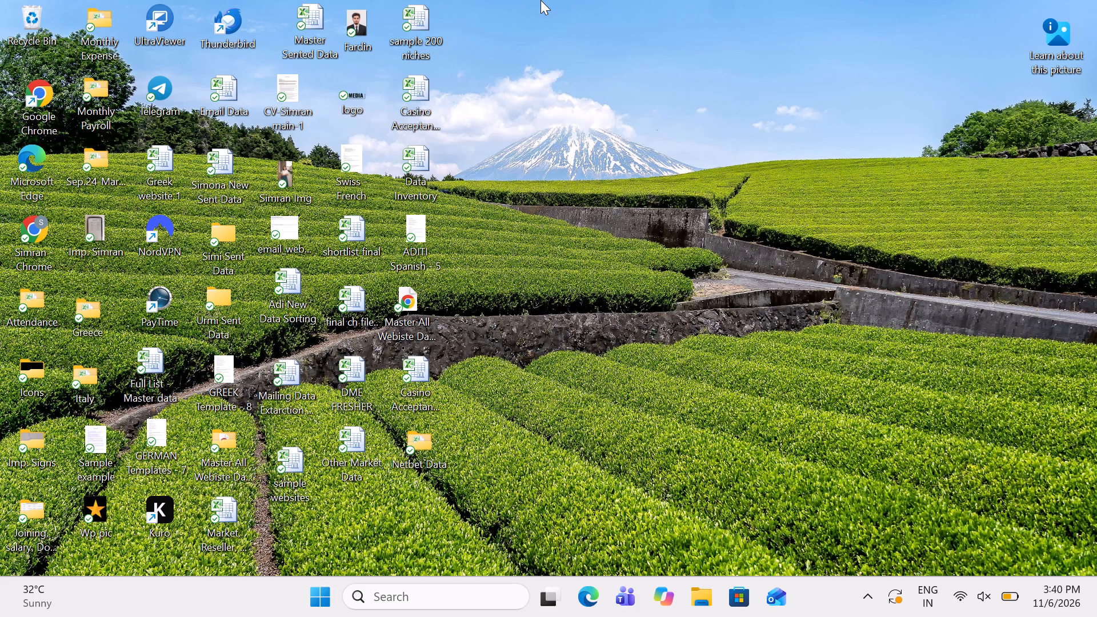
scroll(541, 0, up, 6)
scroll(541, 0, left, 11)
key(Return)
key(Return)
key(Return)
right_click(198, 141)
Open Chrome with the Simran profile from the desktop without restoring its previous pages, and minimise that window.
double_click(35, 233)
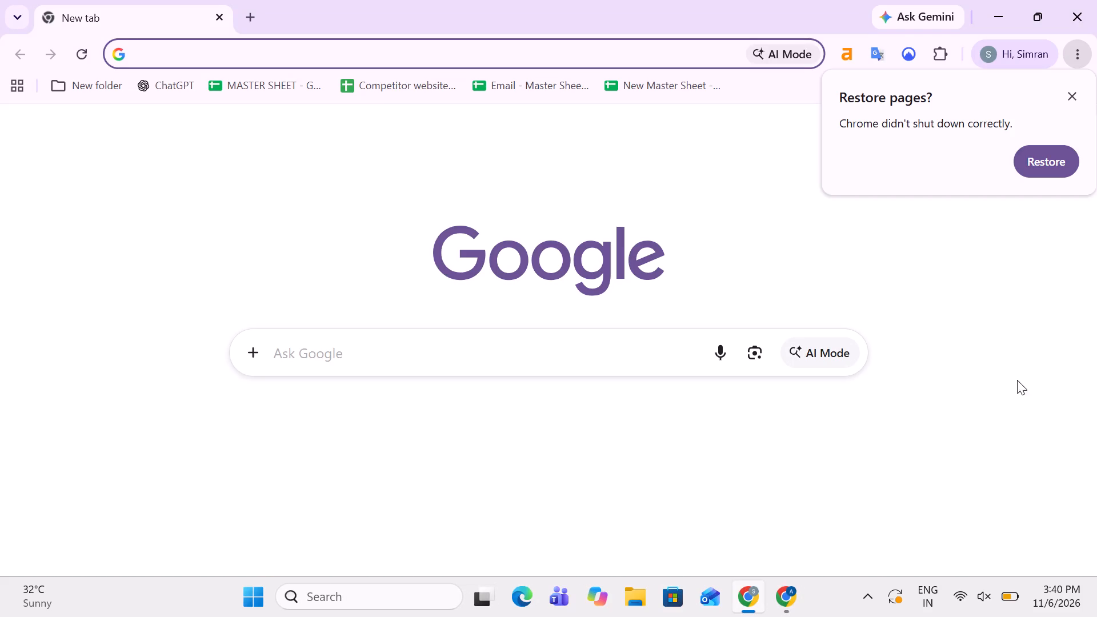
click(1074, 93)
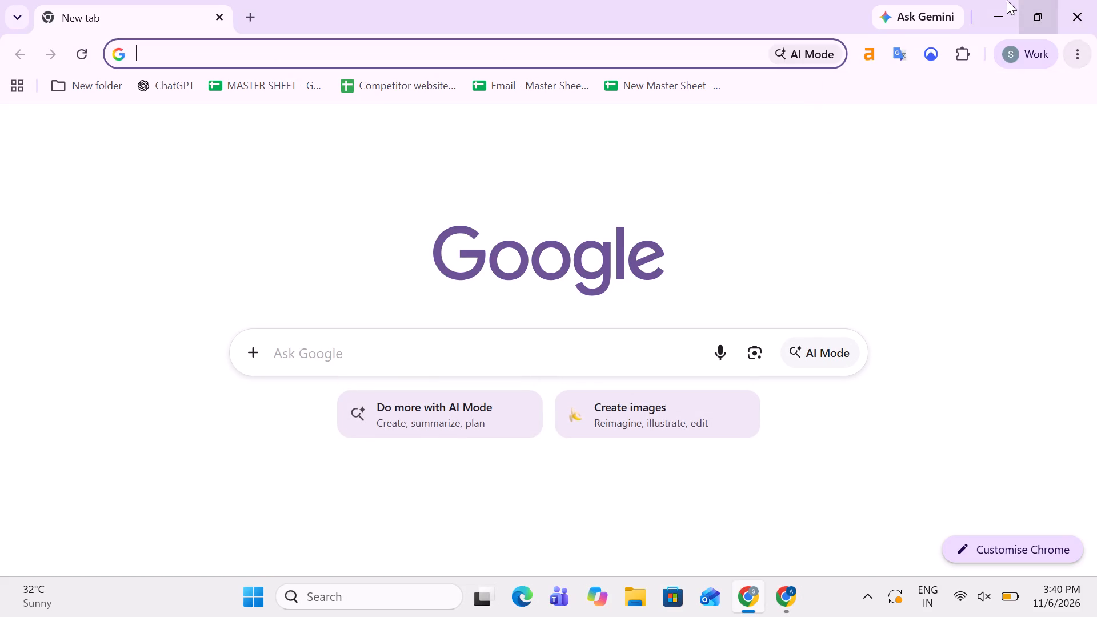
click(1006, 0)
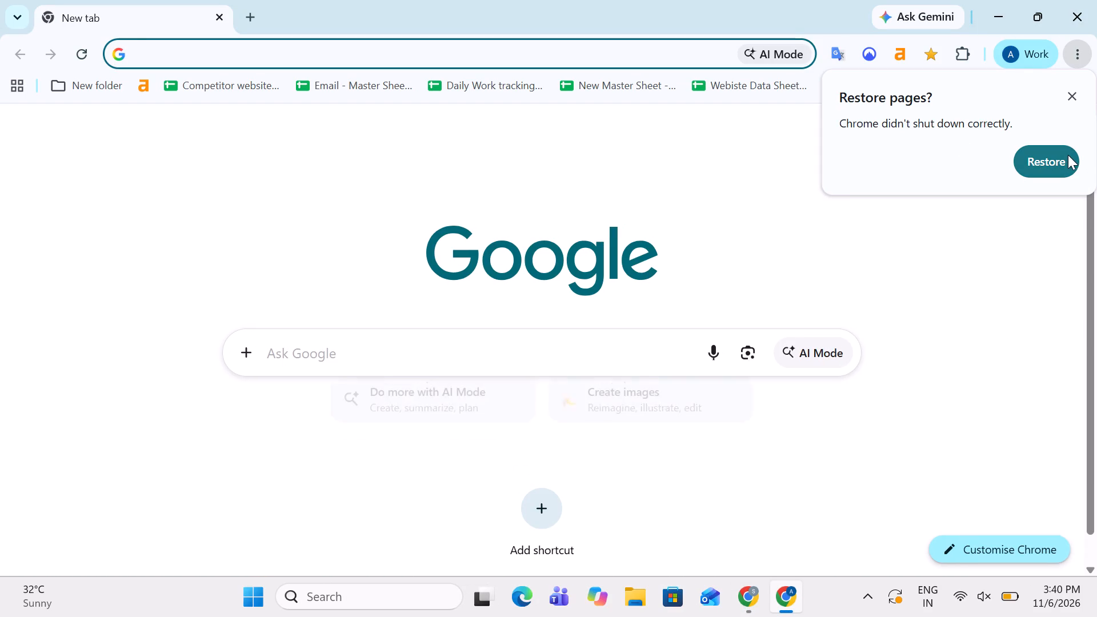
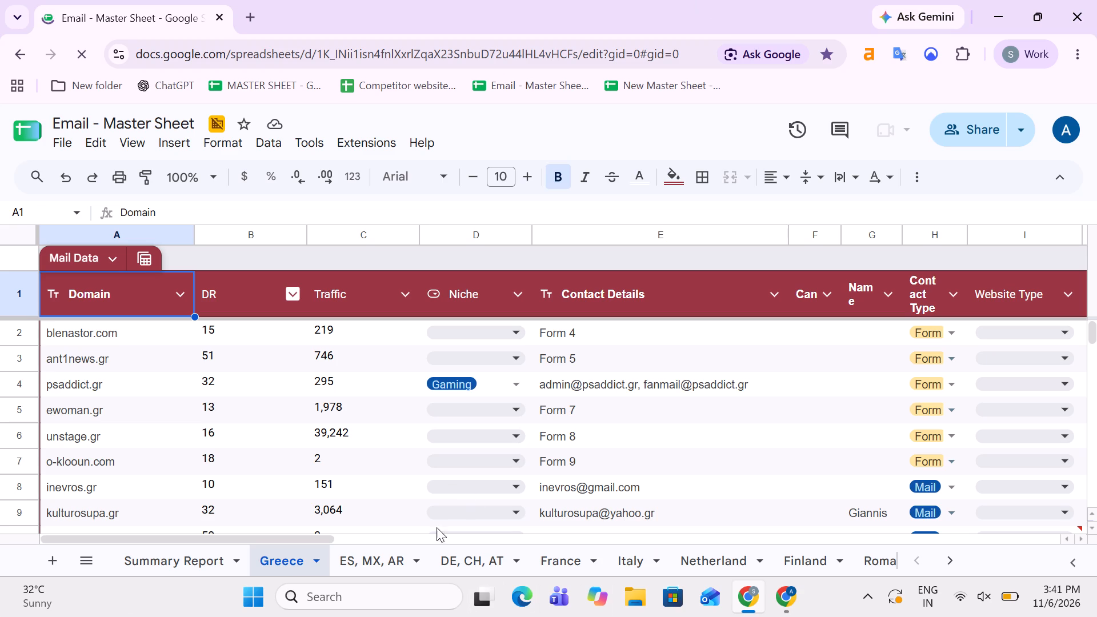
Open the ES, MX, AR sheet of the Email - Master Sheet spreadsheet.
click(377, 564)
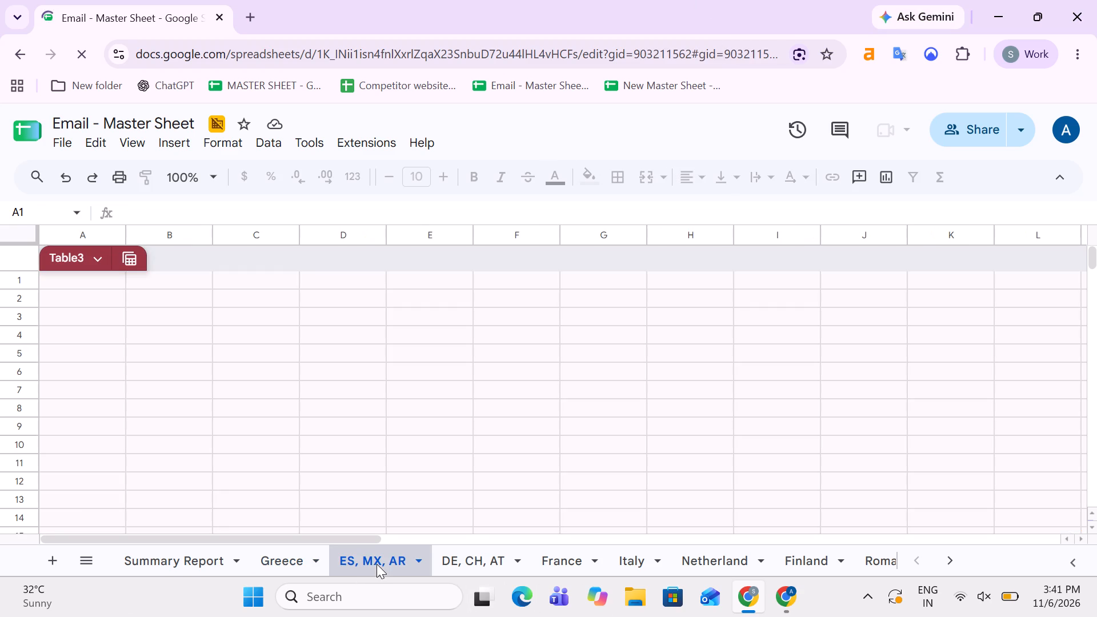
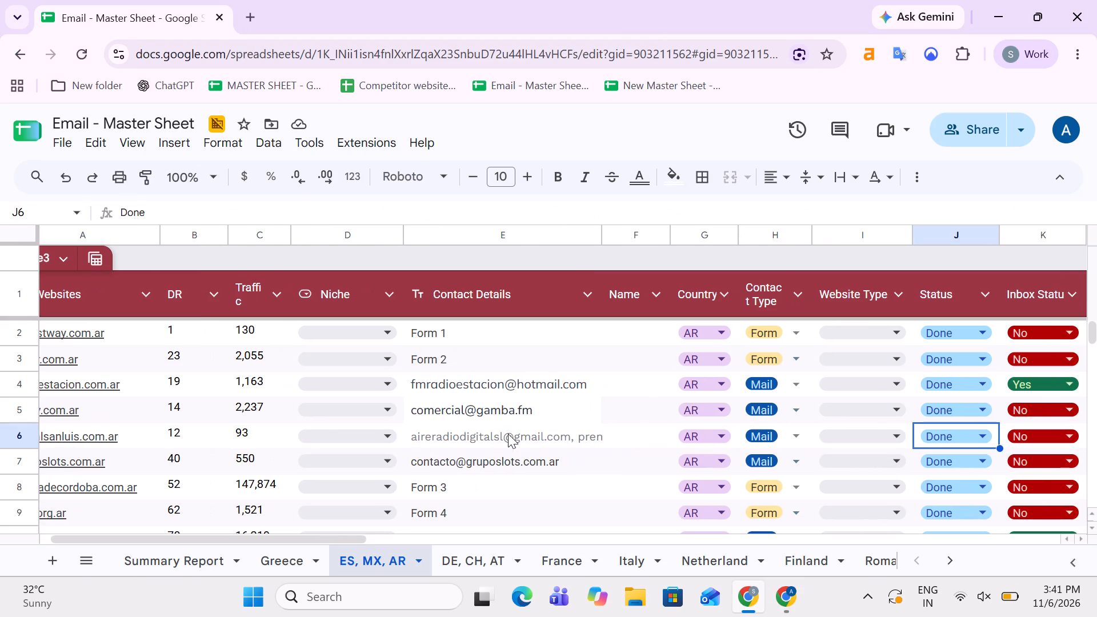
Select the Contact Details cell E310 in the ES, MX, AR sheet.
click(578, 480)
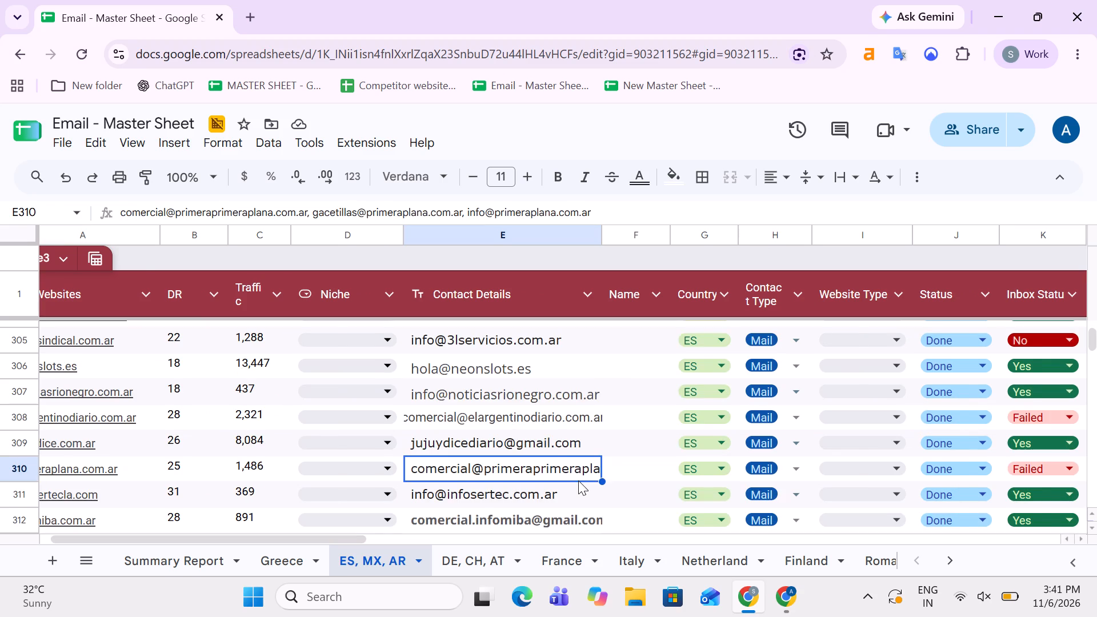
Go to the last filled website row in the ES, MX, AR sheet and check the rows beneath it.
key(Left)
key(Left)
key(Left)
key(Left)
key(Left)
key(Left)
key(Left)
key(Left)
key(Left)
key(ctrl+Down)
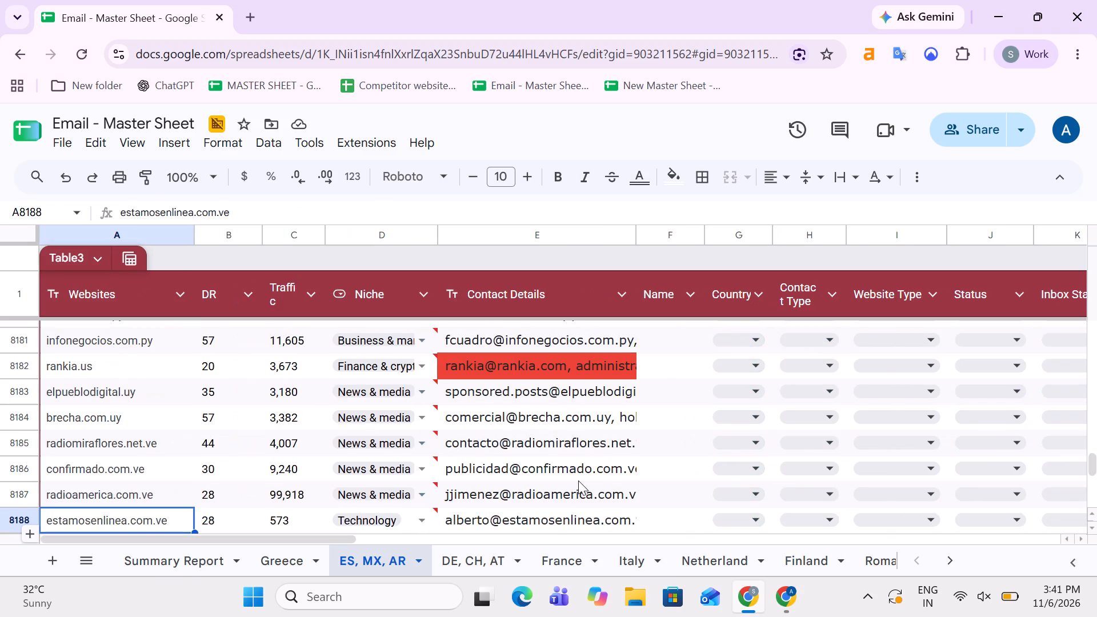
key(Down)
key(Down)
key(Down)
key(Down)
key(Up)
key(Up)
key(Up)
key(Up)
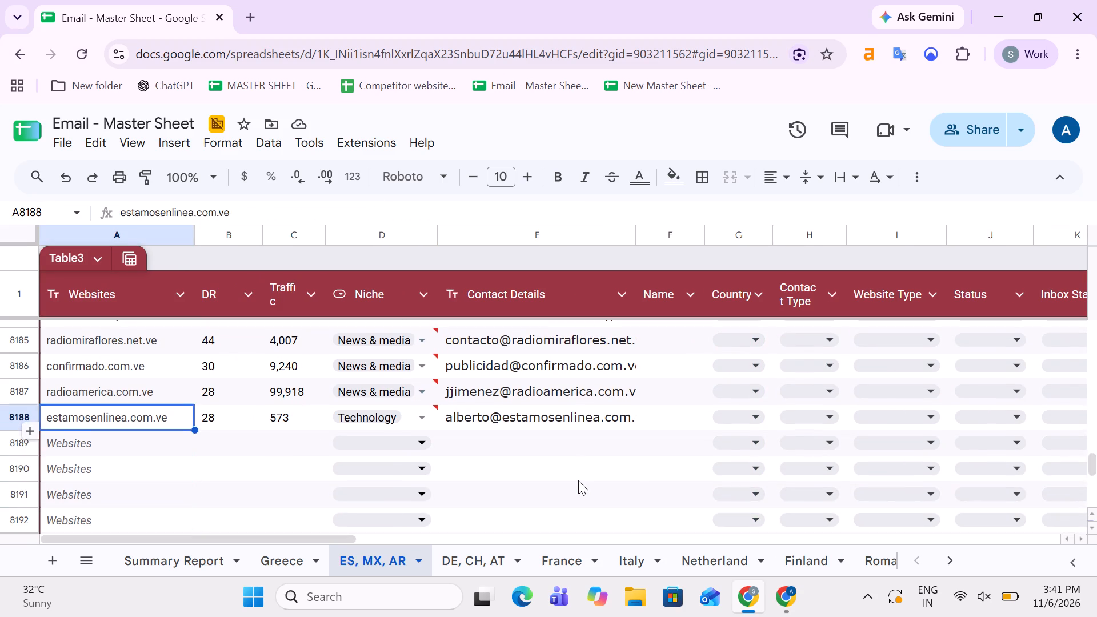
Find the last row marked Done in the Status column of the ES, MX, AR sheet.
key(Right)
key(Right)
key(Right)
key(Right)
key(Right)
key(Right)
key(Right)
key(Right)
key(Right)
key(ctrl+Up)
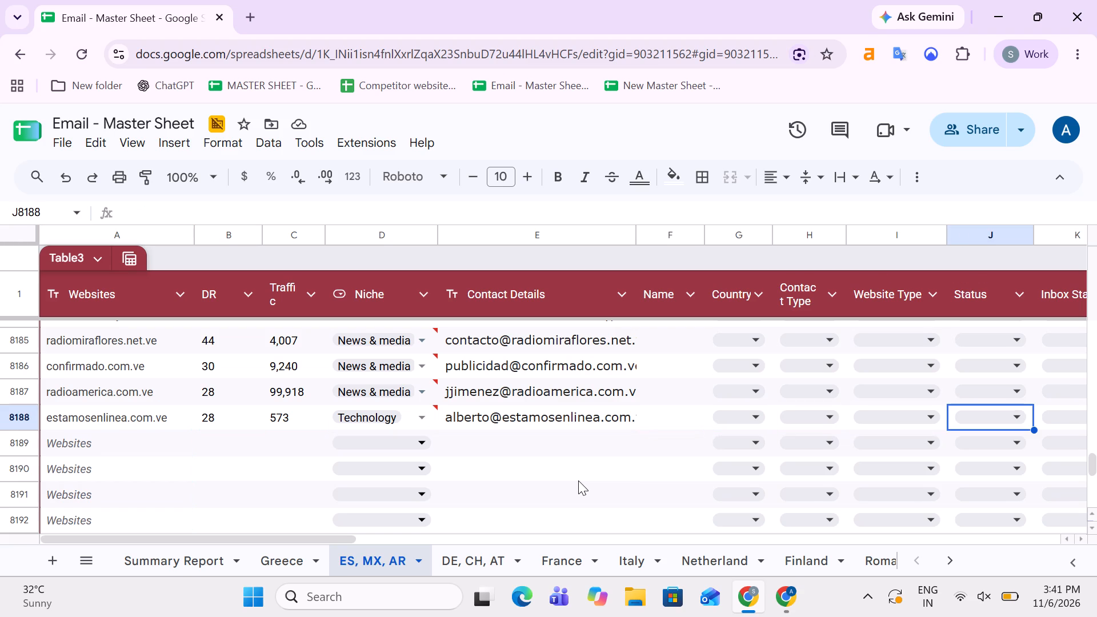
key(Up)
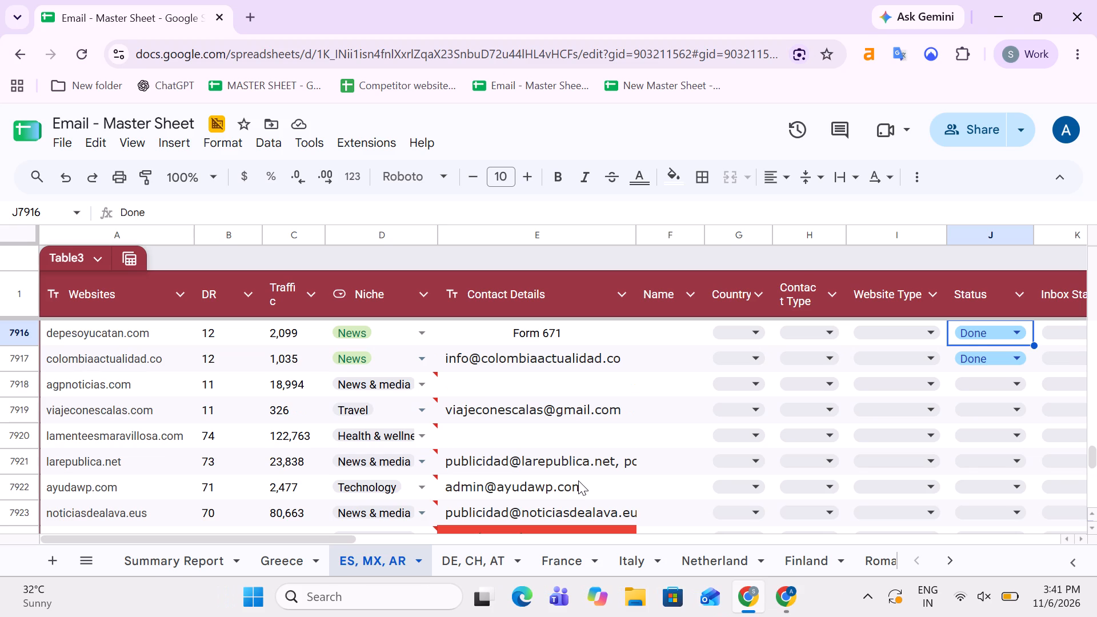
key(Down)
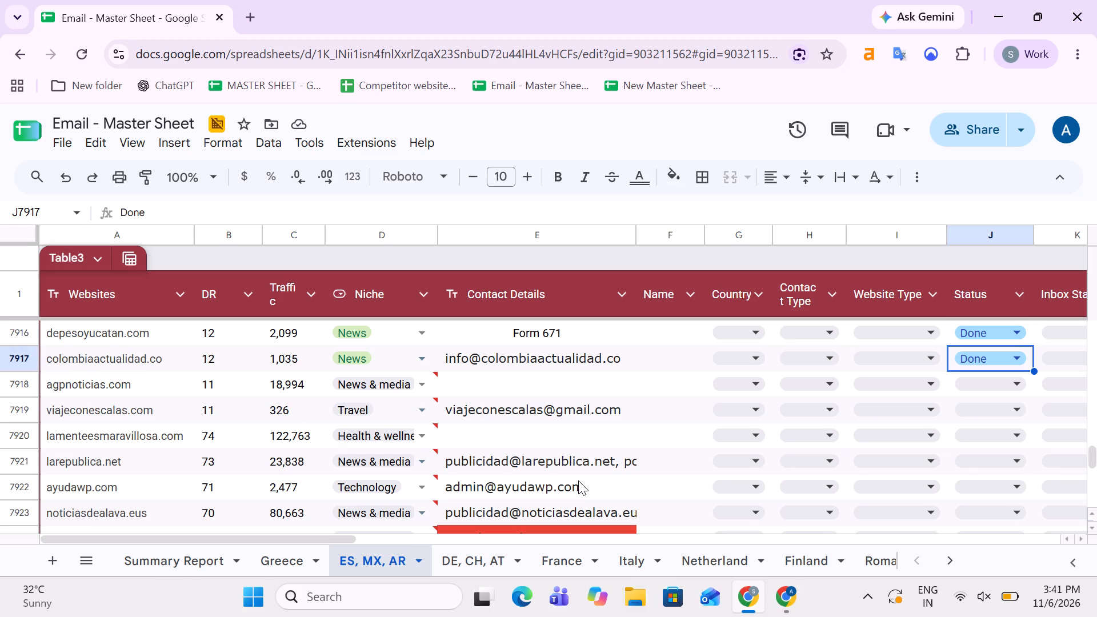
Review the rows just below the last Done entry across their columns, ending at the agpnoticias.com website cell.
key(Right)
key(Right)
key(Down)
key(Down)
key(Left)
key(Left)
key(Left)
key(Left)
key(Left)
key(Left)
key(Left)
key(Left)
key(Left)
key(Left)
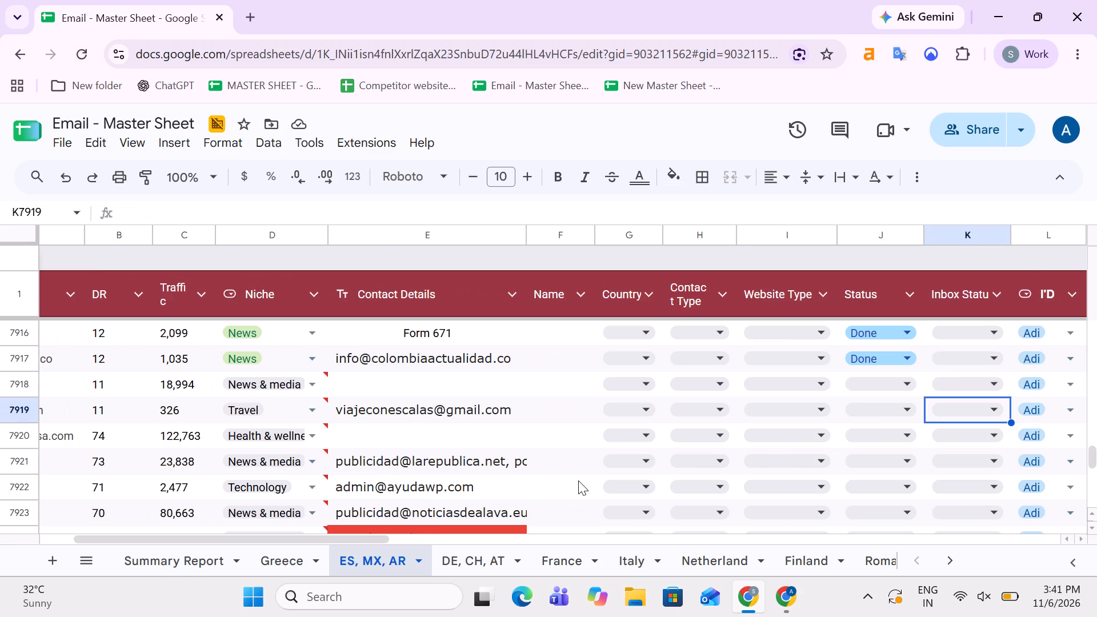
key(Up)
key(Right)
key(Right)
key(Right)
key(Right)
key(Right)
key(Right)
key(Right)
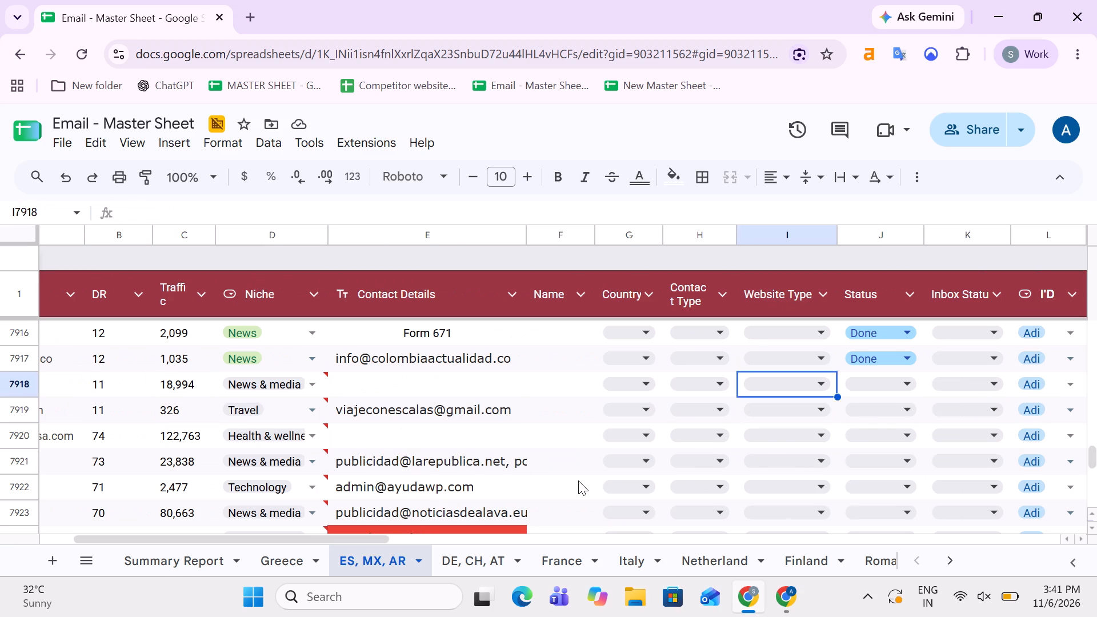
key(Right)
key(Right)
key(Right)
key(Right)
key(Left)
key(Left)
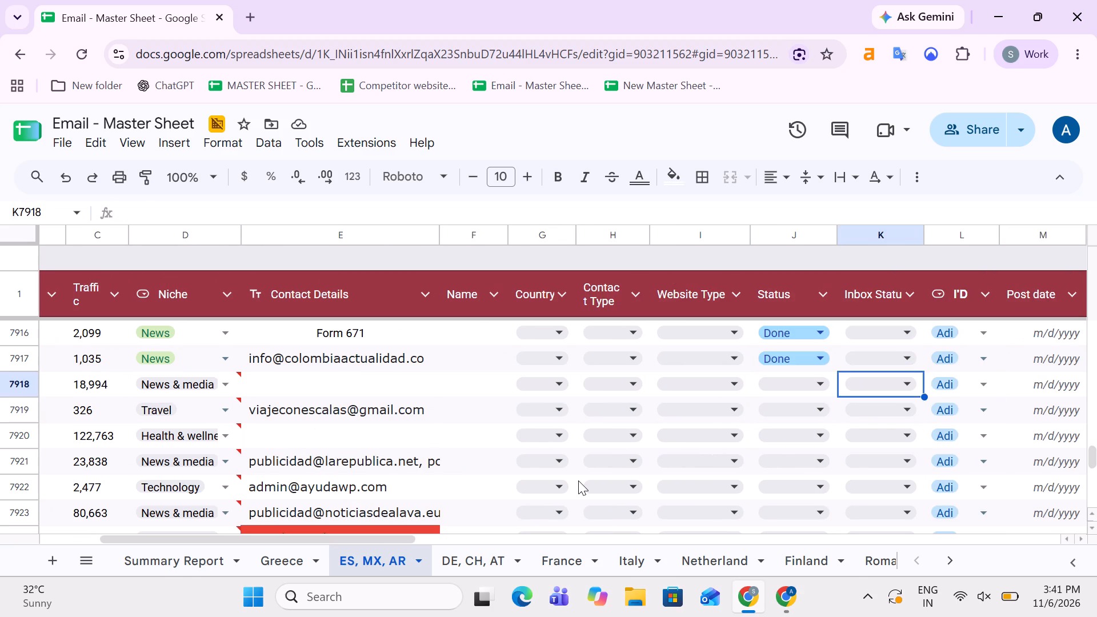
key(Left)
key(Left)
key(Left)
key(Left)
key(Left)
key(Left)
key(Left)
key(Left)
key(Left)
key(Left)
key(Left)
key(Left)
key(Left)
key(Left)
key(Left)
key(Left)
key(Left)
key(Left)
key(Left)
key(Left)
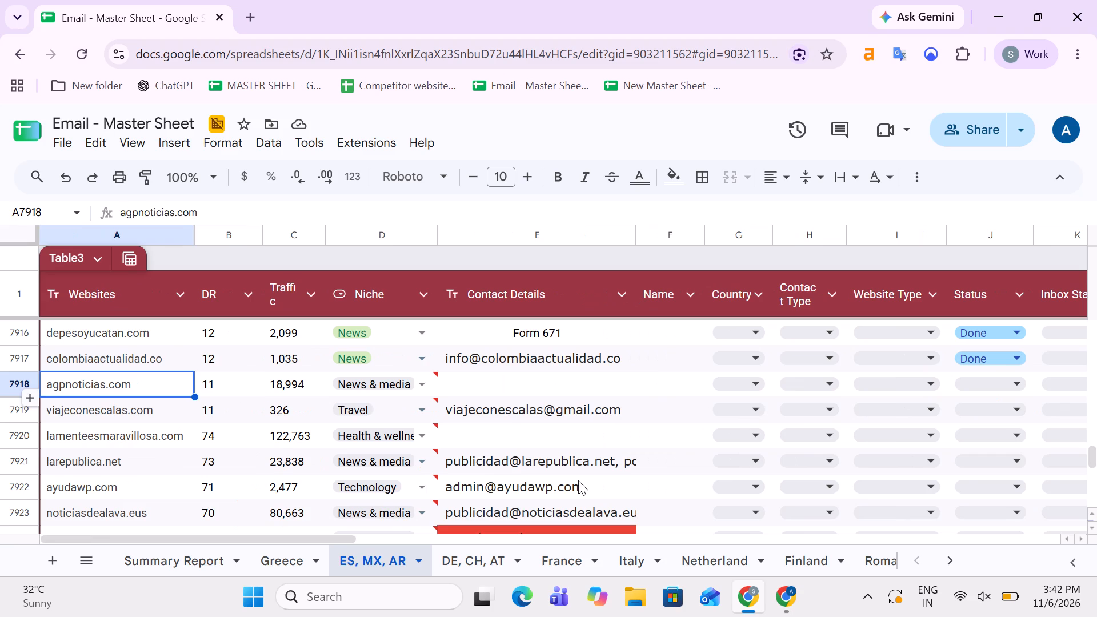
Set the Niche of the agpnoticias.com row to News.
key(Right)
key(Right)
key(Right)
key(n)
key(Down)
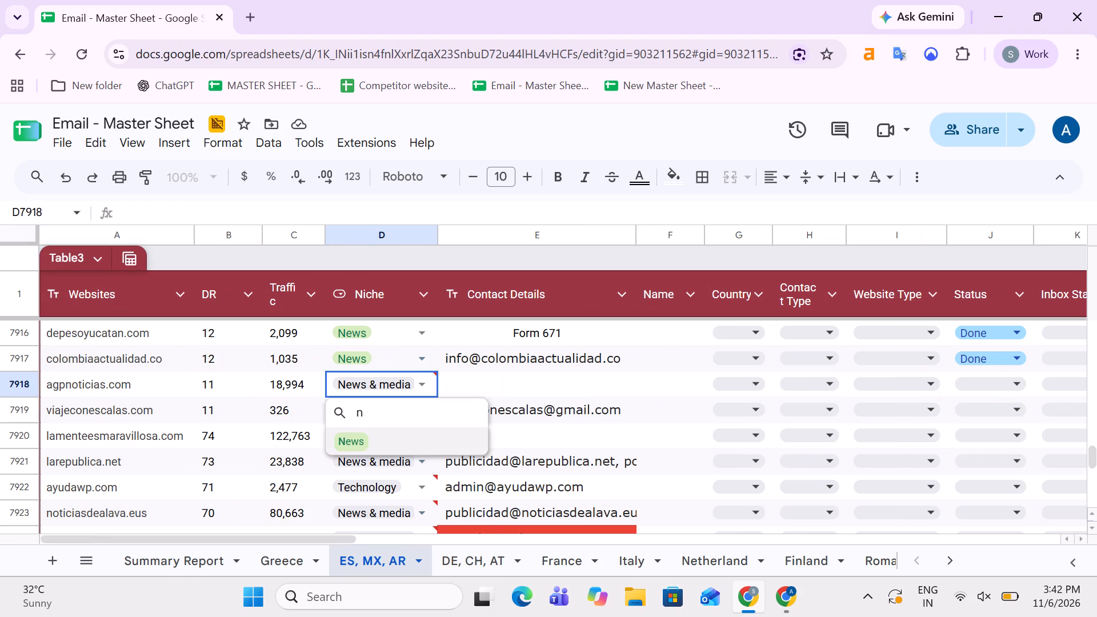
key(Return)
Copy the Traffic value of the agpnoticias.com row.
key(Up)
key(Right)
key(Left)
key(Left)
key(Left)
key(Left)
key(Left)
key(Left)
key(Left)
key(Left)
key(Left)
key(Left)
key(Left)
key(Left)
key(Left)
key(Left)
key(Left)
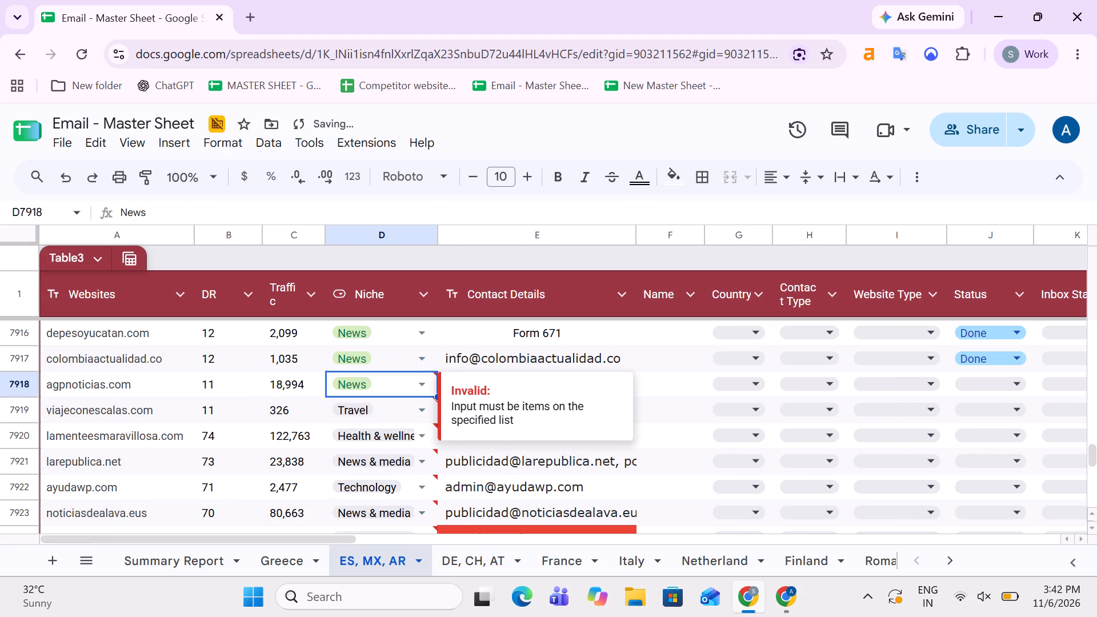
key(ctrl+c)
Examine the agpnoticias.com row across all its columns, from the website through to Notes.
click(702, 375)
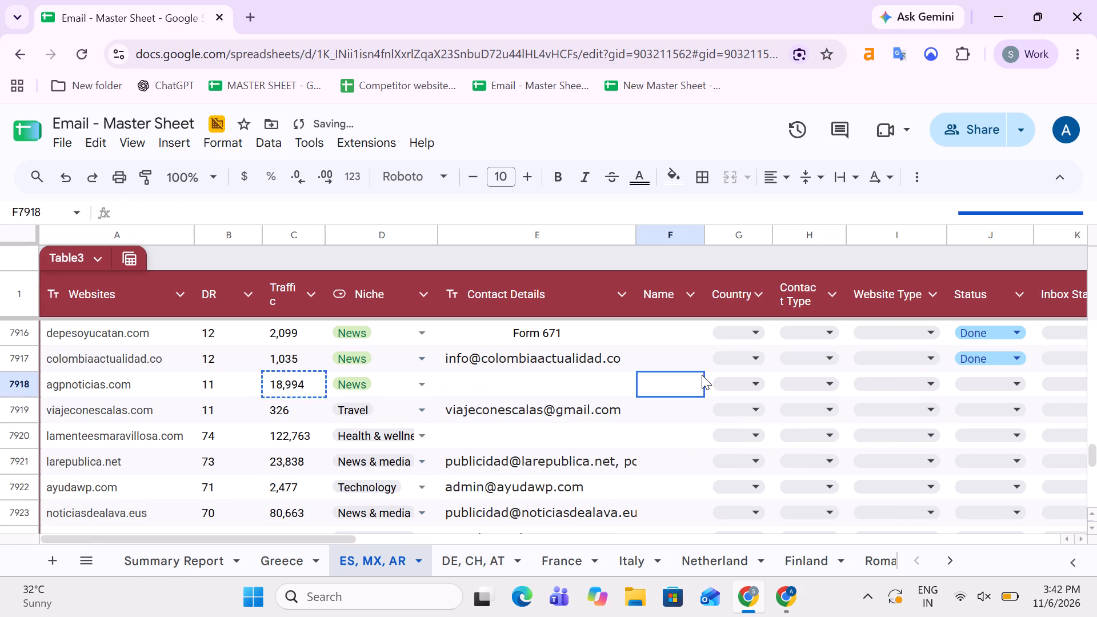
key(Right)
key(Right)
key(Right)
key(Right)
key(Right)
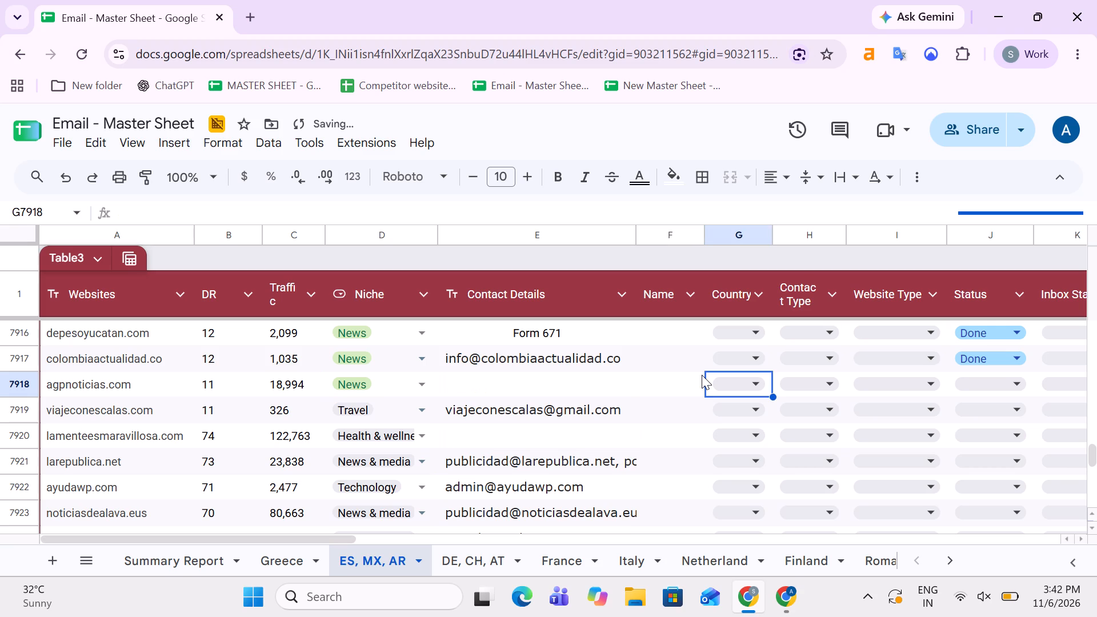
key(Right)
key(Right)
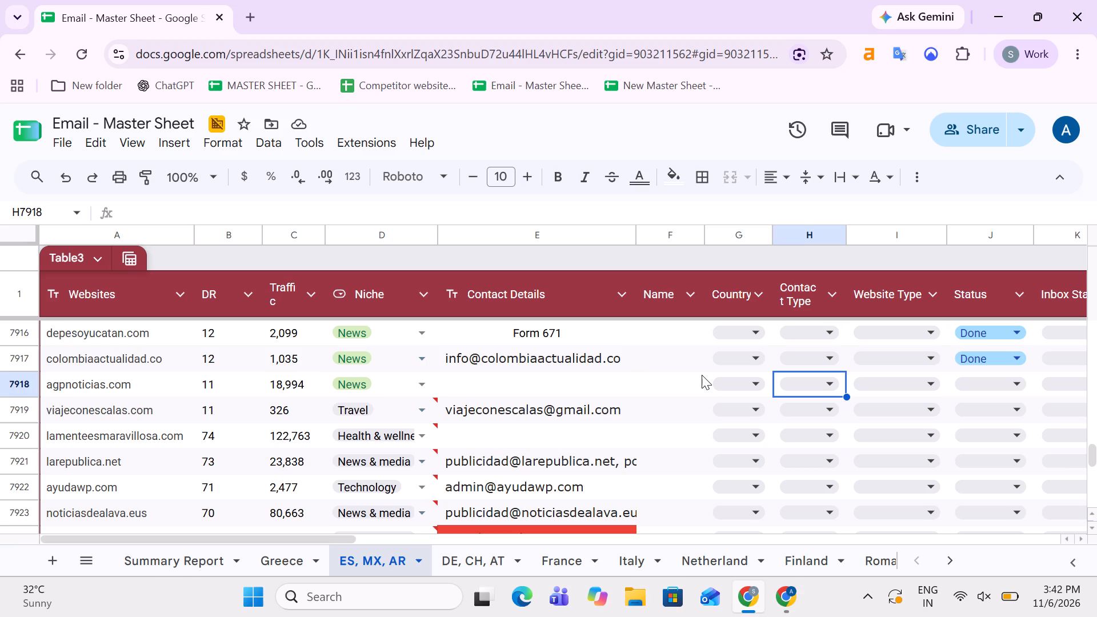
key(Right)
key(Right)
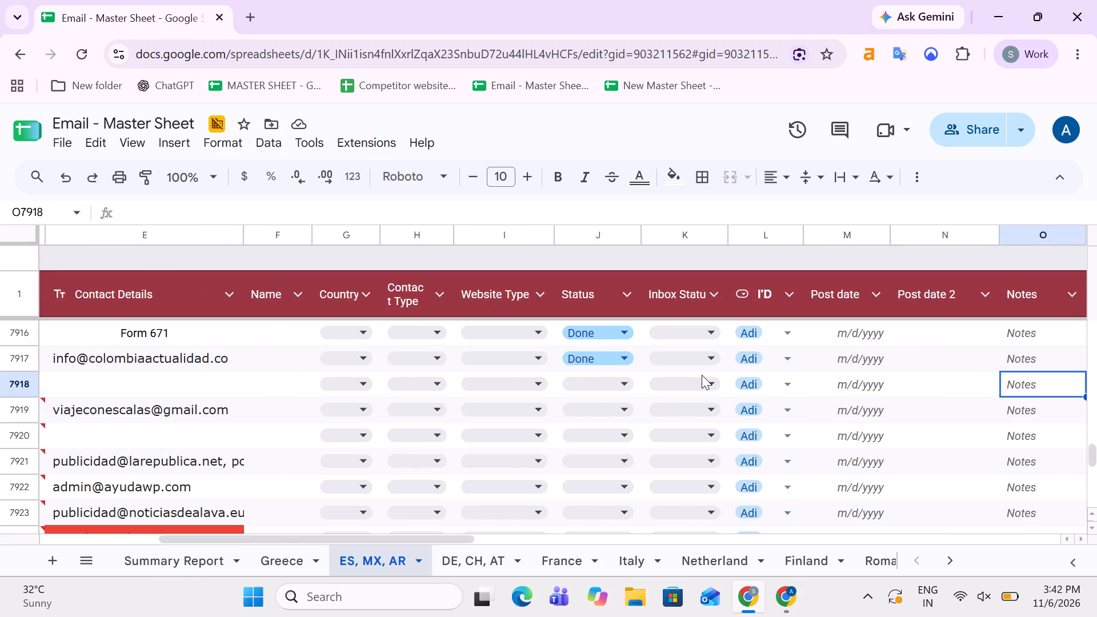
key(Left)
key(Left)
key(Left)
key(Left)
key(Left)
key(Left)
key(Left)
key(Left)
key(Left)
key(Left)
key(Left)
key(Left)
key(Left)
key(Left)
key(Left)
key(Left)
key(Left)
key(Left)
key(Left)
key(Left)
key(Right)
key(Right)
key(Right)
key(Right)
key(Right)
key(Right)
key(Right)
key(Right)
key(Right)
key(Right)
key(Right)
key(Right)
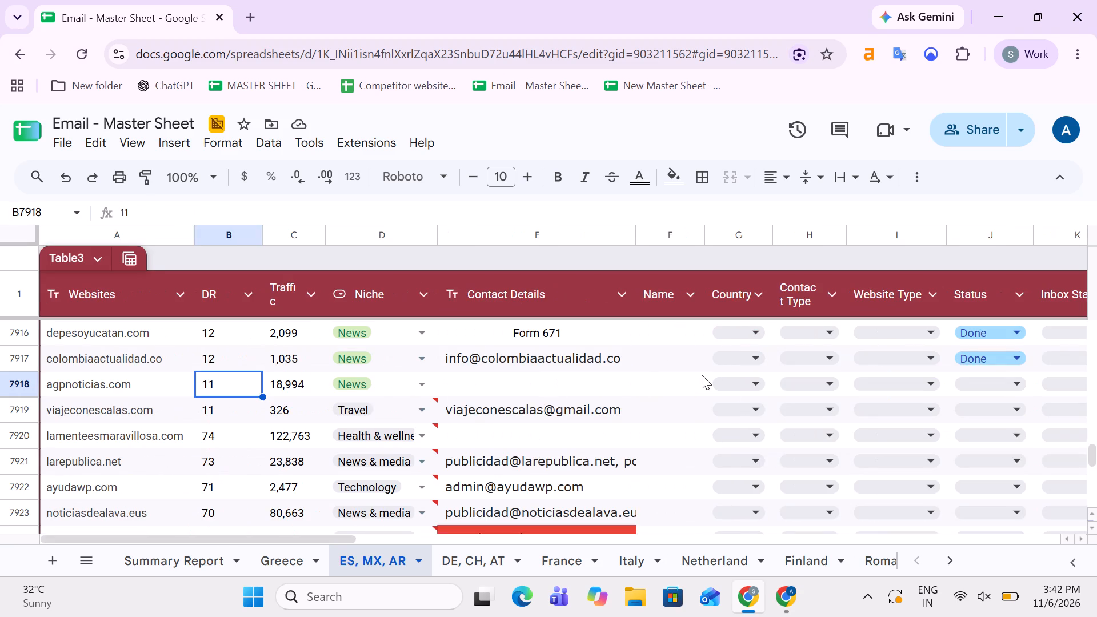
key(Right)
key(Right)
key(Left)
key(Left)
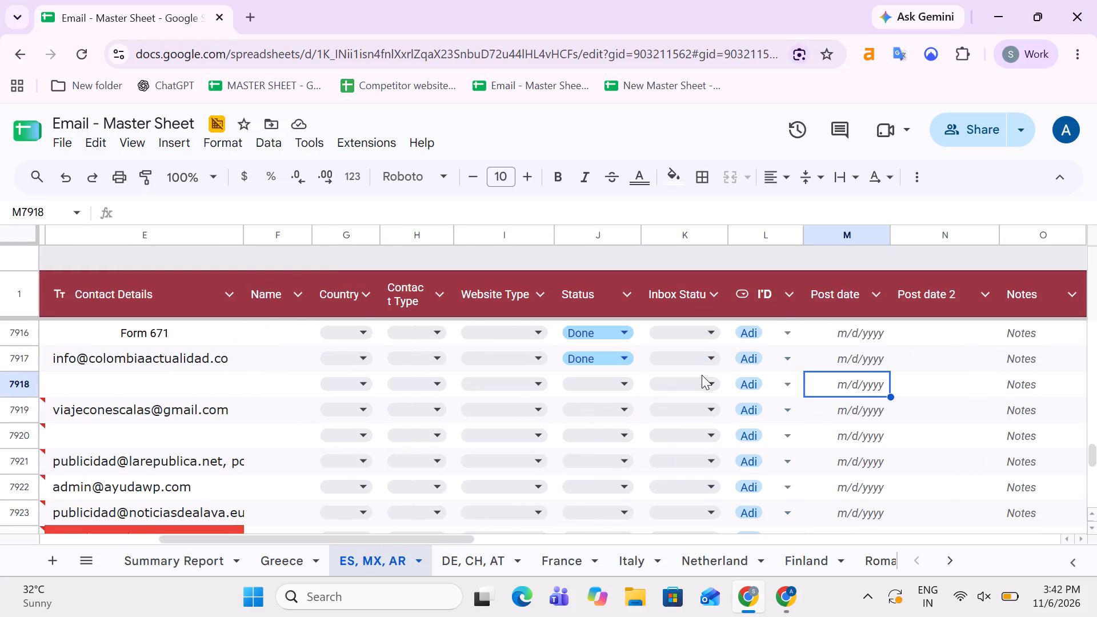
Select the Status cells from row 7905, just below the last filled Post date, down to the table's end to count the Done entries.
key(ctrl+Up)
key(Down)
key(Left)
key(Left)
key(Left)
key(ctrl+shift+Down)
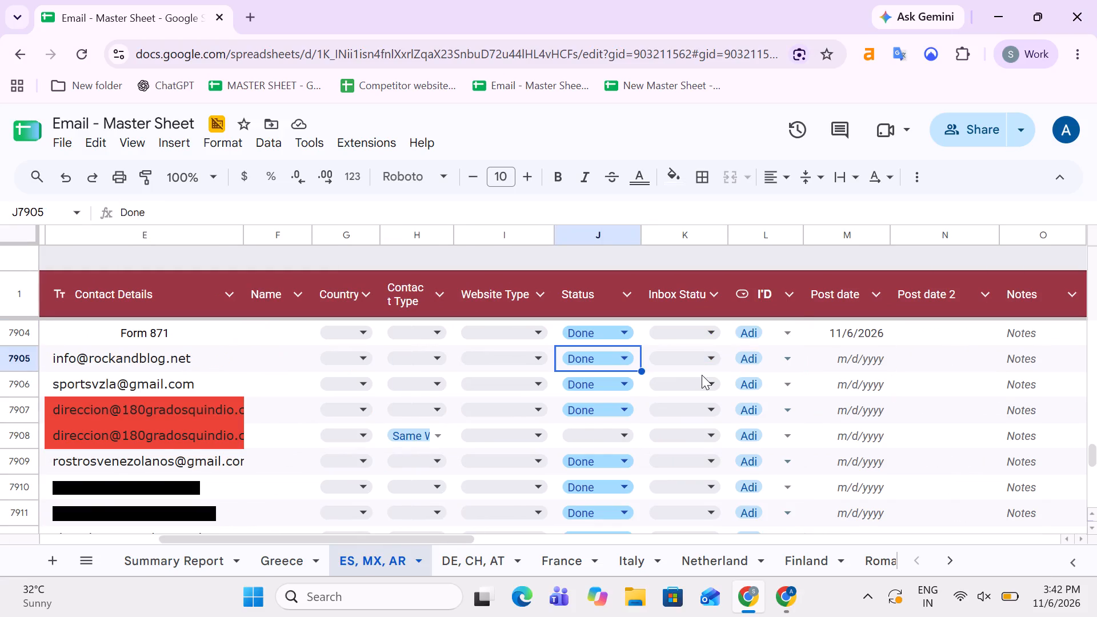
key(ctrl+shift+Down)
key(ctrl+shift+Down)
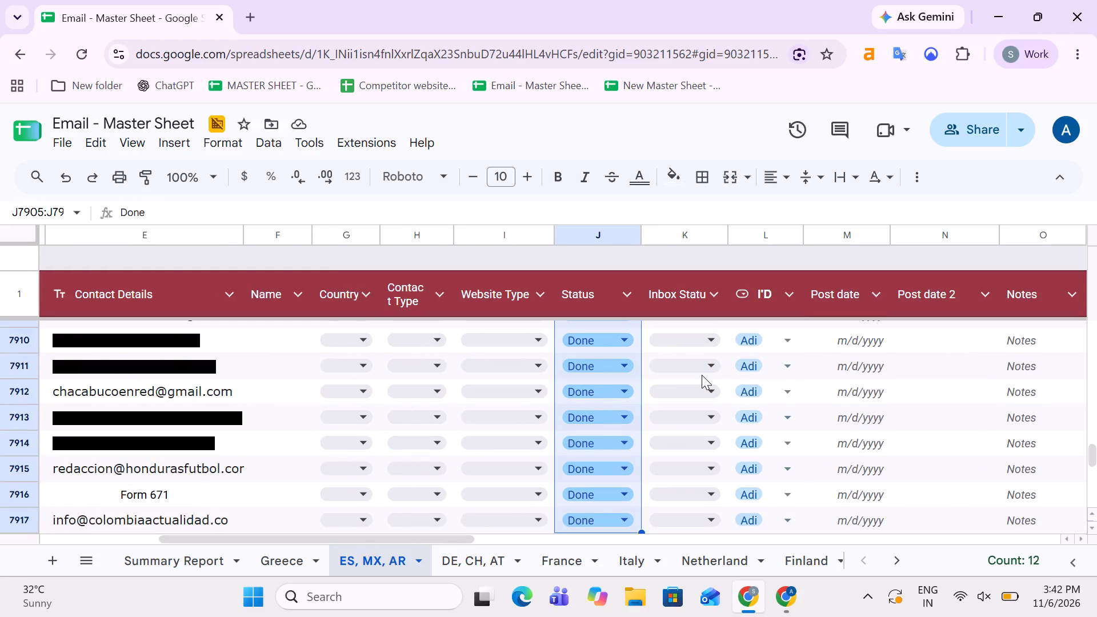
key(ctrl+shift+Down)
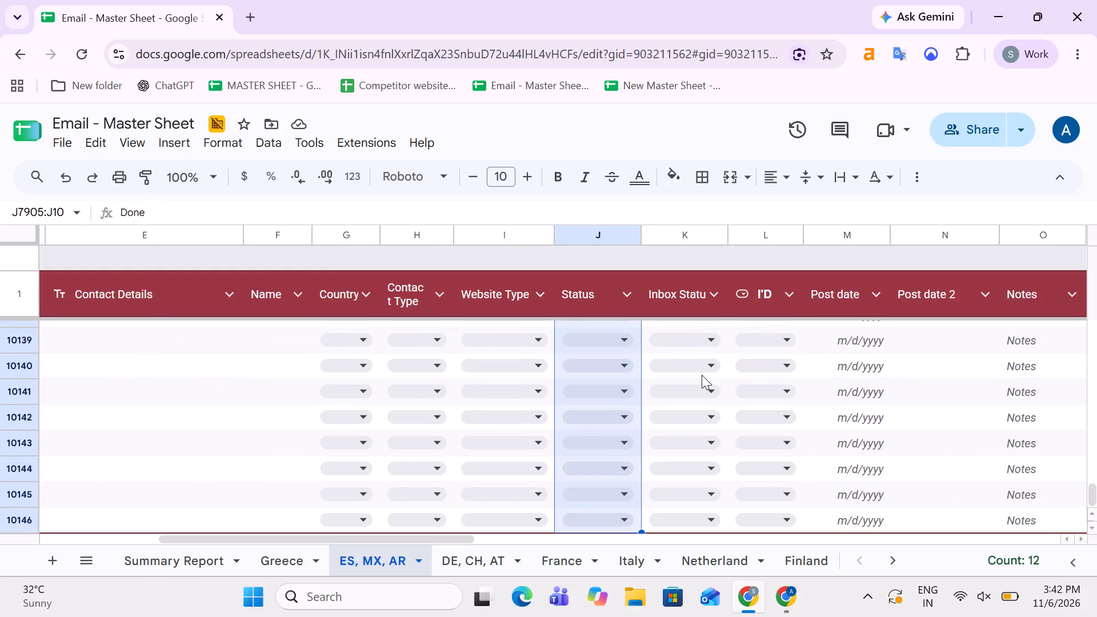
Examine the Status column from row 7905 downward to locate the first unprocessed row after the last Done entry.
key(Up)
key(Down)
key(ctrl+Down)
key(Down)
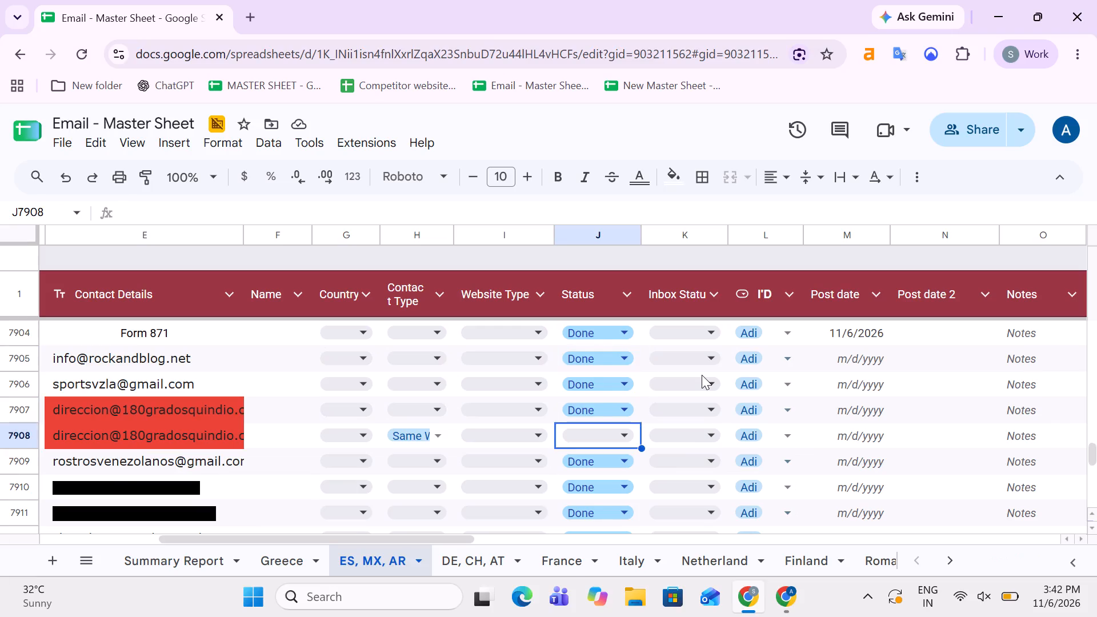
key(ctrl+Down)
key(ctrl+Down)
key(Down)
key(Down)
key(Down)
key(Up)
key(Up)
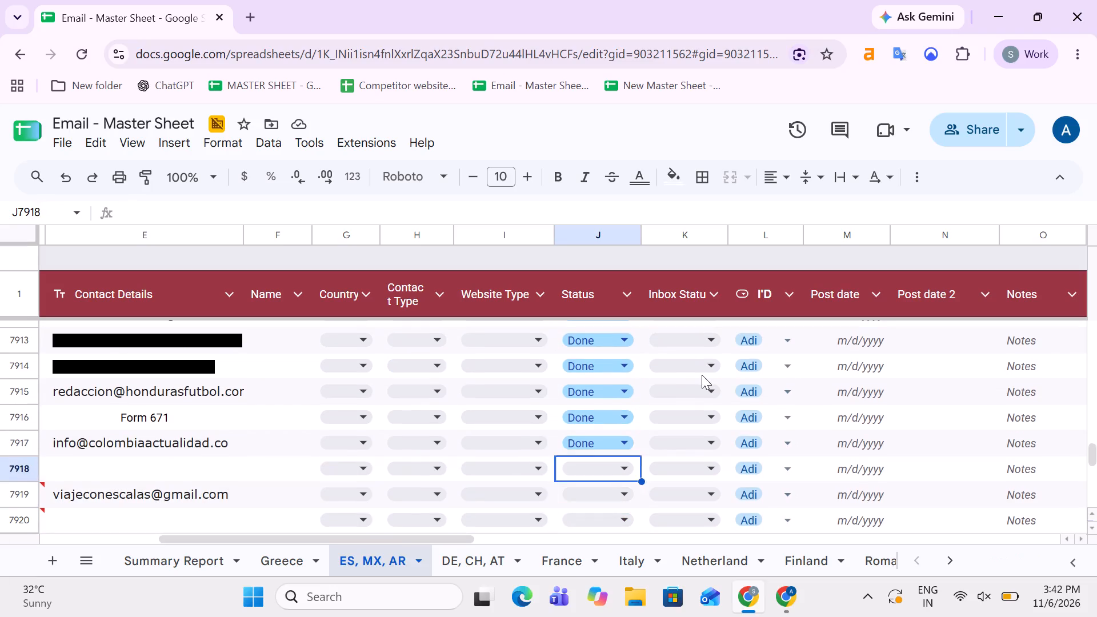
key(Down)
key(Down)
key(Down)
key(Down)
key(Down)
key(Up)
key(Up)
key(Up)
key(Up)
key(Up)
key(Up)
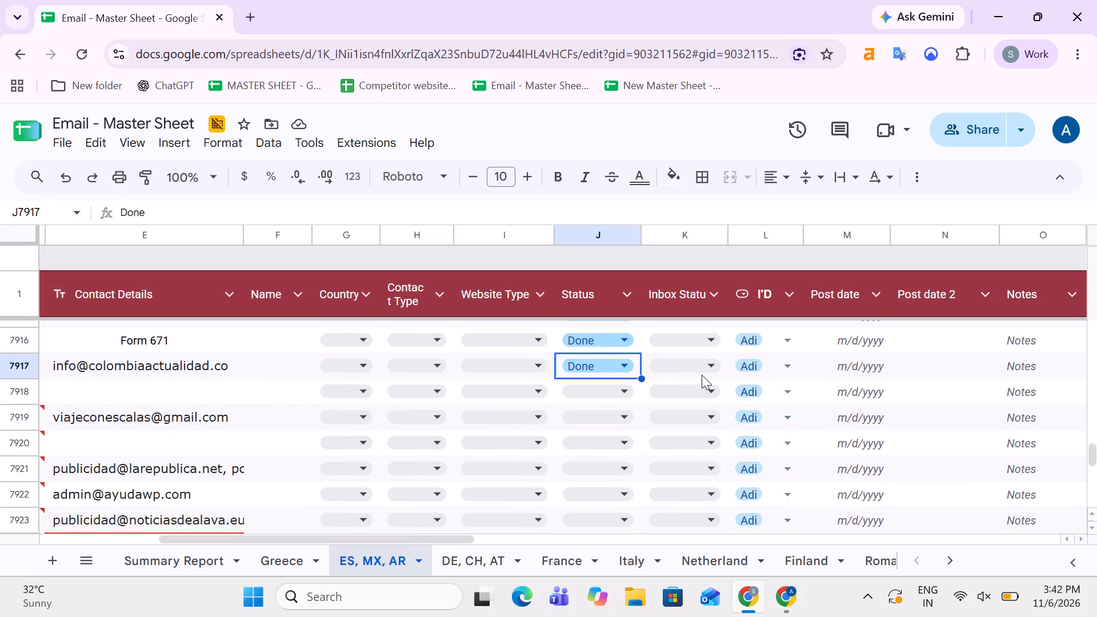
Copy the website name agpnoticias.com from row 7918.
key(Down)
key(Right)
key(Right)
key(Right)
key(Right)
key(Left)
key(Left)
key(Left)
key(Left)
key(Left)
key(Left)
key(Left)
key(Left)
key(Left)
key(Left)
key(Left)
key(Left)
key(Left)
key(Left)
key(Left)
key(Left)
key(Left)
key(Left)
key(Left)
key(Left)
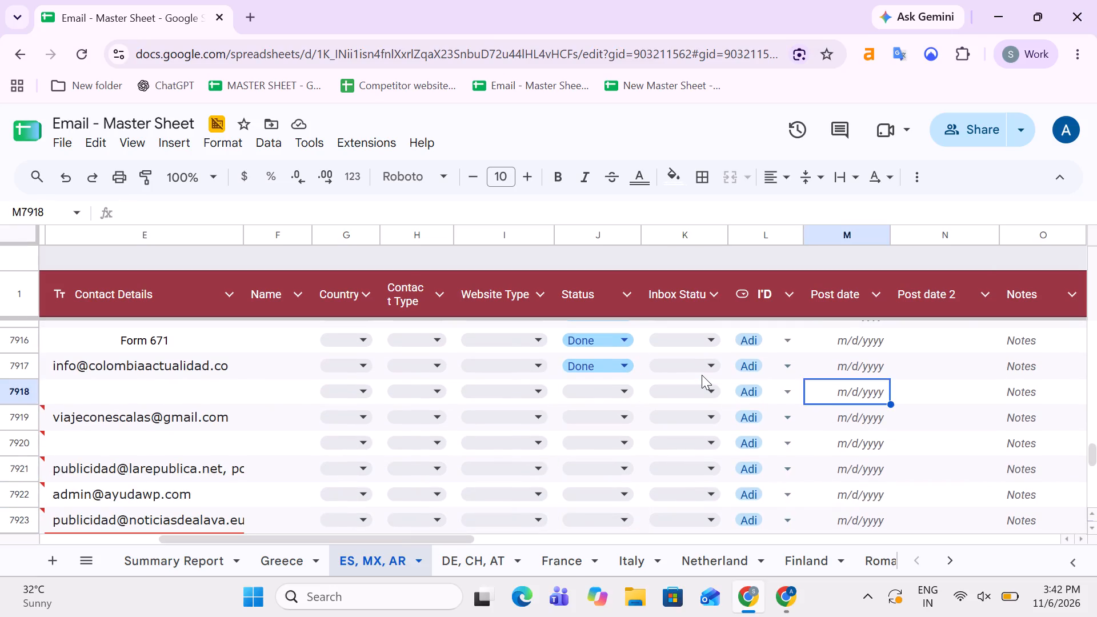
key(Right)
key(Right)
key(Left)
key(Left)
key(ctrl+c)
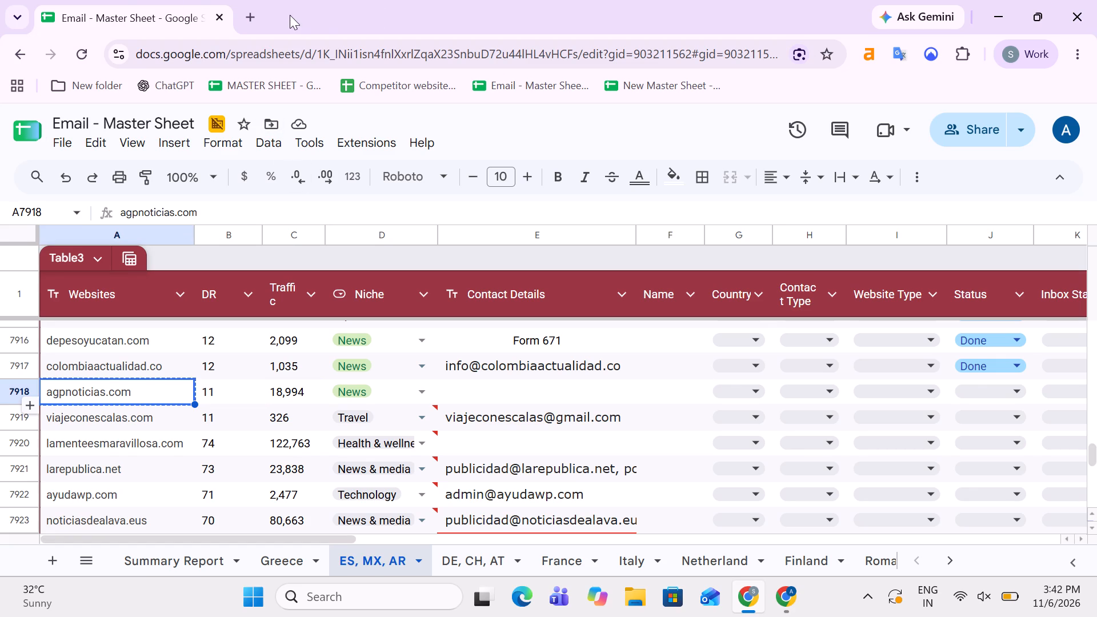
Open the copied agpnoticias.com address in a new browser tab.
click(249, 13)
key(ctrl+v)
key(Return)
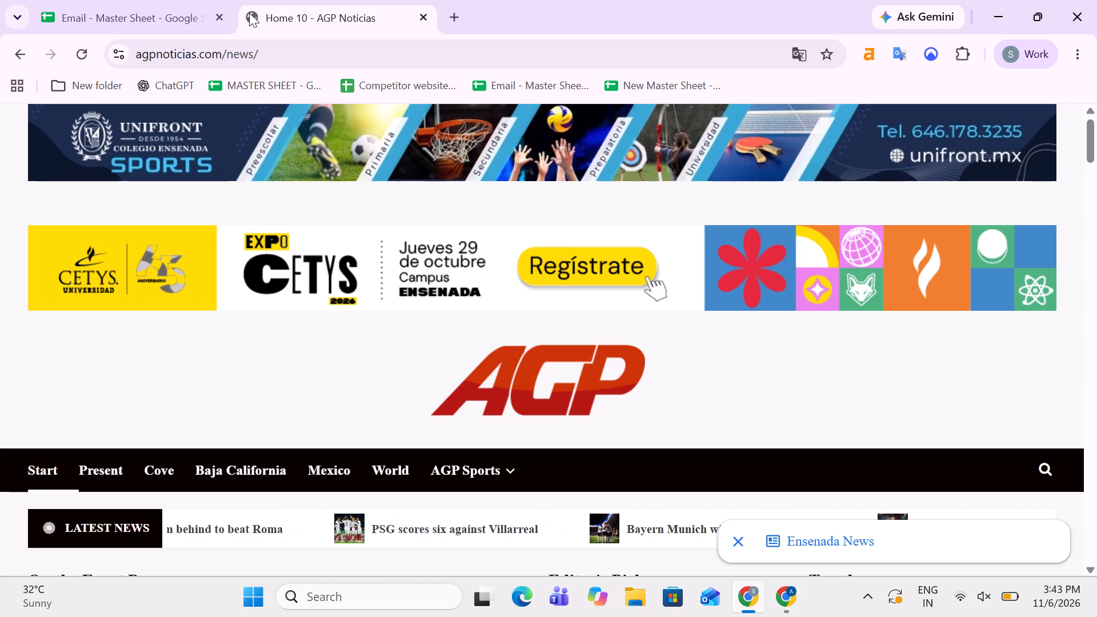
Examine the agpnoticias.com homepage from its header to the footer for contact details.
scroll(145, 70, down, 4)
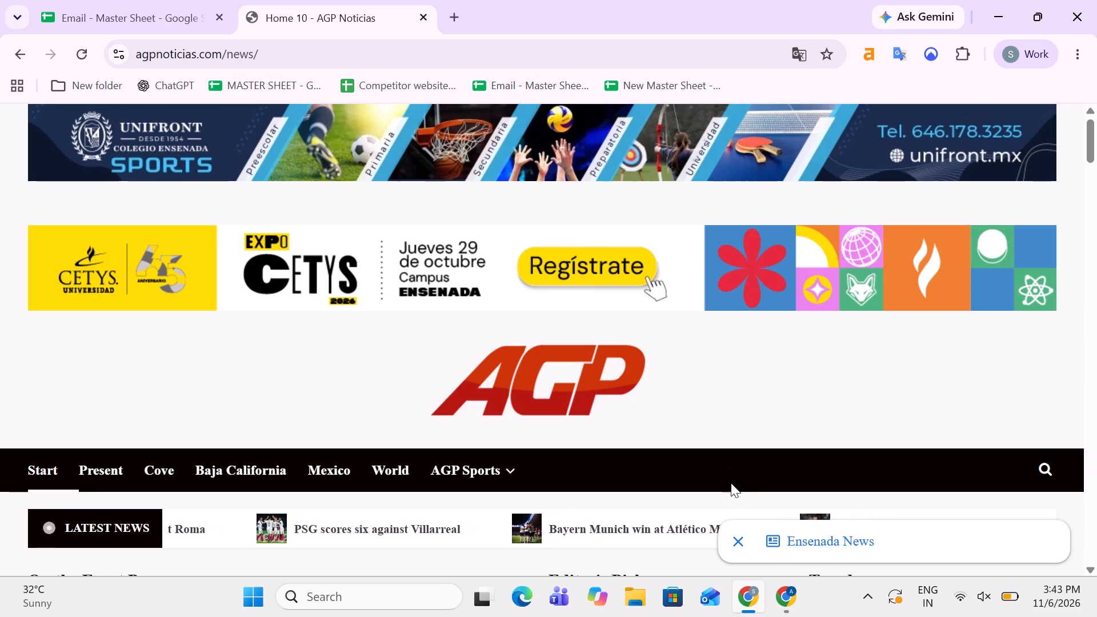
click(735, 537)
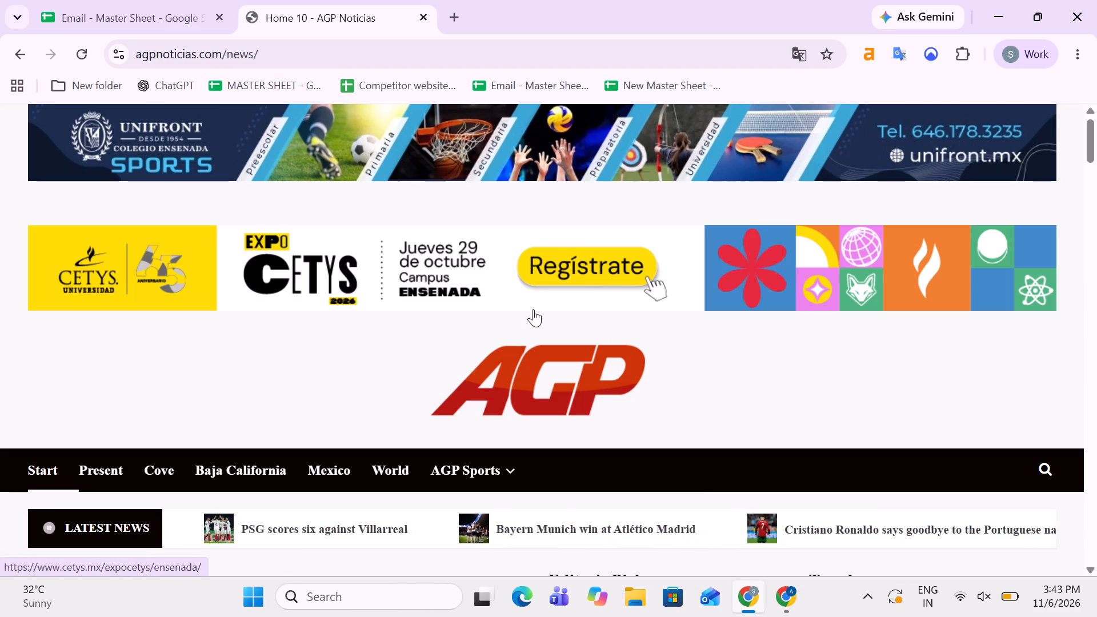
scroll(675, 241, down, 4)
scroll(966, 375, down, 4)
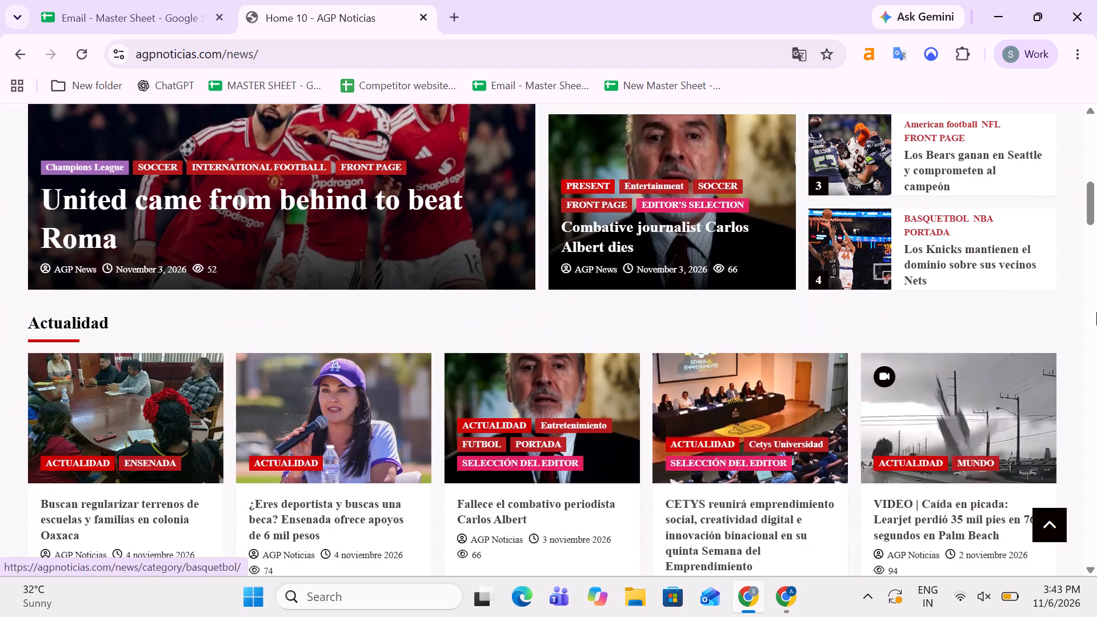
drag(1091, 213, 1084, 582)
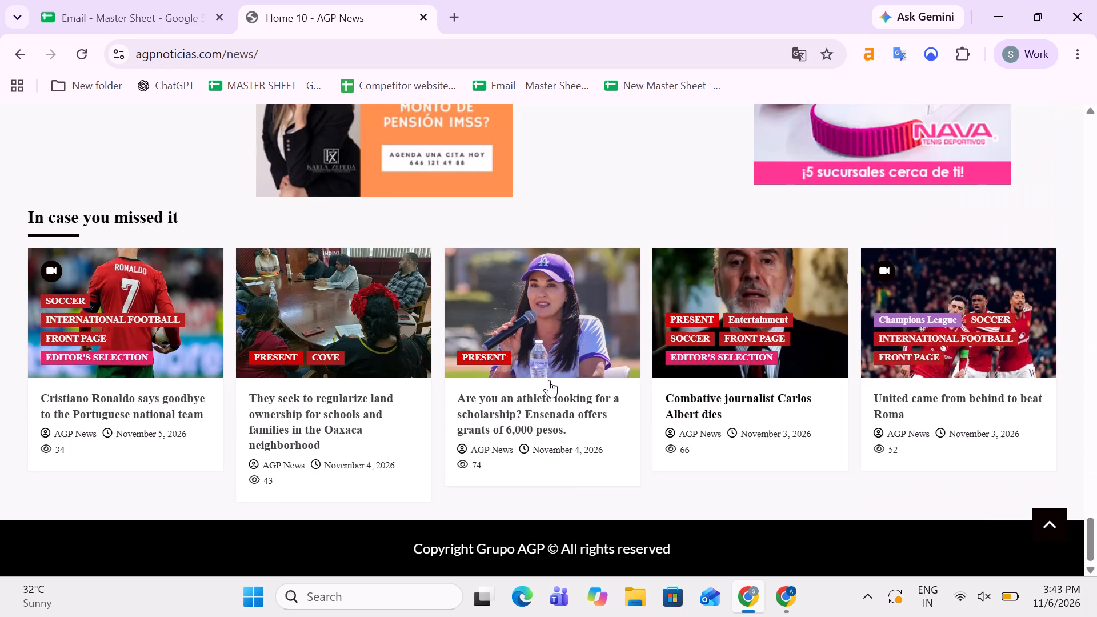
scroll(493, 370, up, 5)
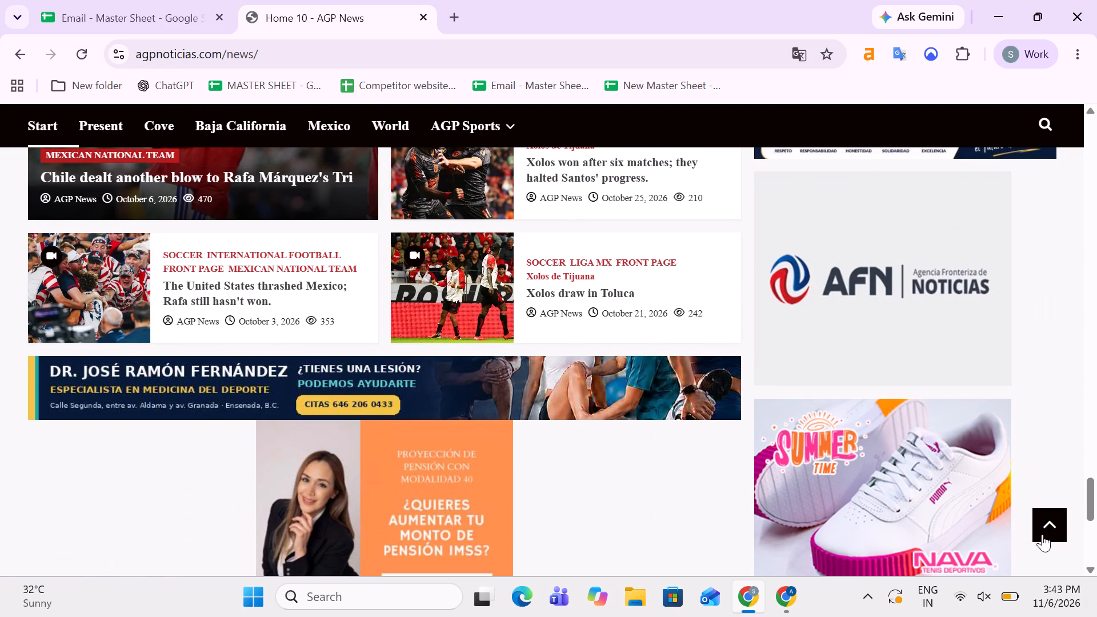
click(1052, 523)
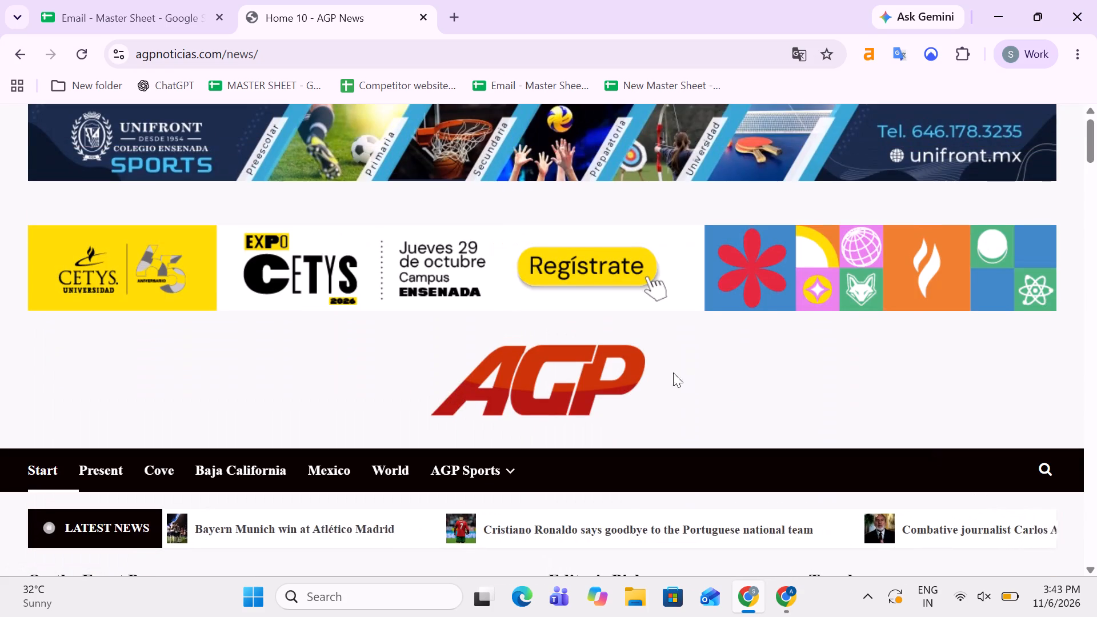
scroll(463, 467, down, 2)
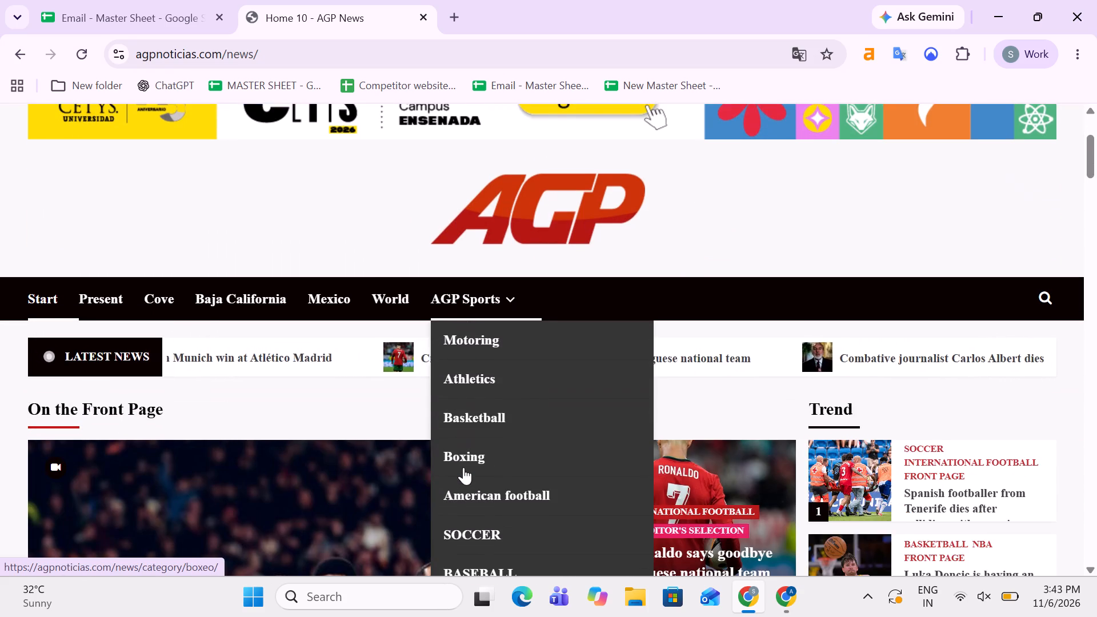
scroll(463, 467, down, 2)
scroll(463, 467, up, 1)
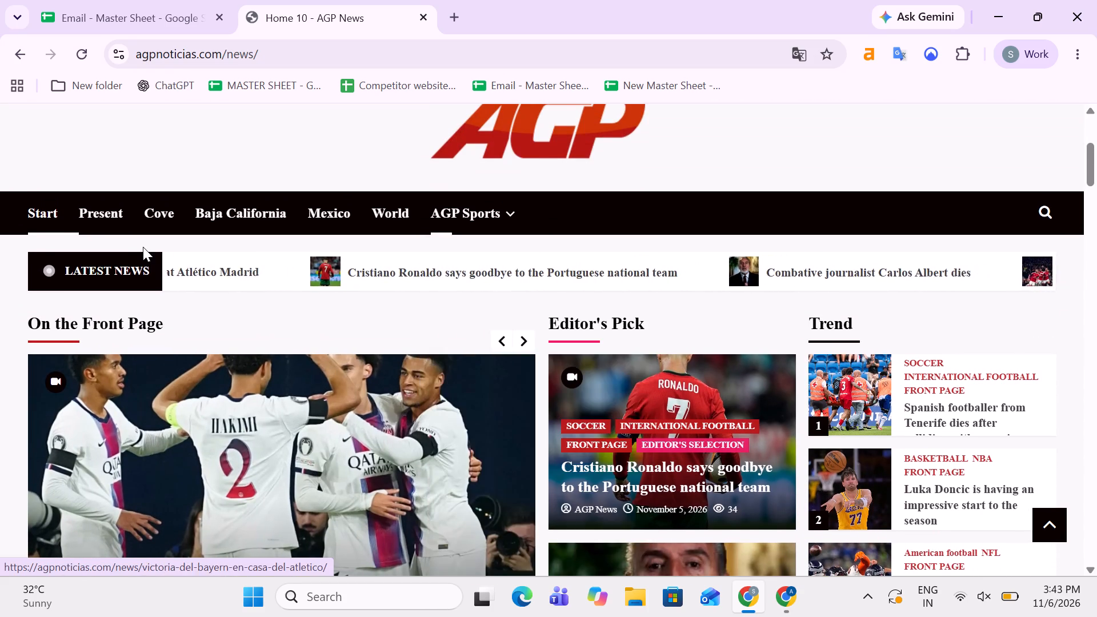
scroll(143, 247, up, 6)
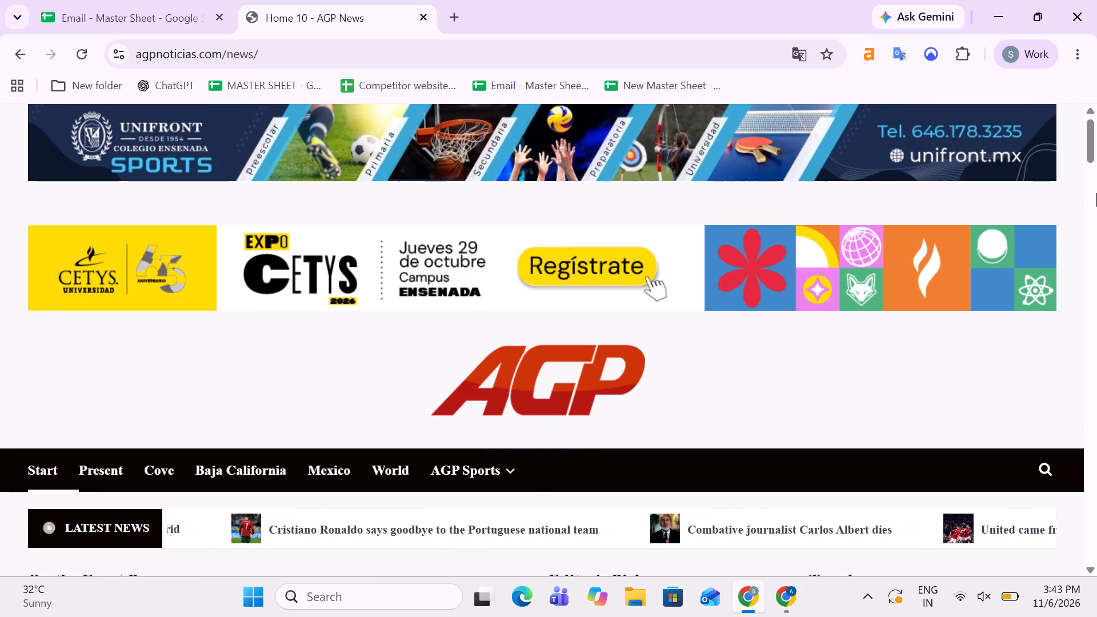
drag(1092, 133, 1091, 548)
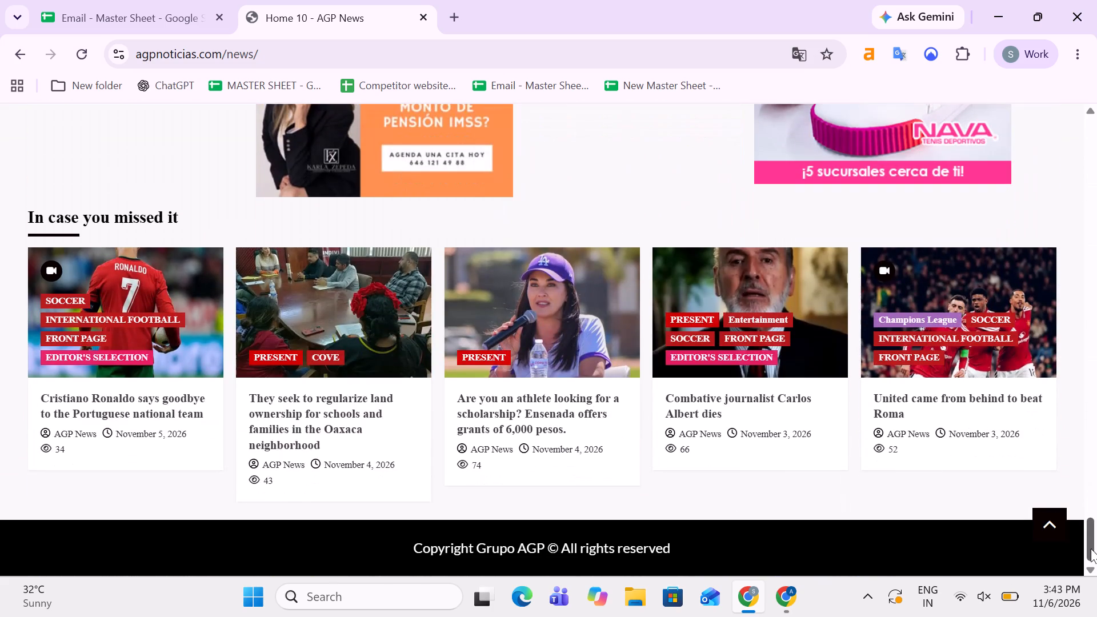
drag(1091, 548, 1091, 569)
scroll(537, 332, down, 3)
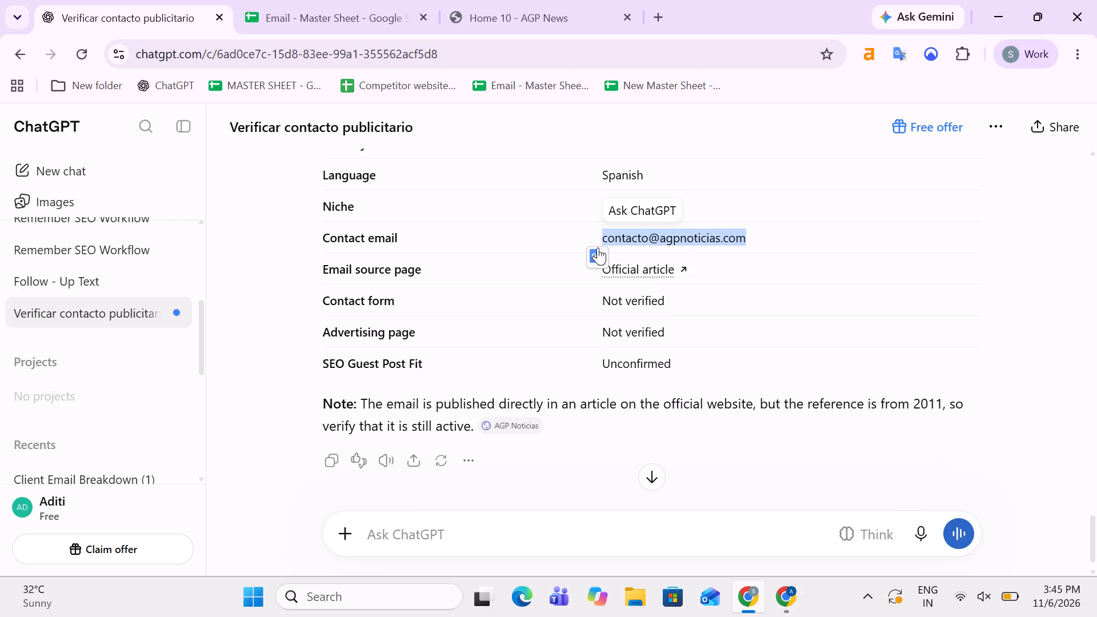
Copy the contact email from the ChatGPT answer into the Contact Details cell of the agpnoticias.com row in the Email - Master Sheet.
key(ctrl+c)
key(ctrl+c)
key(ctrl+c)
click(410, 0)
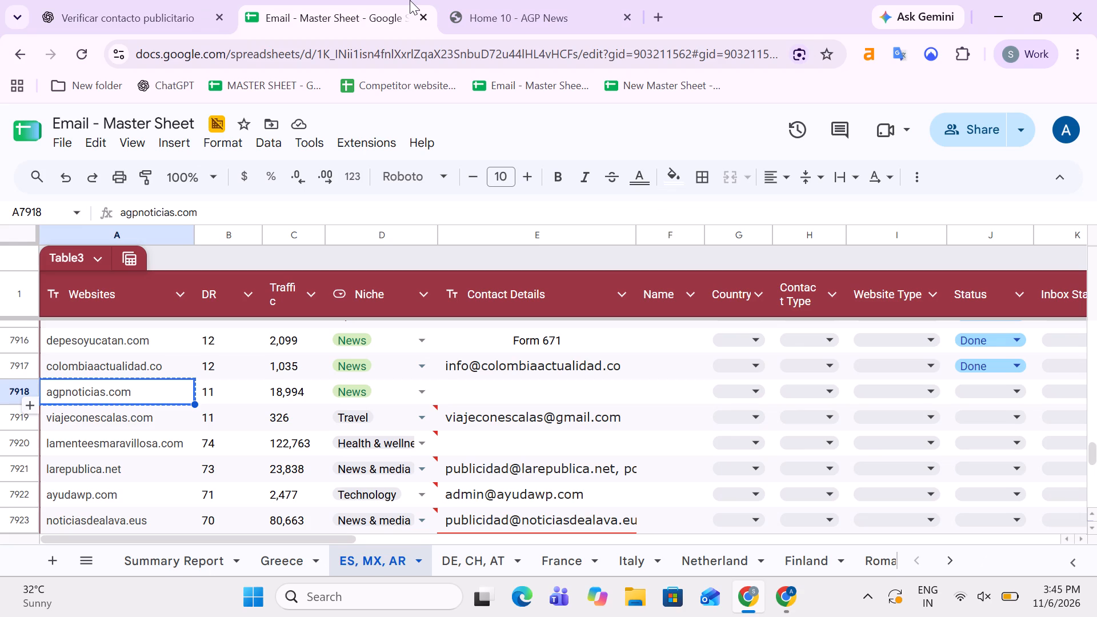
key(Right)
key(Right)
key(Right)
key(Right)
key(Return)
key(ctrl+v)
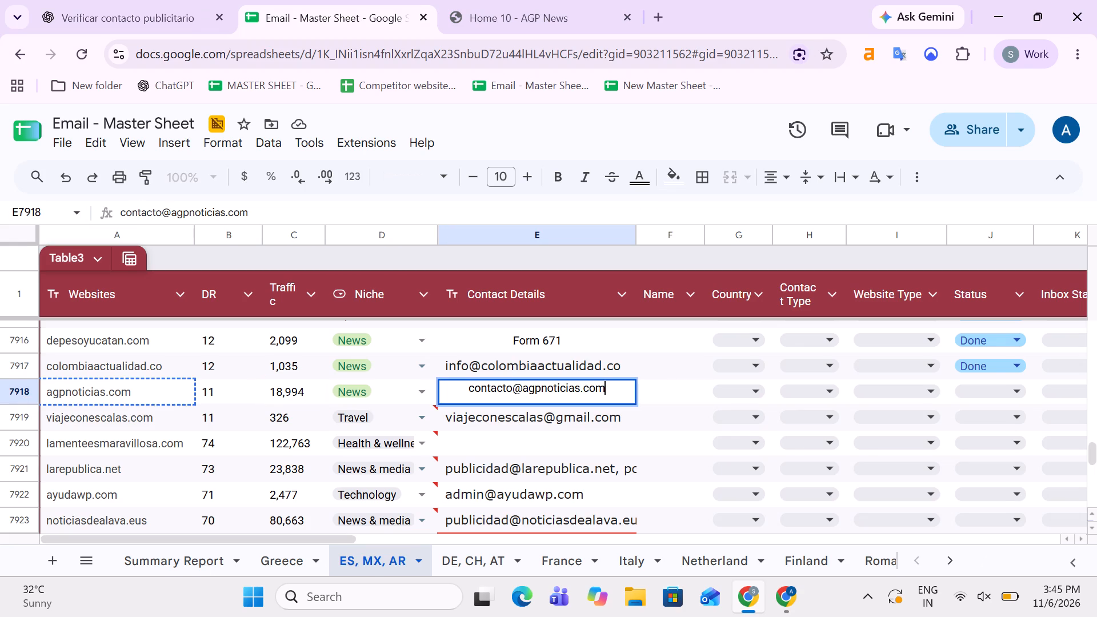
key(Tab)
key(Left)
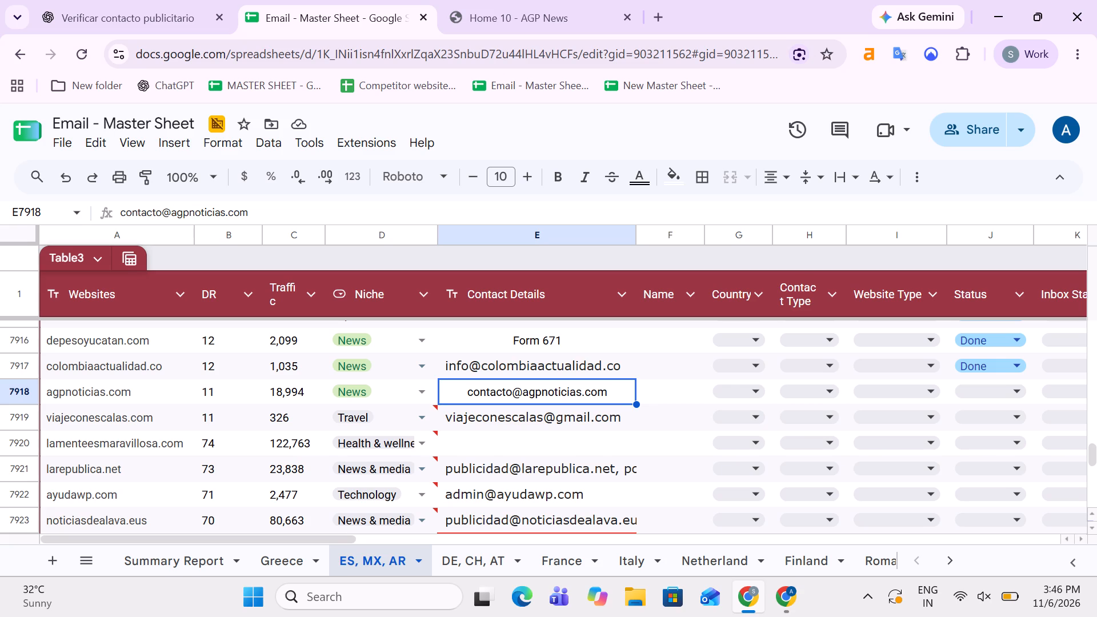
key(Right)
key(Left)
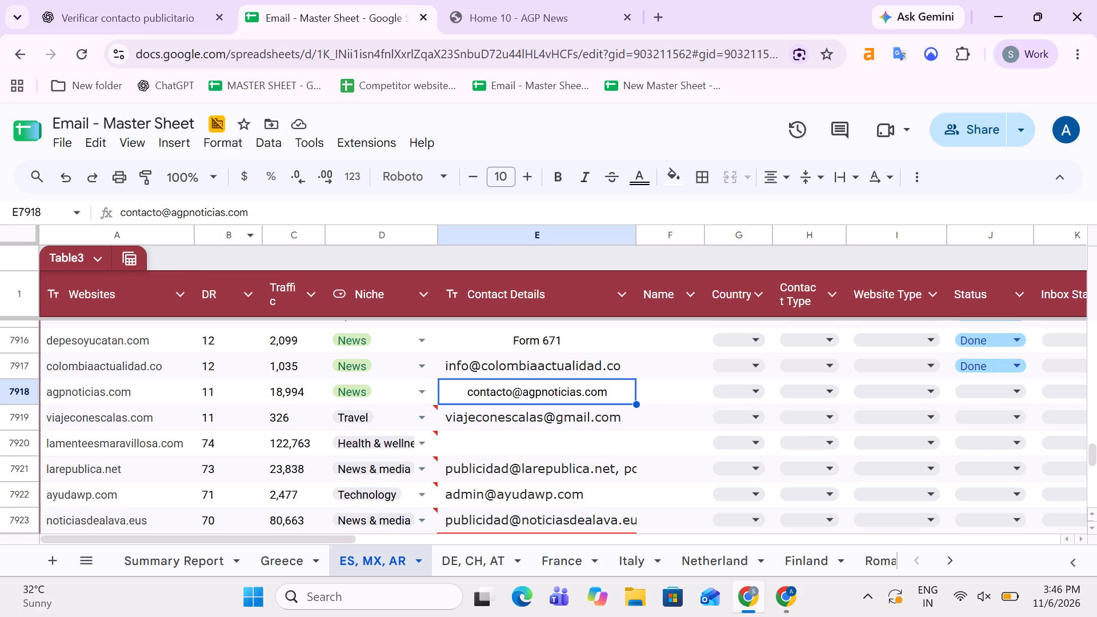
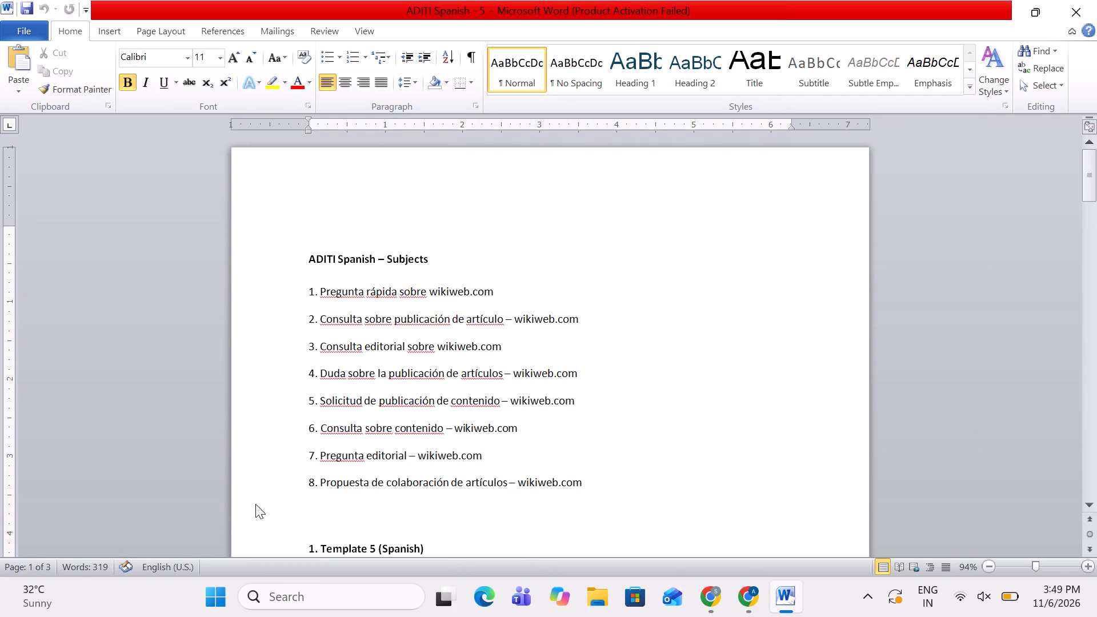
Copy the sixth subject line, "Consulta sobre contenido – wikiweb.com", from the ADITI Spanish – Subjects list in the Word document.
click(340, 431)
drag(340, 431, 513, 431)
key(ctrl+c)
key(ctrl+c)
key(ctrl+c)
key(ctrl+c)
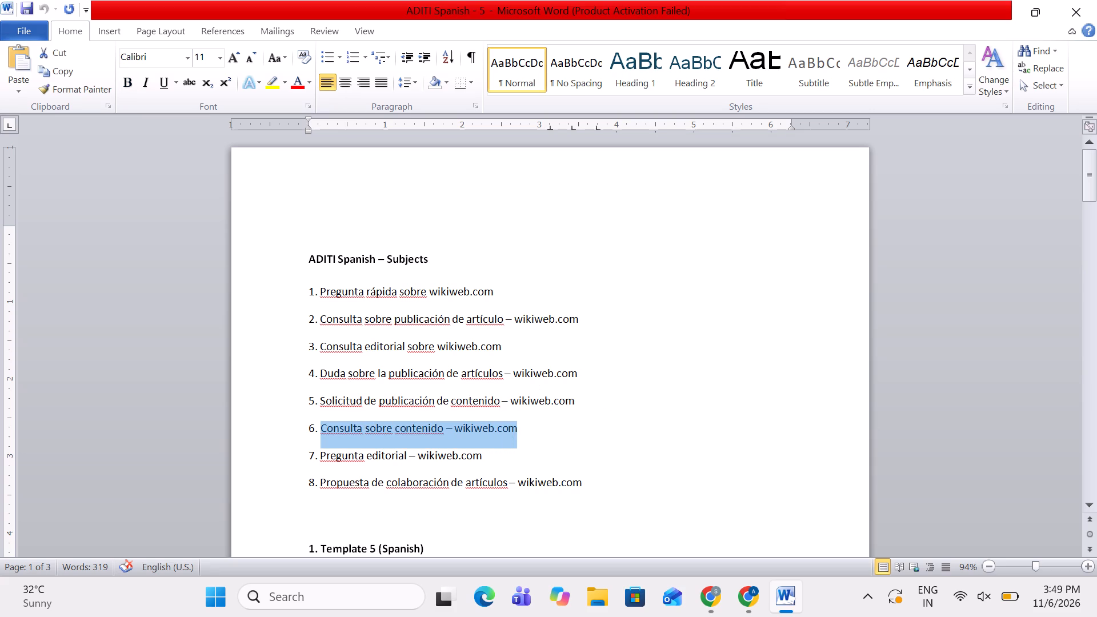
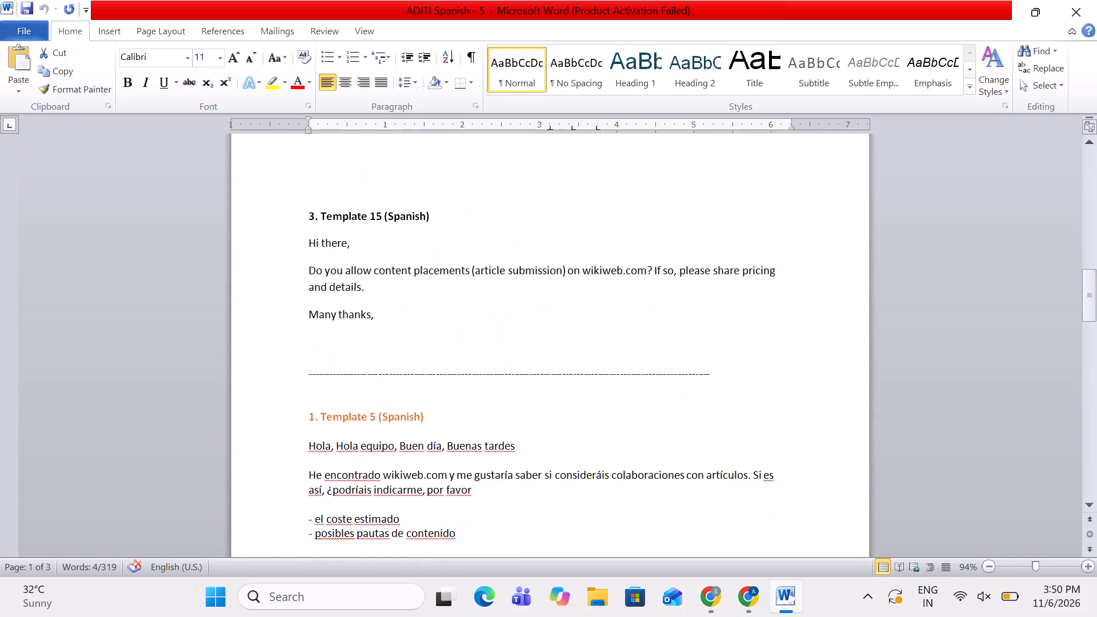
Copy the greeting "Buen día" from Template 5 (Spanish) in the Word document ADITI Spanish - 5.
scroll(394, 433, down, 2)
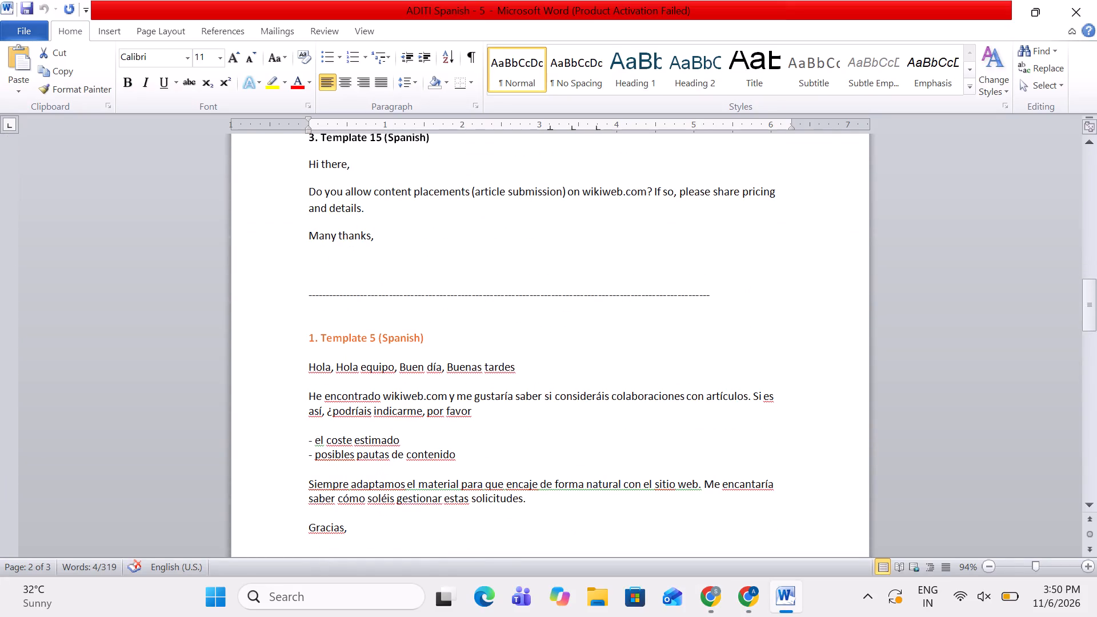
click(408, 370)
drag(408, 370, 433, 373)
key(ctrl+c)
key(ctrl+c)
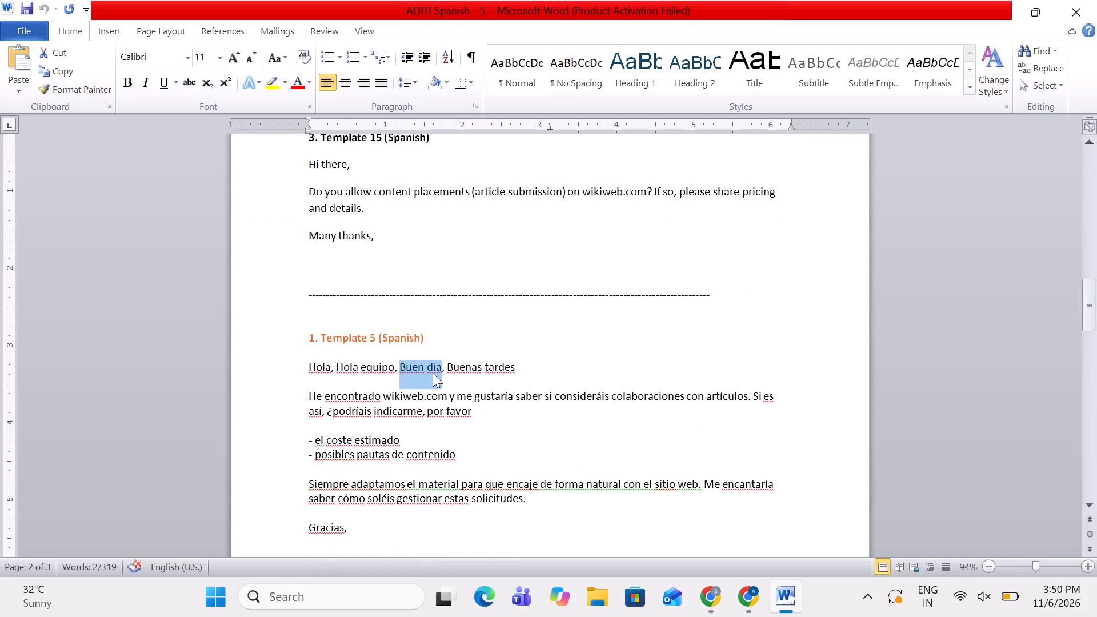
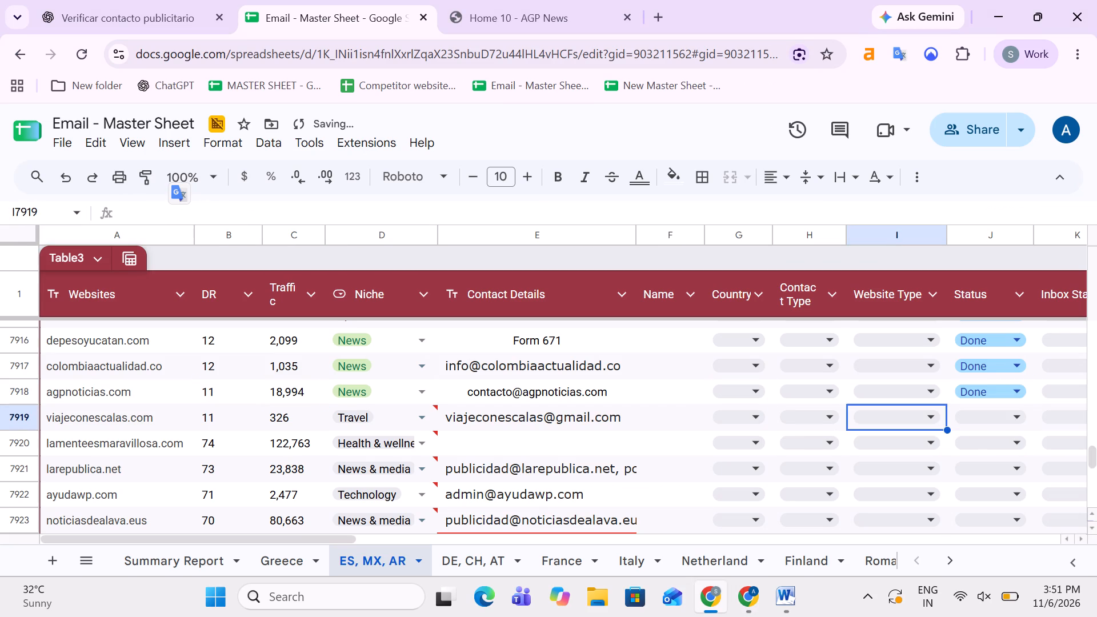
Set the niche of viajeconescalas.com in row 7919 to Tour & Travel.
key(Right)
key(Right)
key(Right)
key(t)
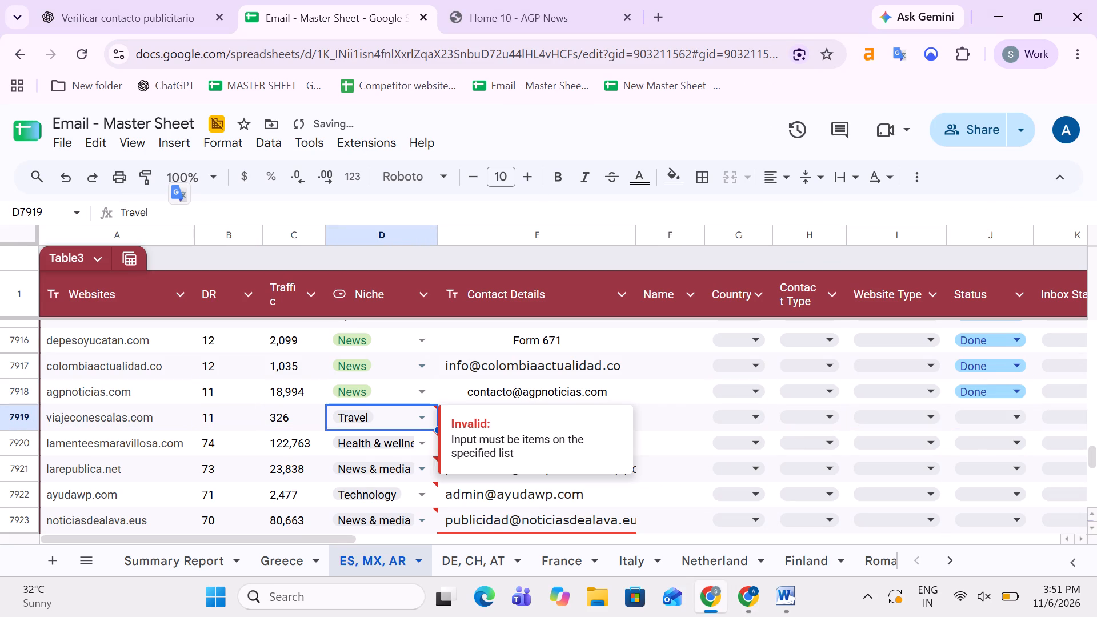
key(Up)
key(Up)
key(Return)
key(Up)
Select the full contact email text in the viajeconescalas.com row.
key(Right)
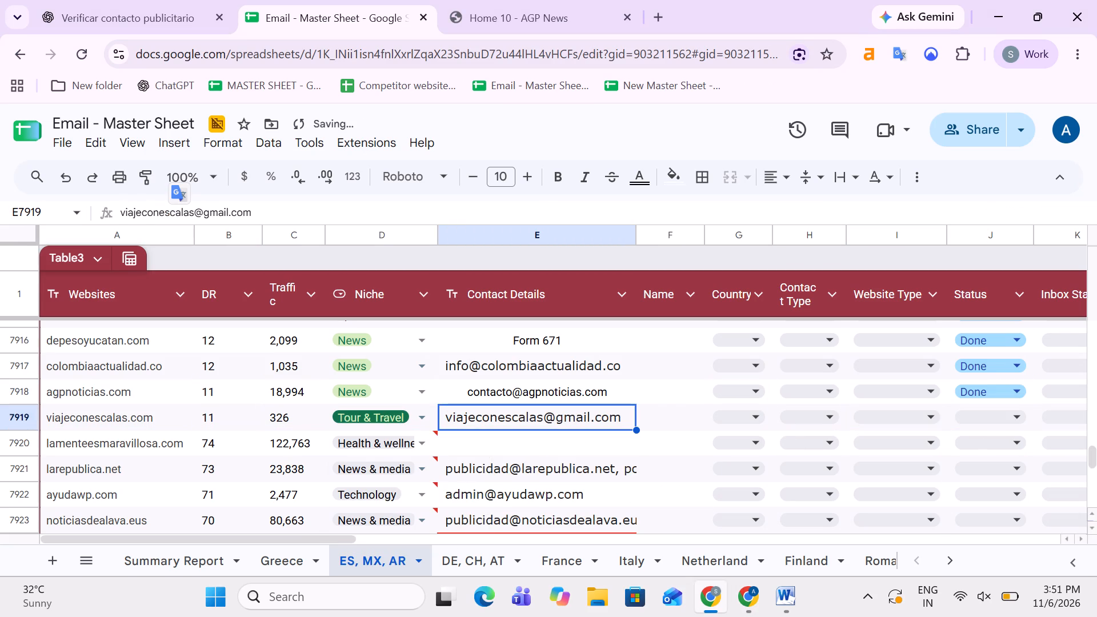
triple_click(193, 205)
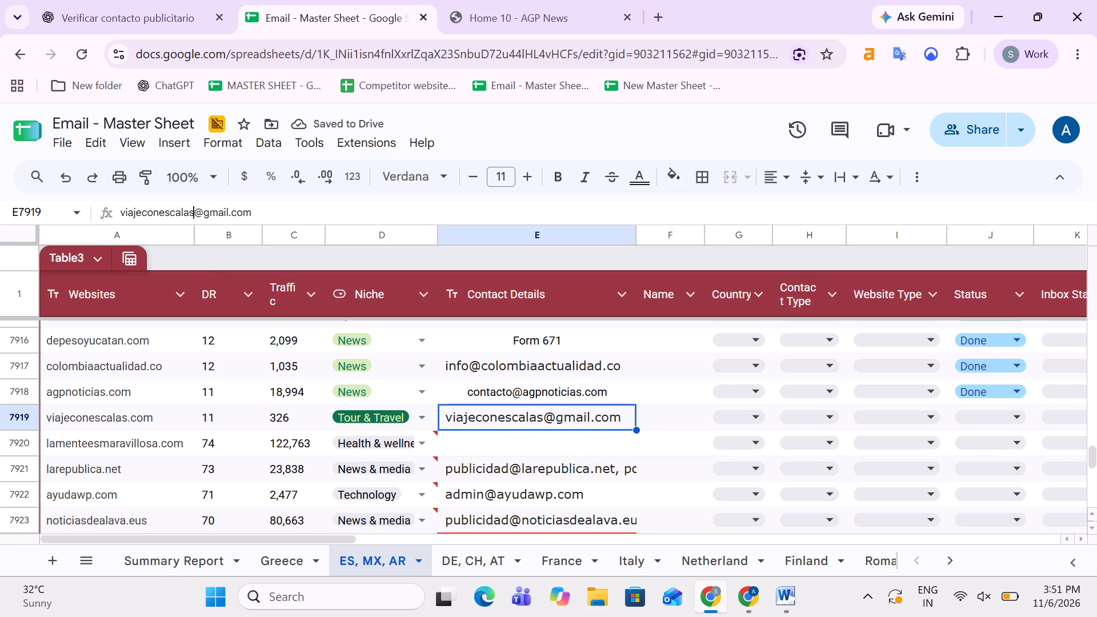
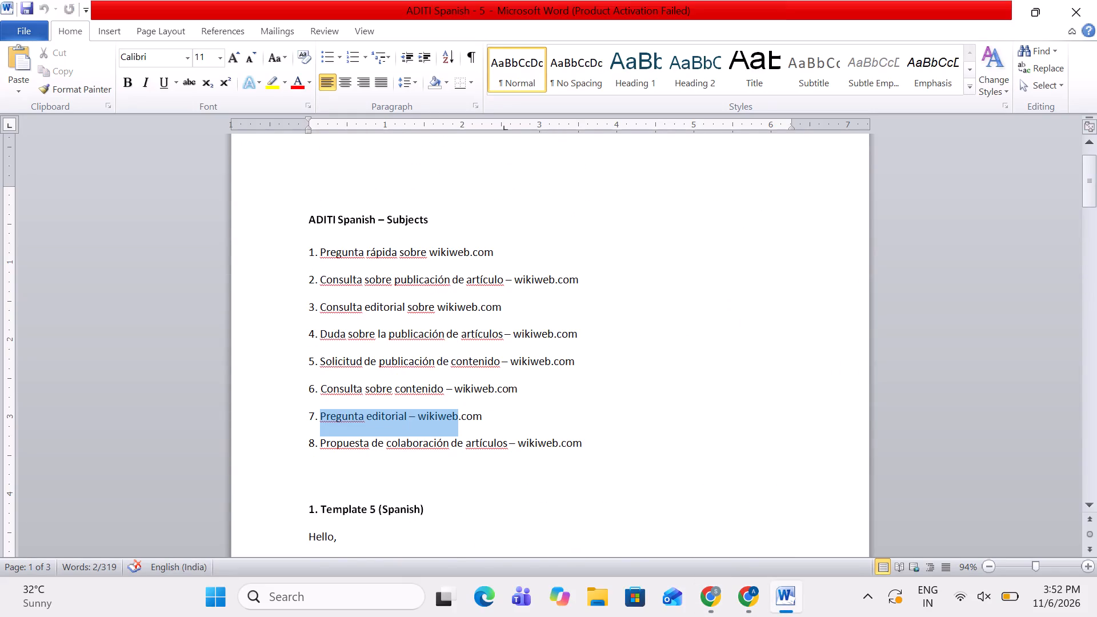
In the Word template document, copy the seventh subject line, "Pregunta editorial – wikiweb.com".
drag(426, 419, 473, 414)
key(ctrl+c)
key(ctrl+c)
key(ctrl+c)
key(ctrl+c)
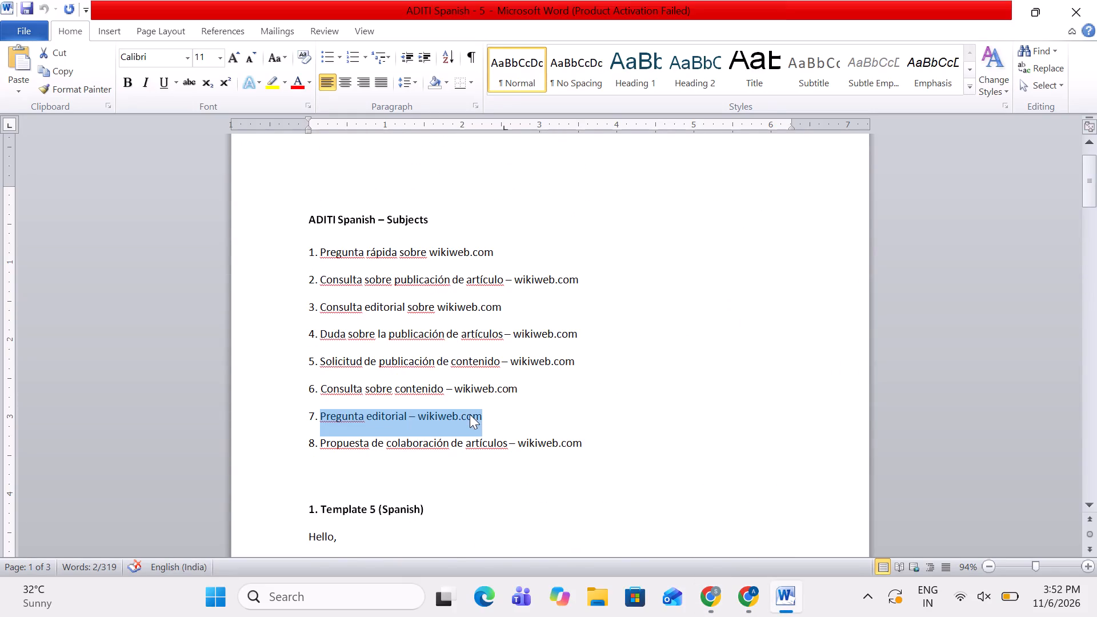
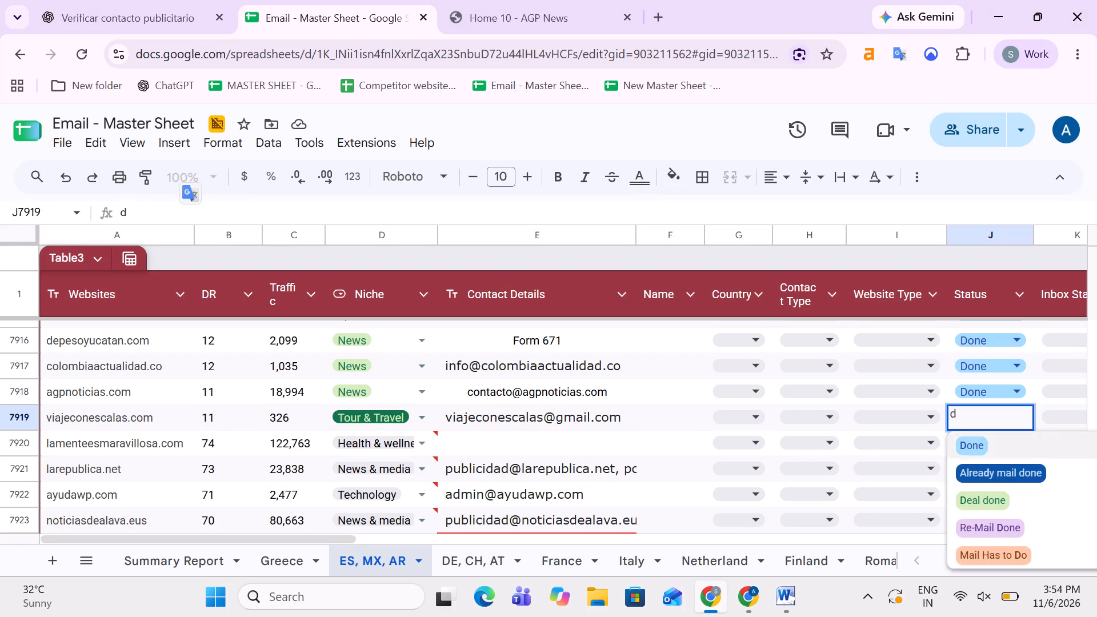
Copy the lamenteesmaravillosa.com address from the sheet and open that website in the browser tab showing AGP News.
key(Left)
key(Left)
key(Left)
key(Left)
key(Left)
key(Left)
key(Left)
key(Left)
key(Left)
key(Left)
key(Left)
key(Left)
key(Left)
key(Left)
key(Left)
key(Right)
key(Right)
key(Right)
key(Left)
key(Left)
key(Left)
key(Left)
key(Left)
key(Left)
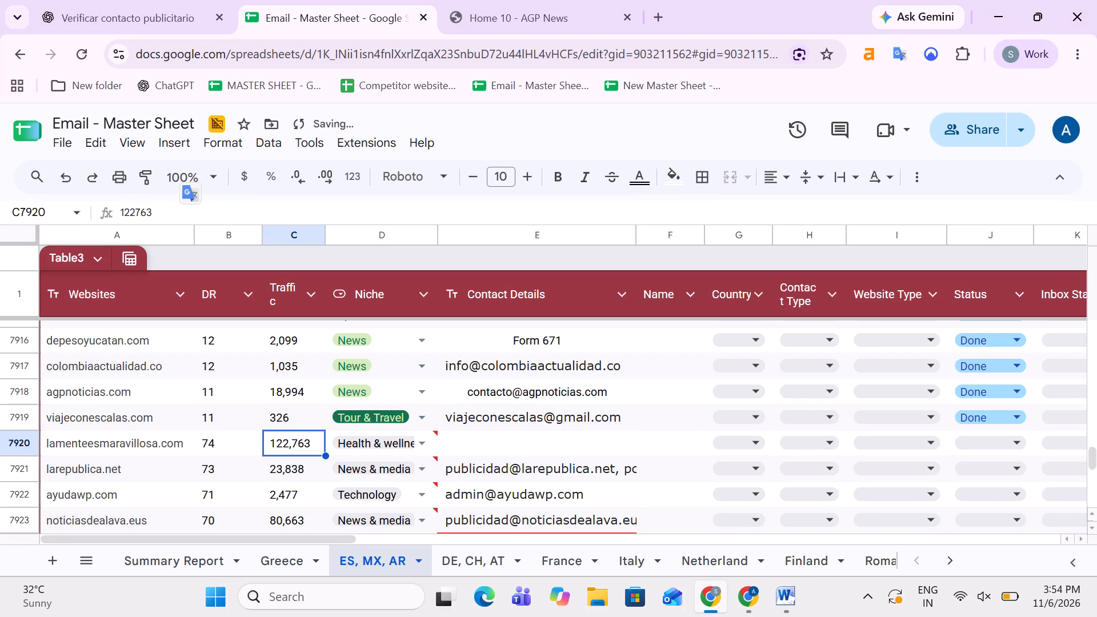
key(Left)
key(ctrl+c)
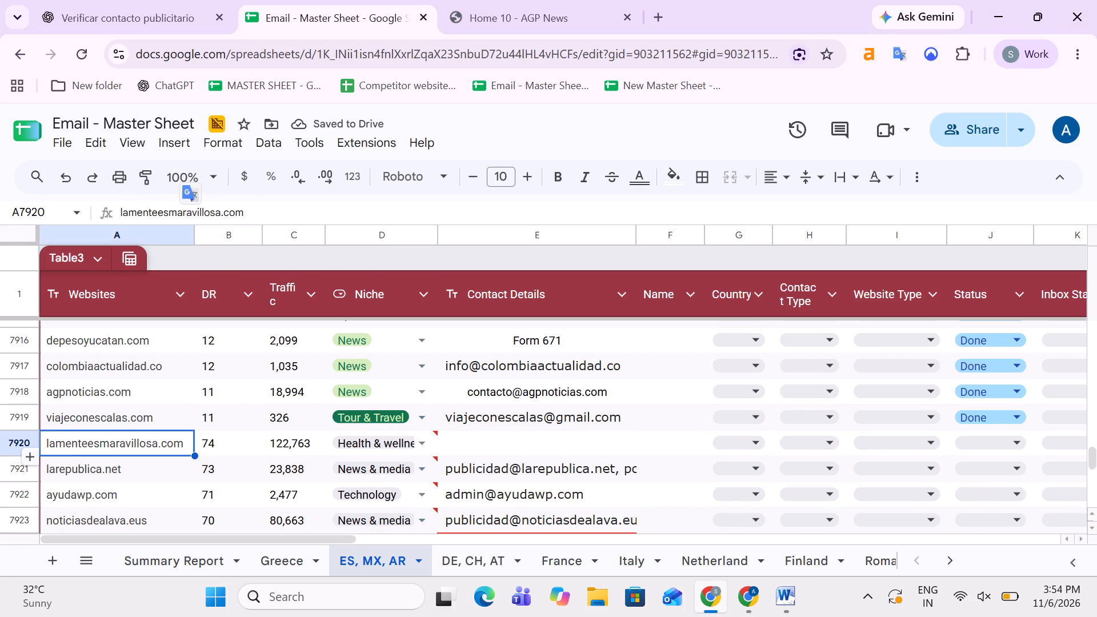
click(529, 0)
click(540, 47)
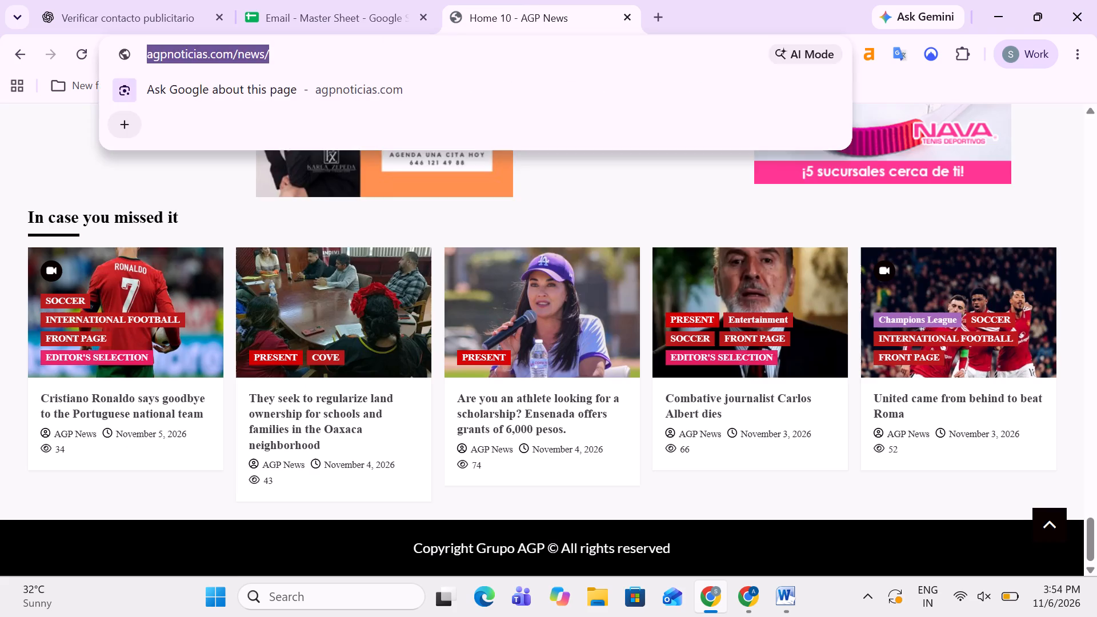
key(ctrl+v)
key(Return)
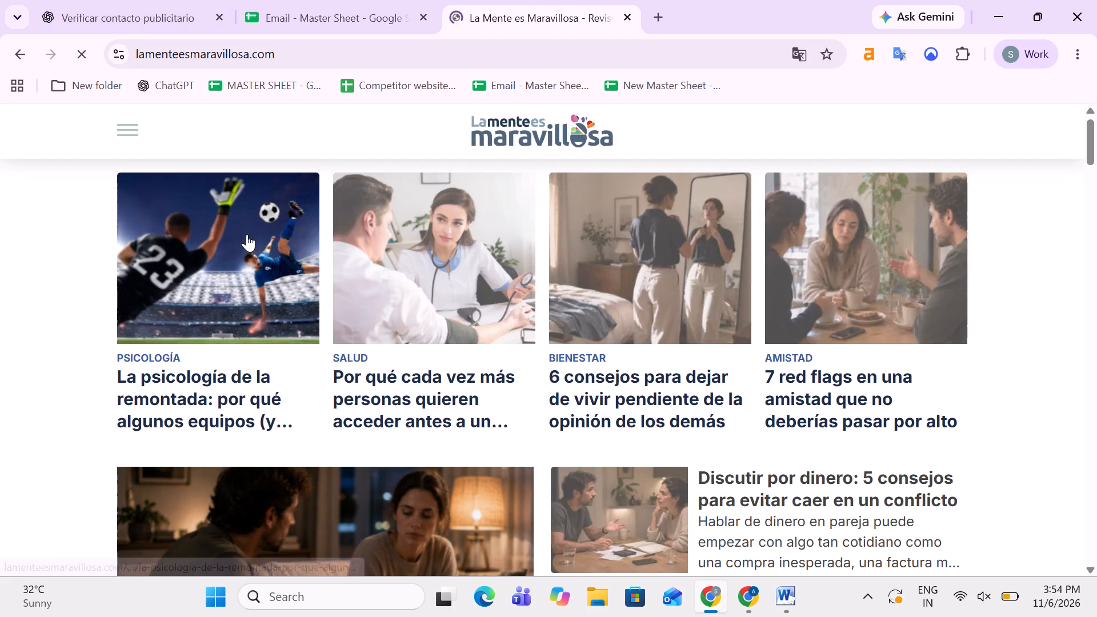
Open the Contact page linked in the lamenteesmaravillosa.com footer, accepting the cookie notice and closing the advertisement.
drag(1088, 135, 1096, 233)
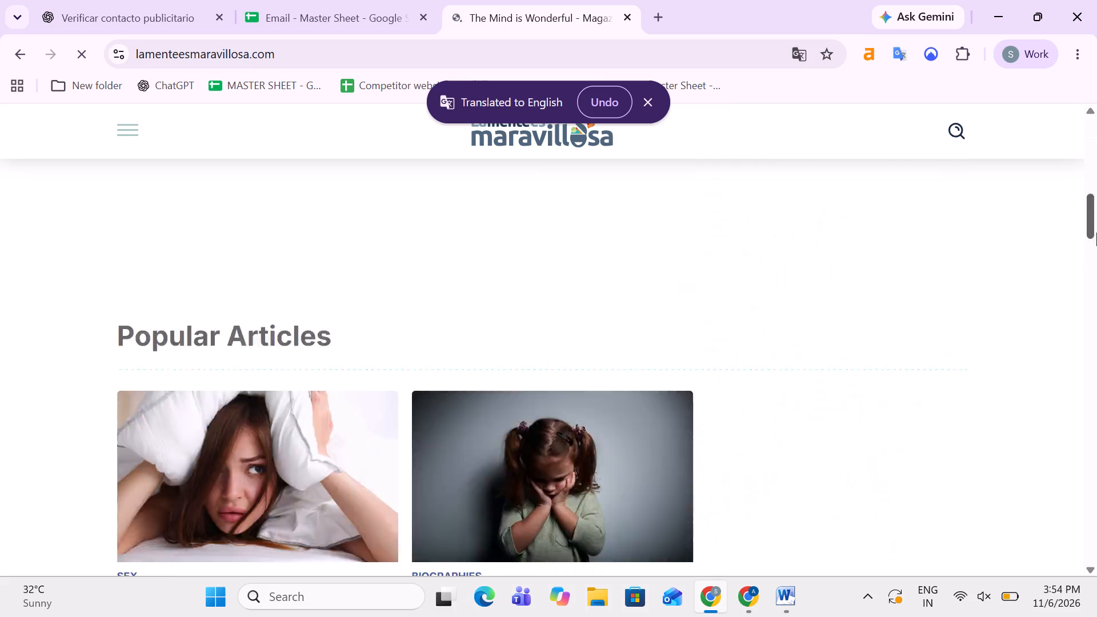
drag(1096, 233, 1071, 523)
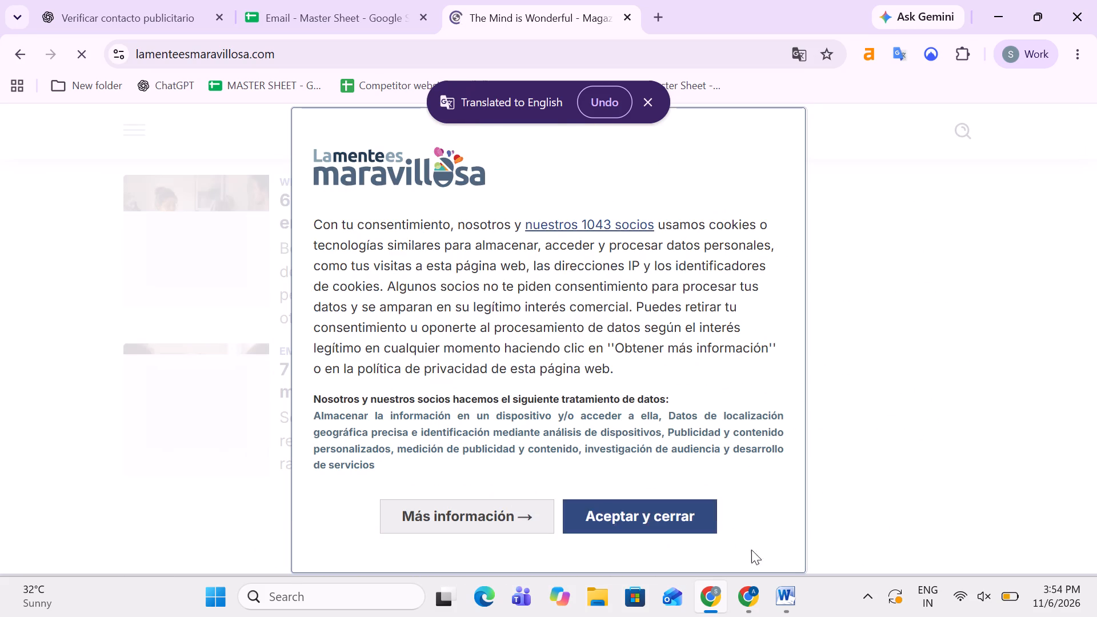
click(713, 508)
scroll(839, 418, down, 8)
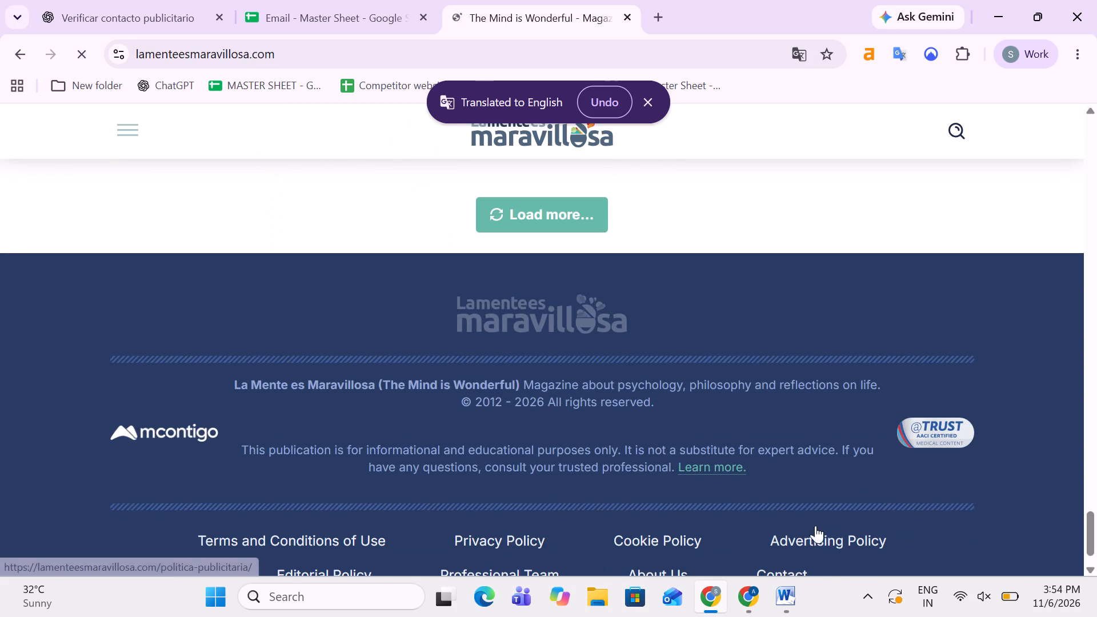
scroll(804, 544, down, 3)
click(786, 523)
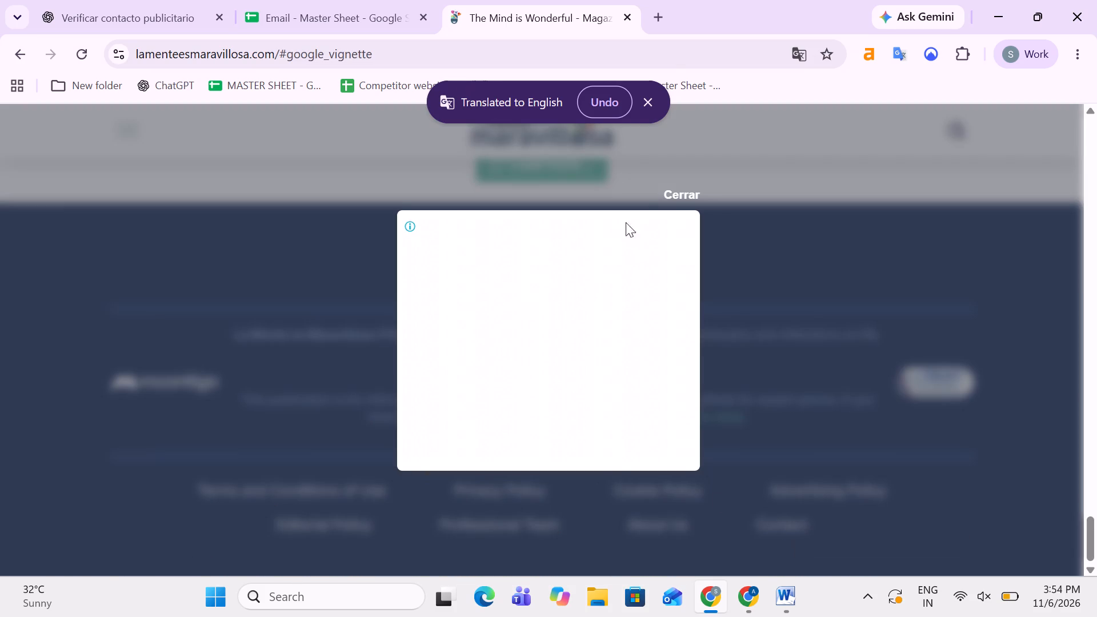
click(674, 187)
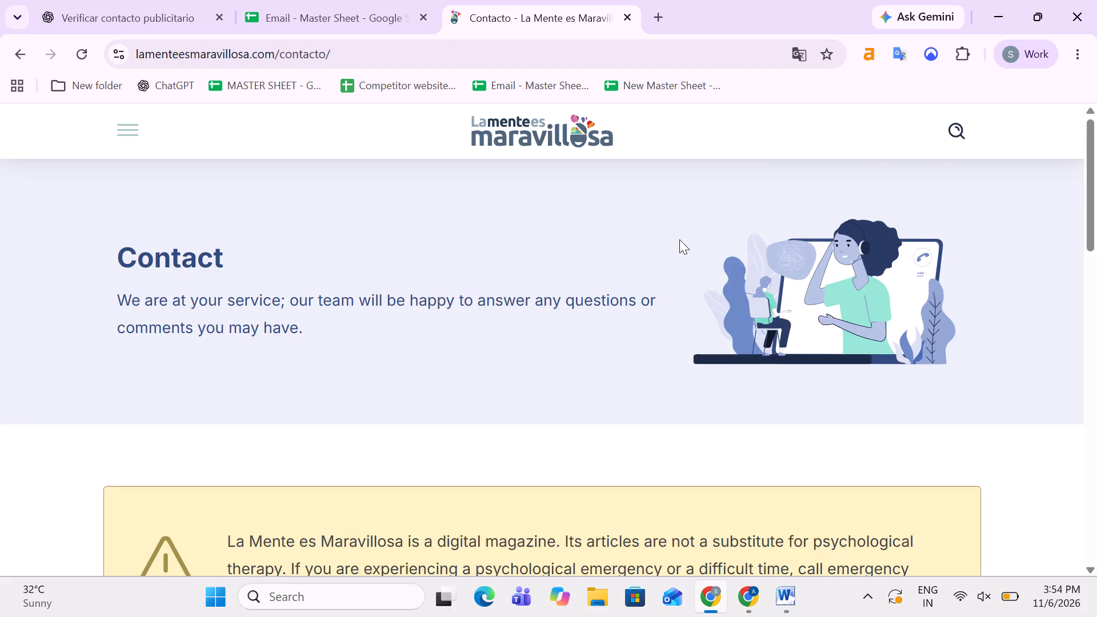
Fill in the contact form's email and full name fields with the saved sender details.
scroll(548, 265, down, 5)
click(266, 294)
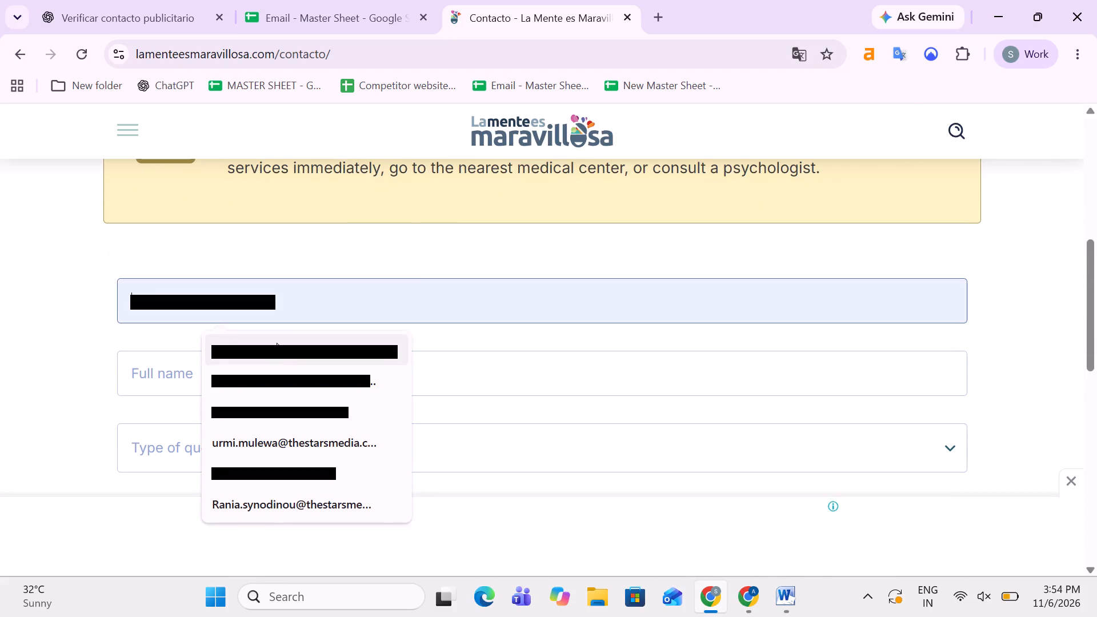
click(277, 343)
click(254, 377)
click(267, 168)
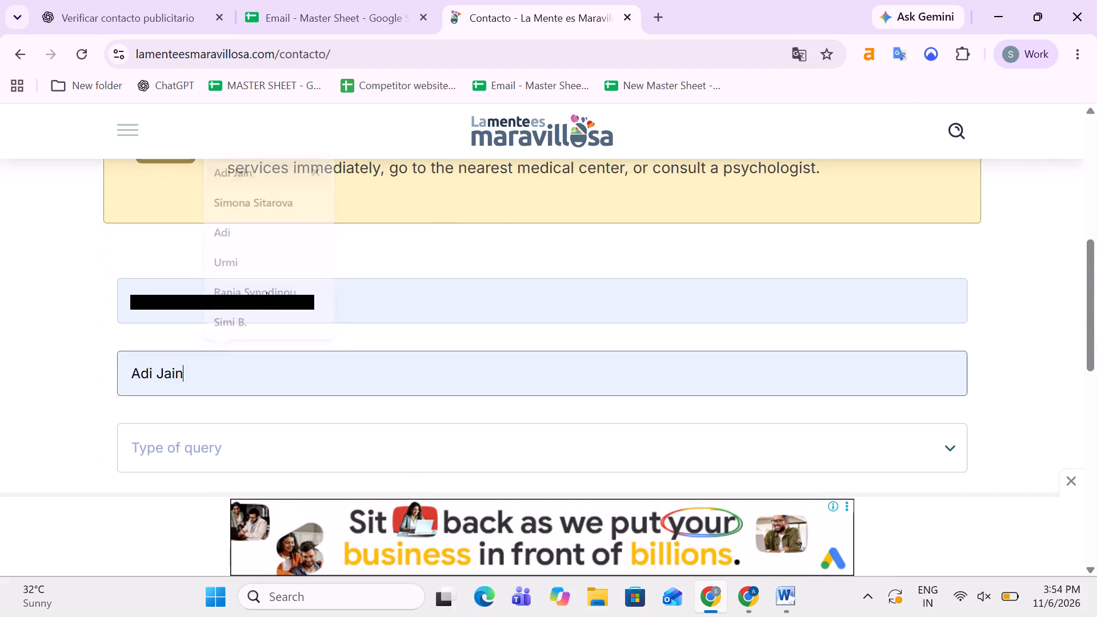
Set the contact form's type of query to "I'm interested in a sponsored post".
scroll(268, 299, down, 2)
click(248, 272)
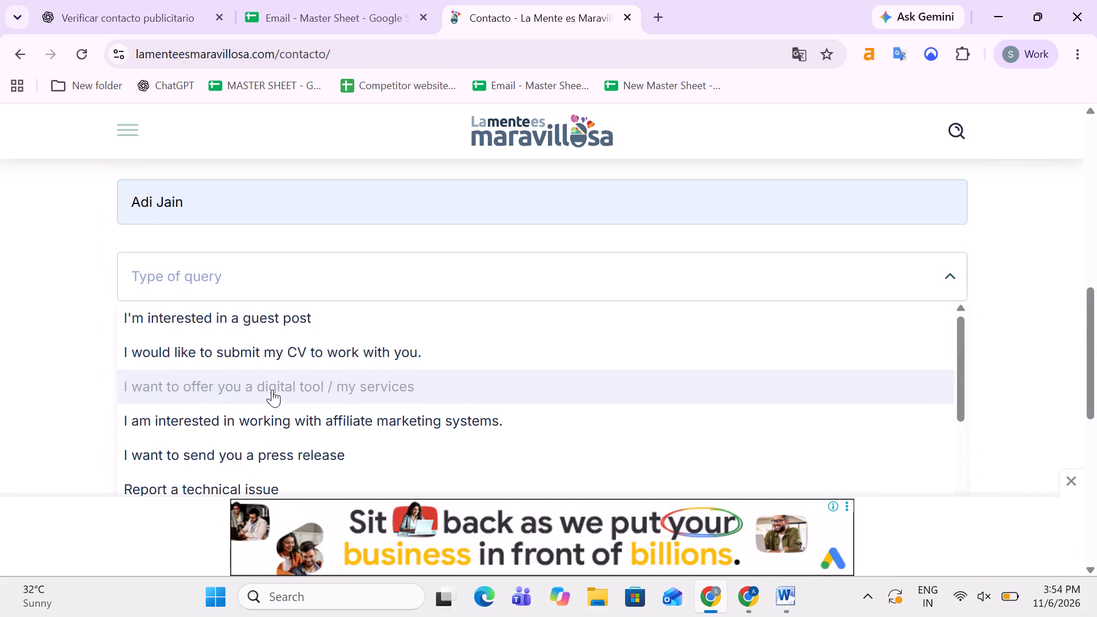
scroll(274, 403, down, 2)
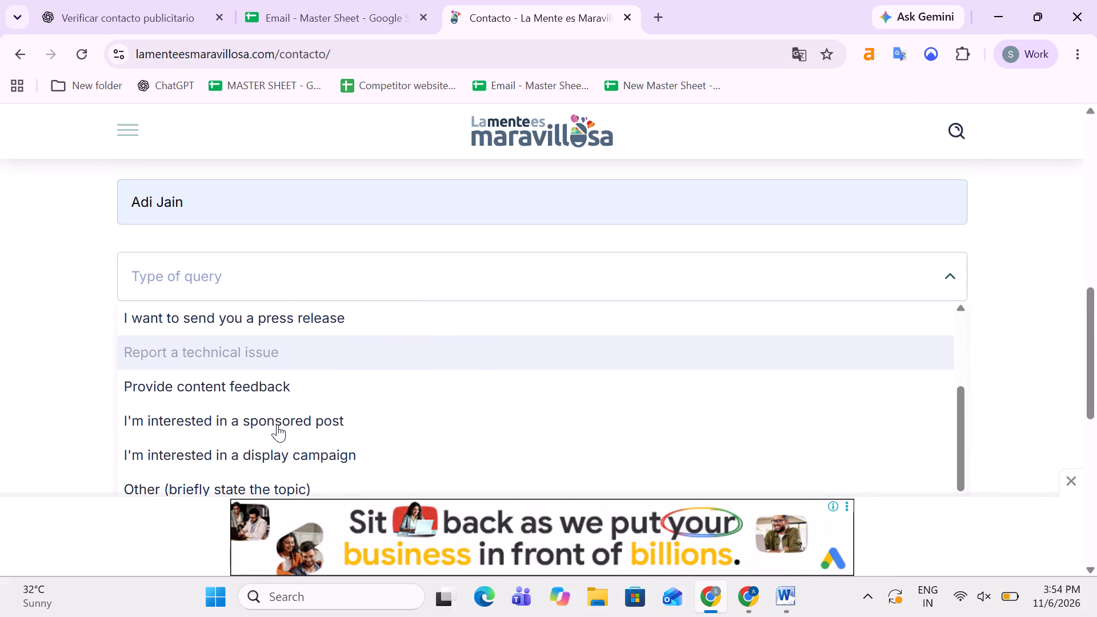
scroll(287, 398, down, 1)
click(255, 335)
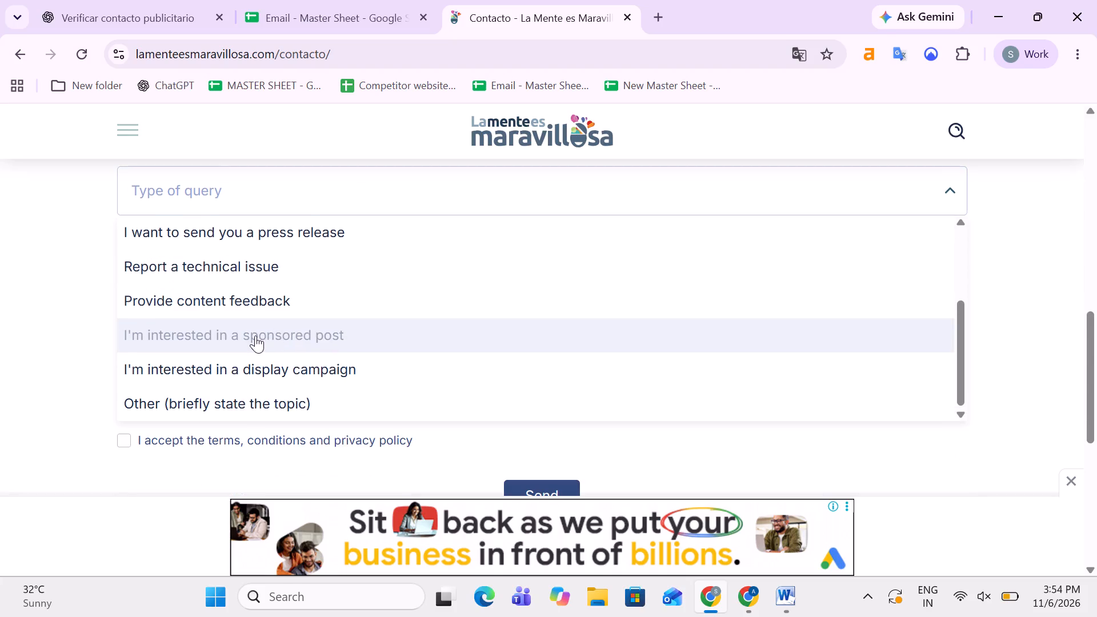
Fill the contact form's subject with the saved entry "Consulta sobre contenido – cosasdelcine.es".
click(219, 275)
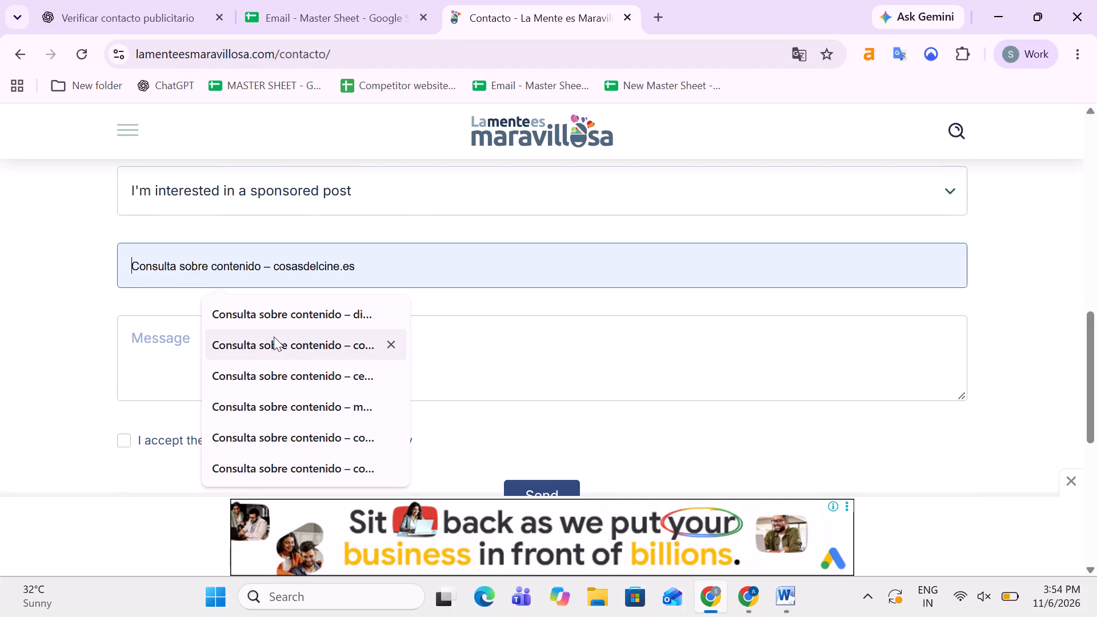
click(274, 336)
Copy Spanish Template 15 from "Buenas tardes" through "Muchas gracias," in the Word document ADITI Spanish - 5 into the contact form's message field.
click(268, 368)
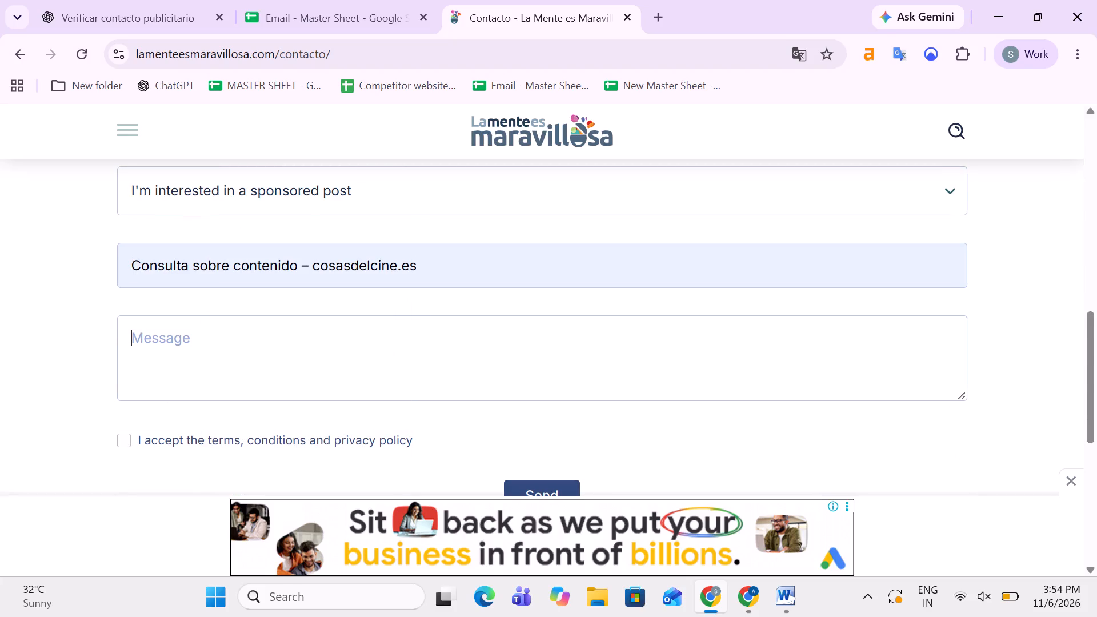
key(alt+Tab)
scroll(465, 424, down, 6)
scroll(655, 183, down, 13)
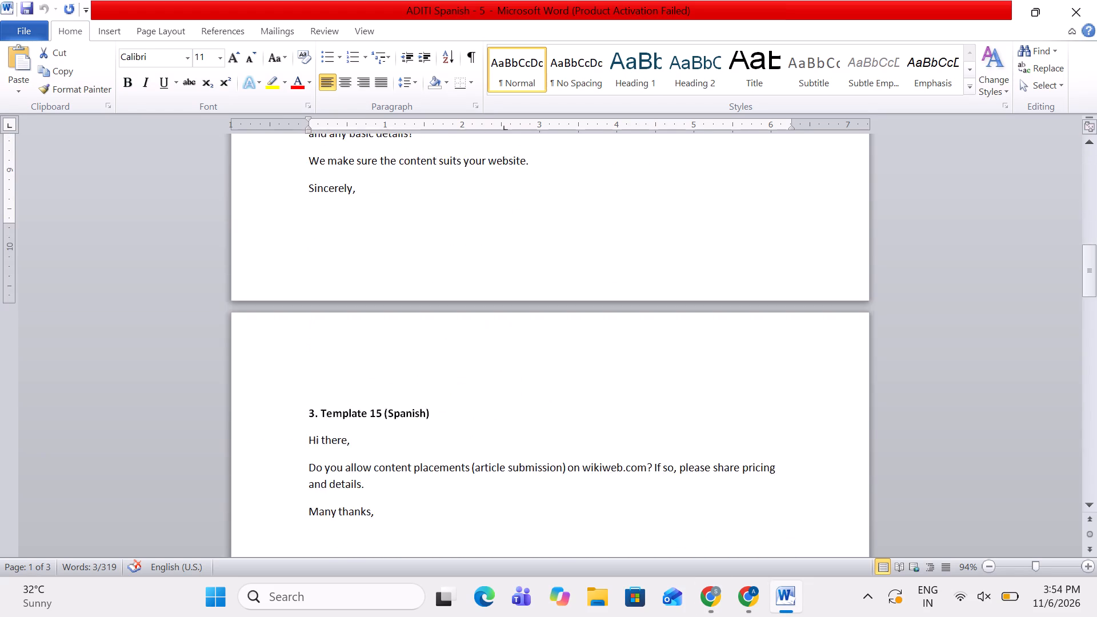
scroll(596, 332, down, 10)
scroll(586, 391, down, 3)
scroll(524, 332, down, 4)
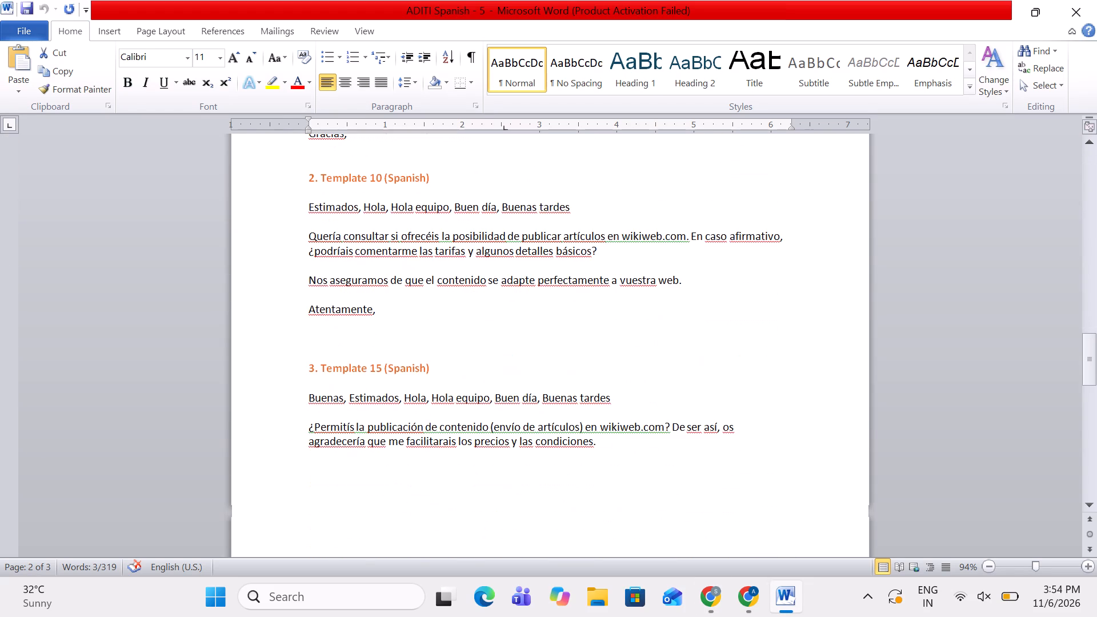
drag(563, 357, 568, 361)
click(560, 356)
drag(560, 356, 564, 379)
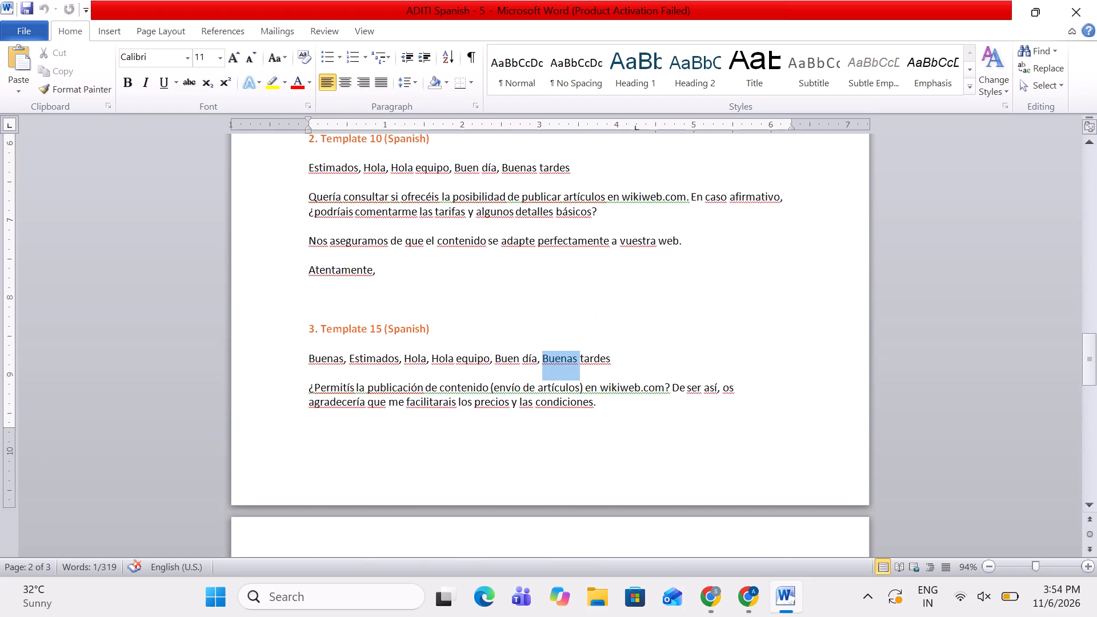
drag(564, 379, 564, 380)
scroll(607, 299, down, 6)
shift+click(371, 370)
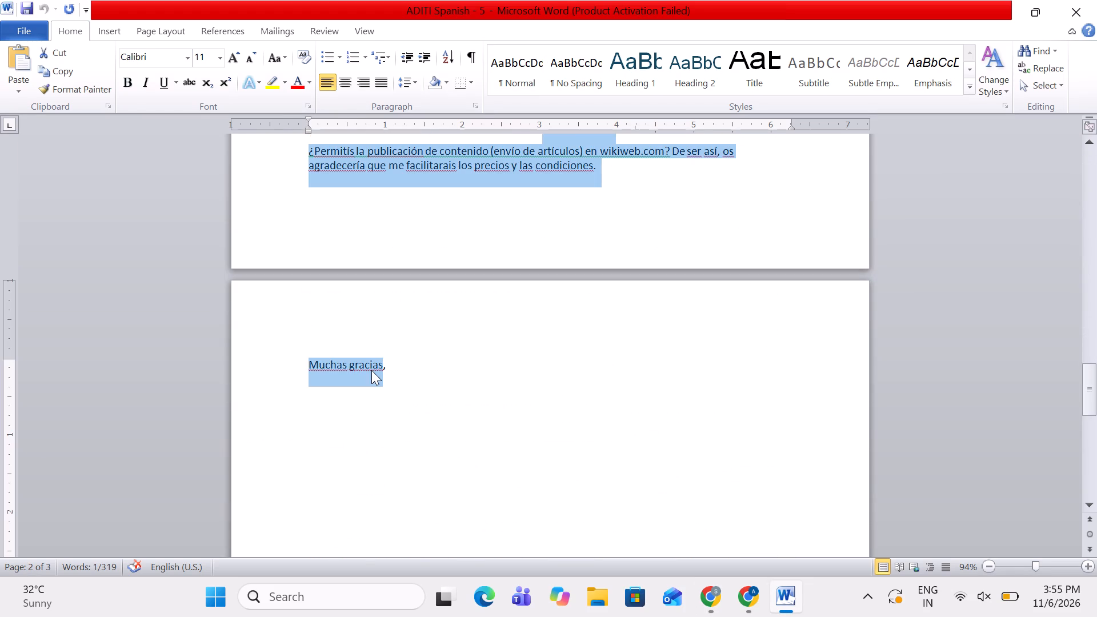
key(shift+Right)
key(ctrl+c)
key(ctrl+c)
key(ctrl+c)
key(ctrl+c)
key(ctrl+c)
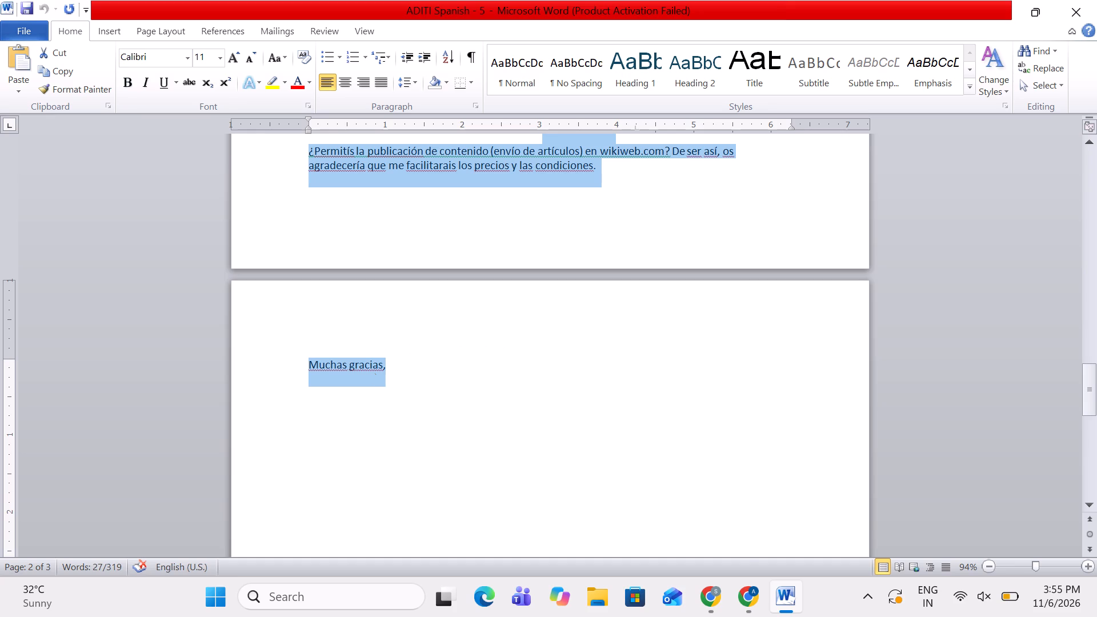
key(alt+Tab)
key(ctrl+v)
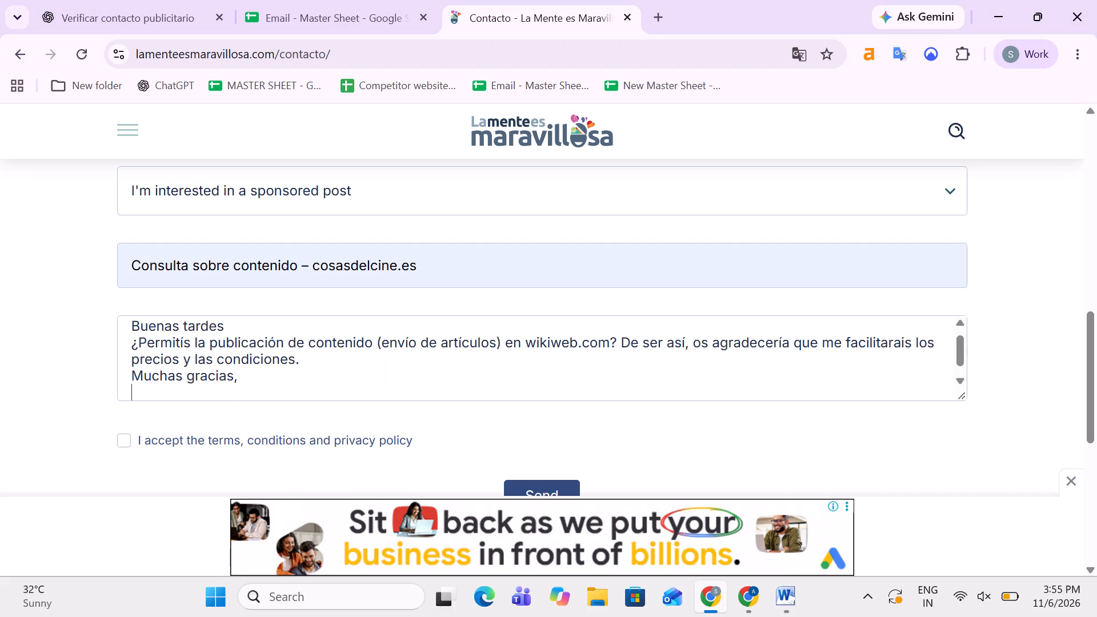
Tidy the message by adding a blank line before "Muchas gracias," and joining "Buenas tardes, " to the question that follows.
key(BackSpace)
key(Left)
key(Left)
key(Left)
key(Left)
key(Left)
key(Left)
key(Left)
key(Left)
key(Left)
key(Left)
key(Left)
key(Left)
key(Left)
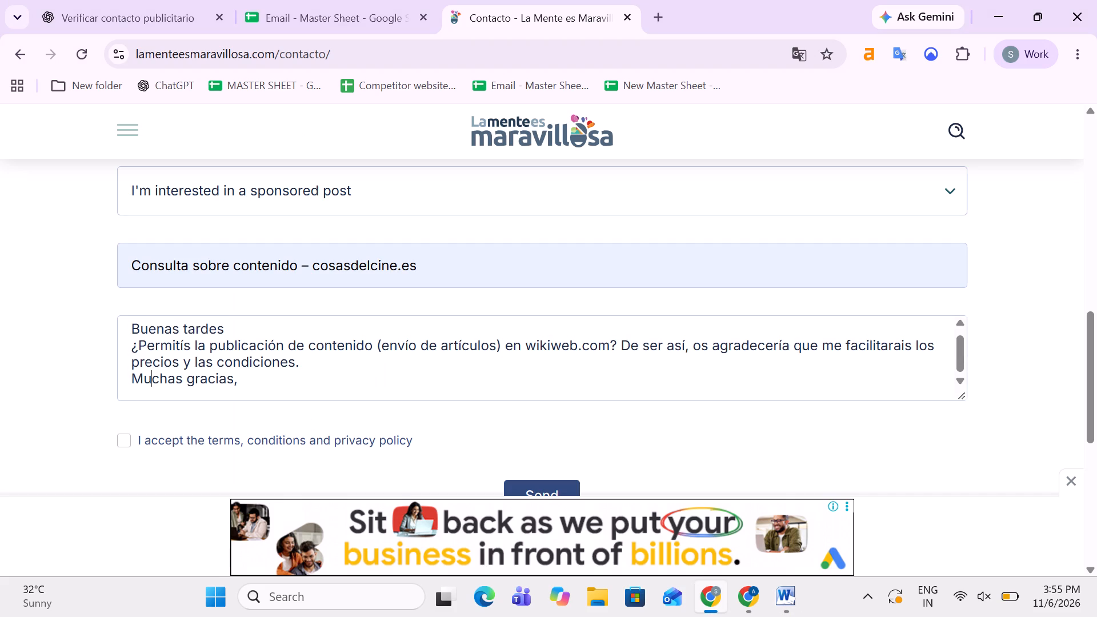
key(Left)
key(Left)
key(shift+Return)
key(Up)
key(Up)
key(Up)
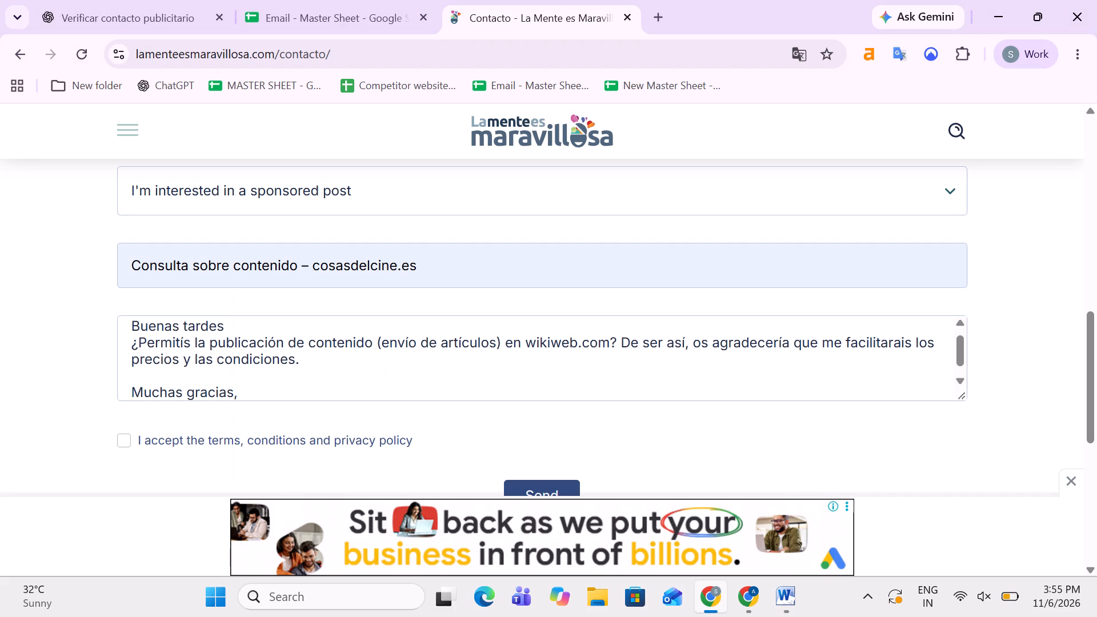
key(BackSpace)
text(,)
key(space)
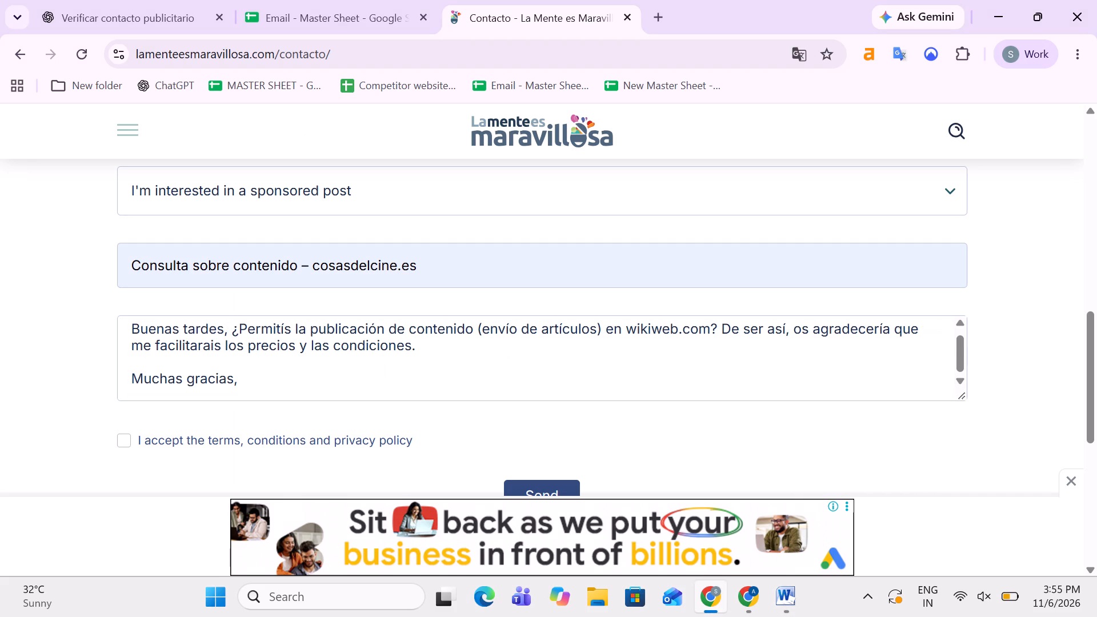
Replace the website name in the subject with lamenteesmaravillosa.com copied from the page address.
click(257, 50)
drag(257, 50, 230, 51)
click(309, 55)
drag(309, 55, 227, 59)
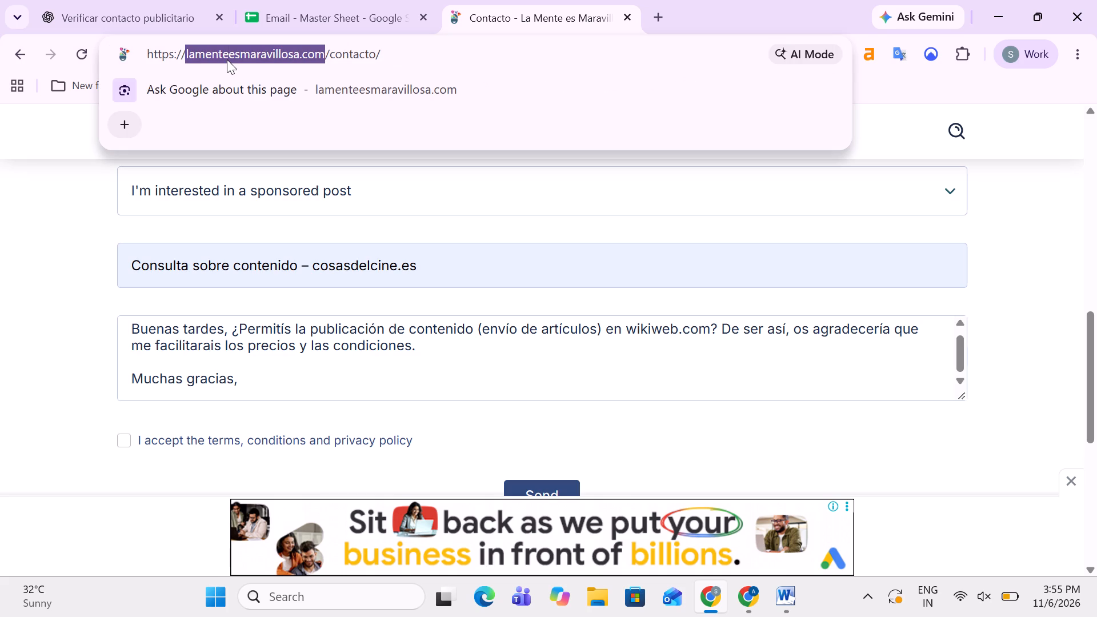
key(ctrl+c)
key(ctrl+c)
key(ctrl+c)
key(ctrl+c)
click(351, 265)
drag(351, 265, 367, 264)
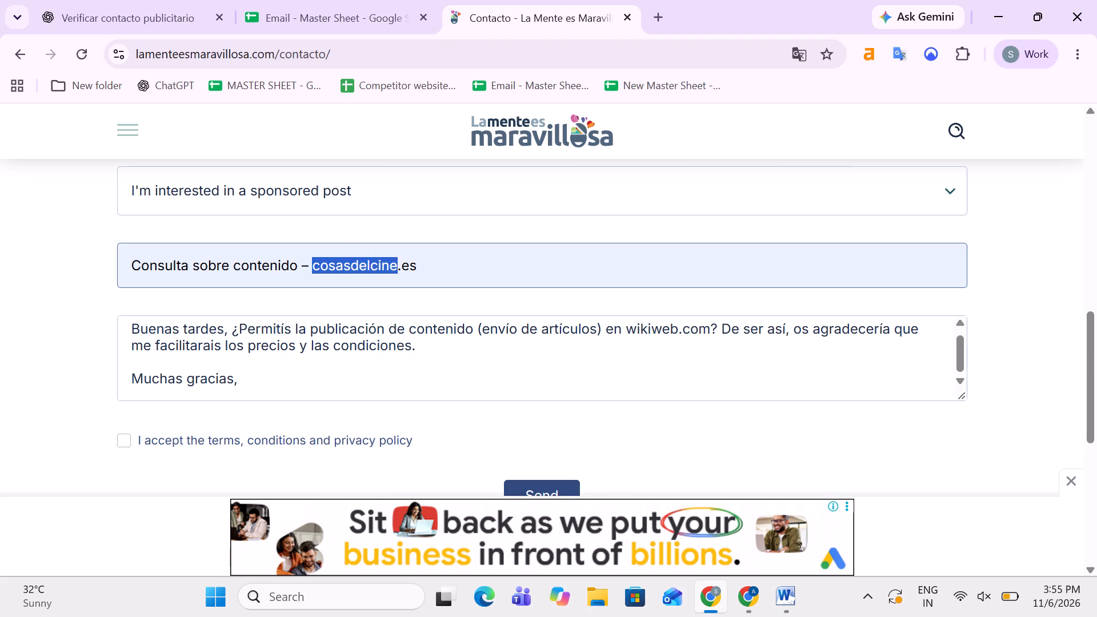
drag(367, 264, 429, 265)
key(ctrl+v)
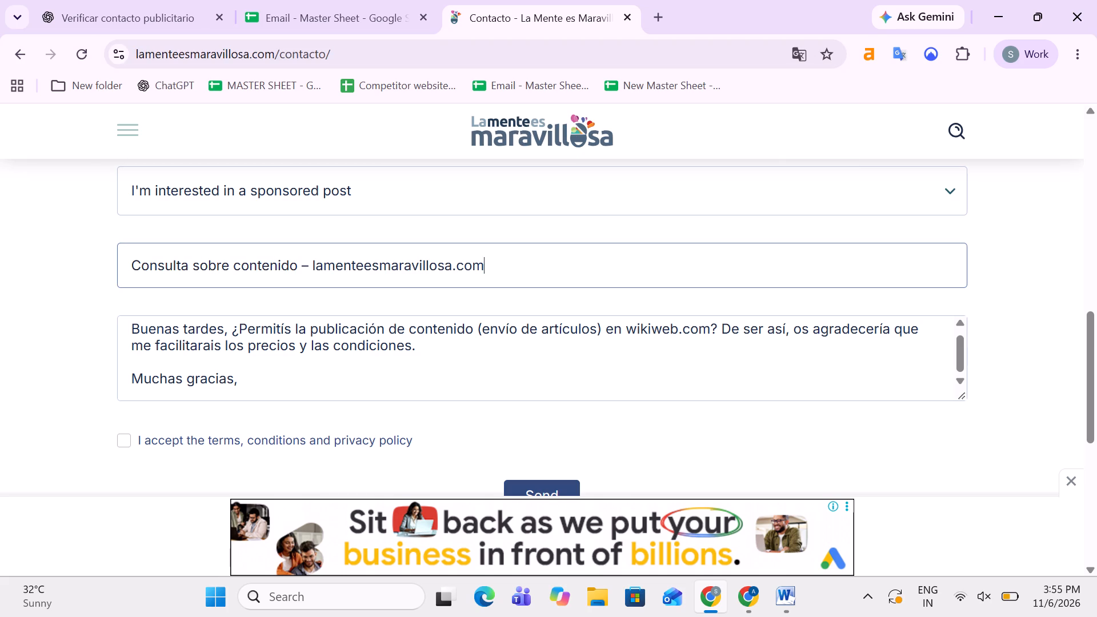
Replace wikiweb.com in the message with the copied domain lamenteesmaravillosa.com.
click(630, 335)
click(651, 324)
drag(651, 324, 690, 321)
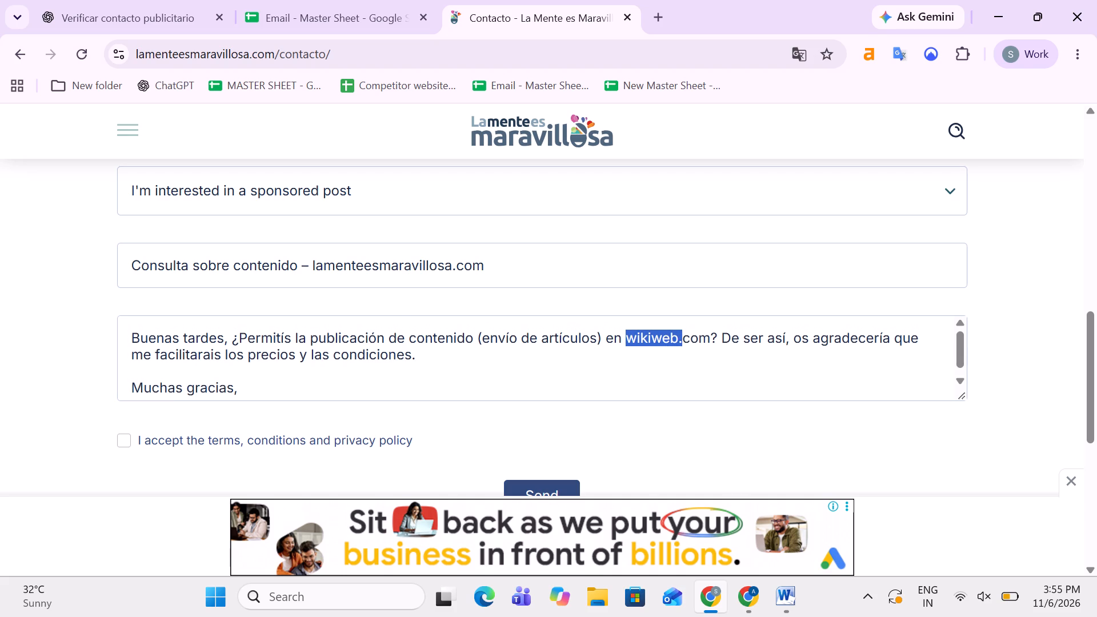
key(ctrl+v)
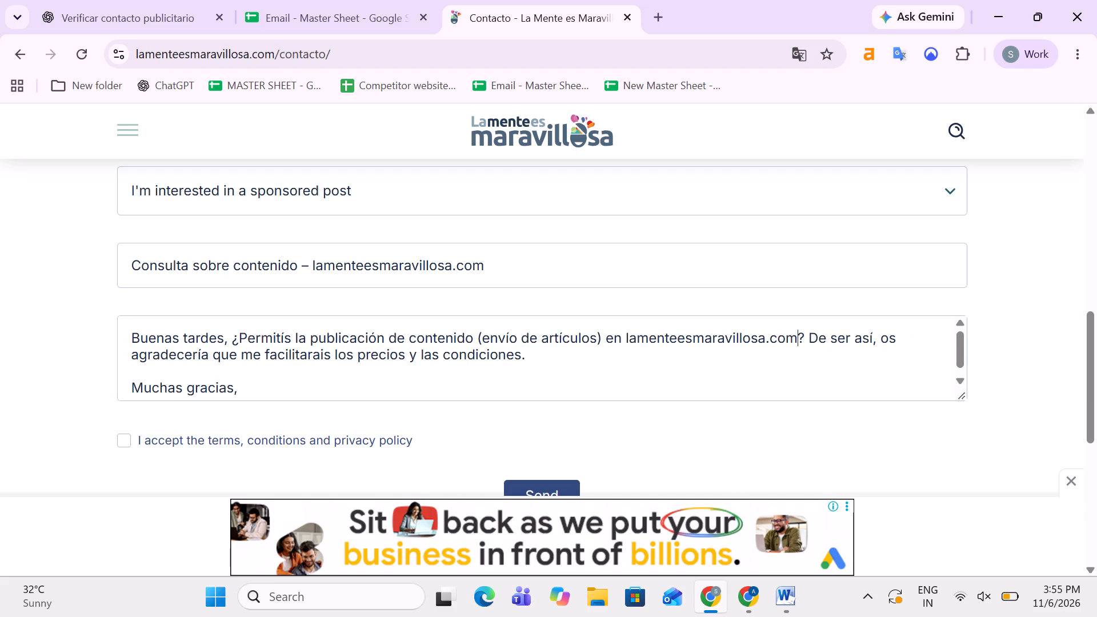
Check the filled-in form, accept the terms, conditions and privacy policy, and send it.
scroll(652, 331, up, 1)
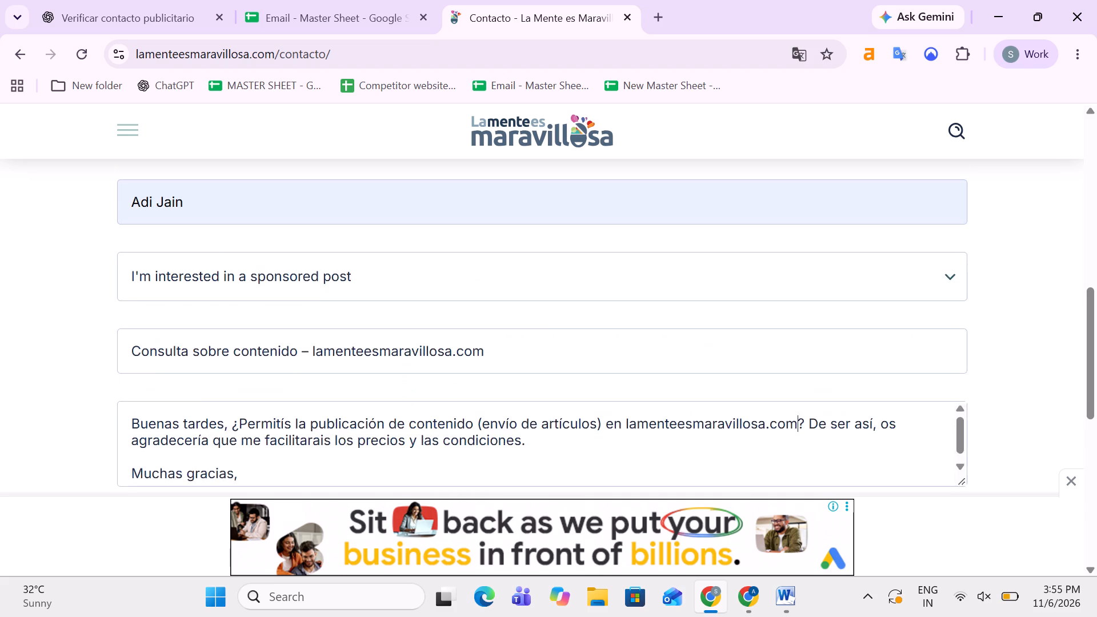
scroll(490, 315, down, 3)
scroll(384, 327, up, 1)
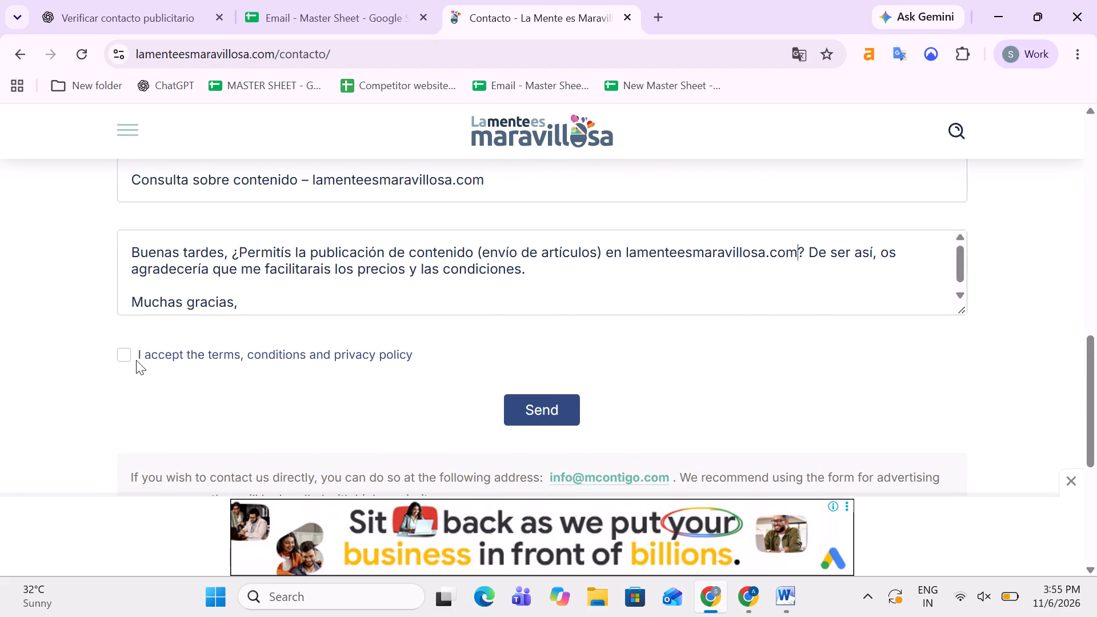
click(127, 356)
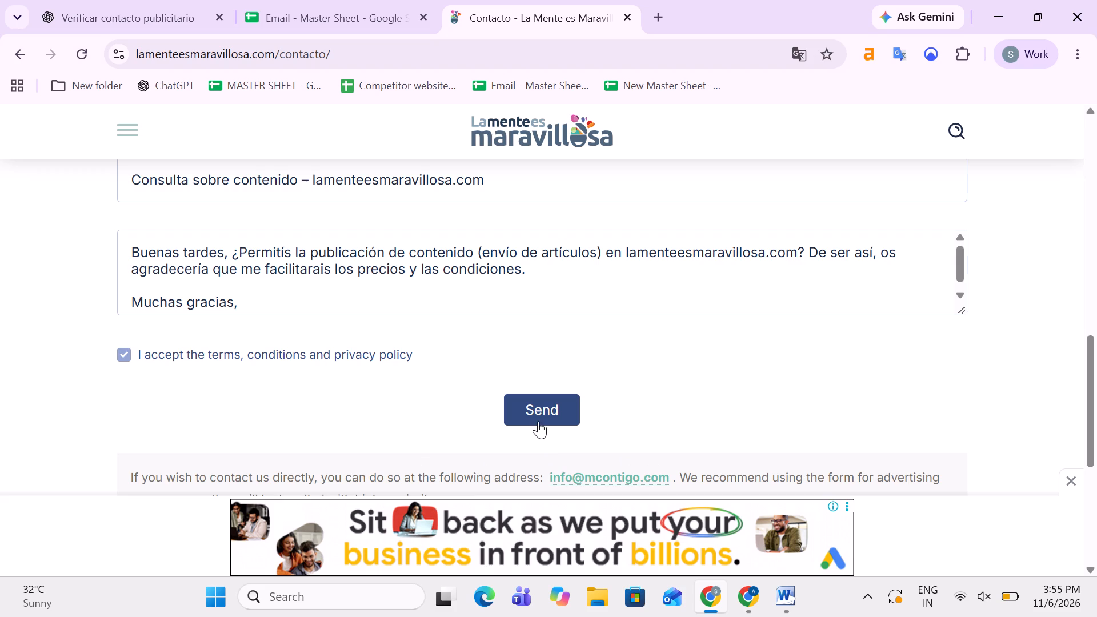
click(538, 421)
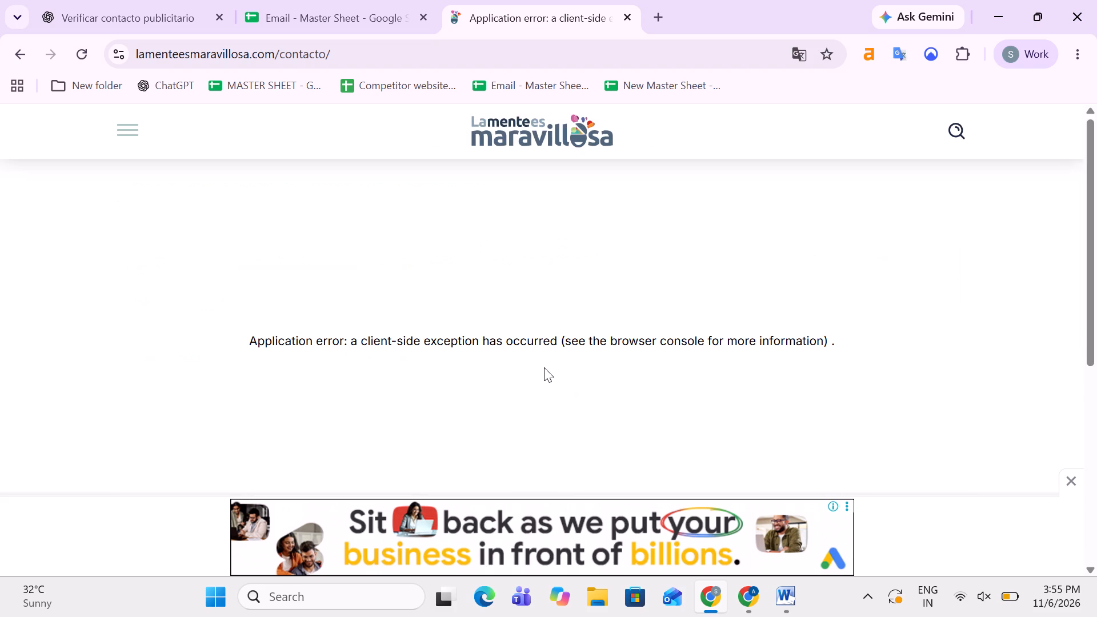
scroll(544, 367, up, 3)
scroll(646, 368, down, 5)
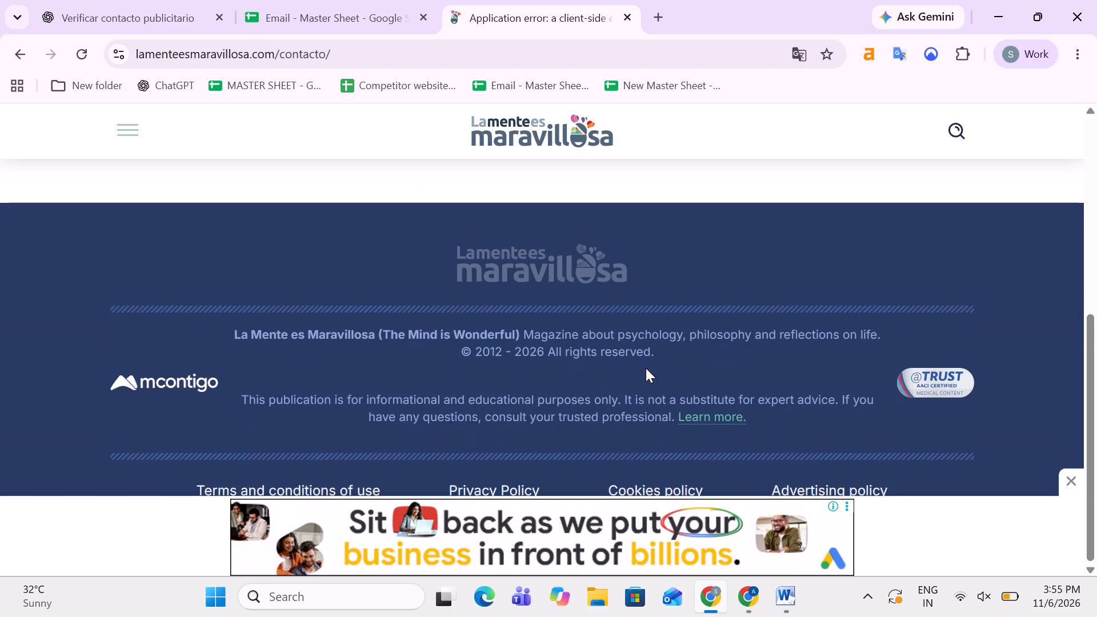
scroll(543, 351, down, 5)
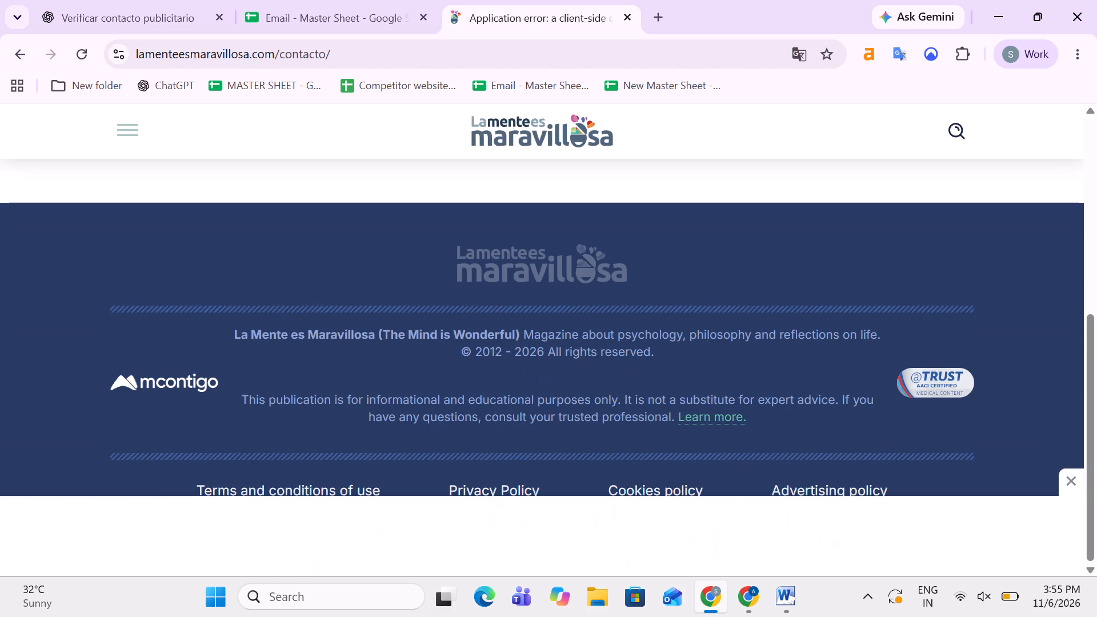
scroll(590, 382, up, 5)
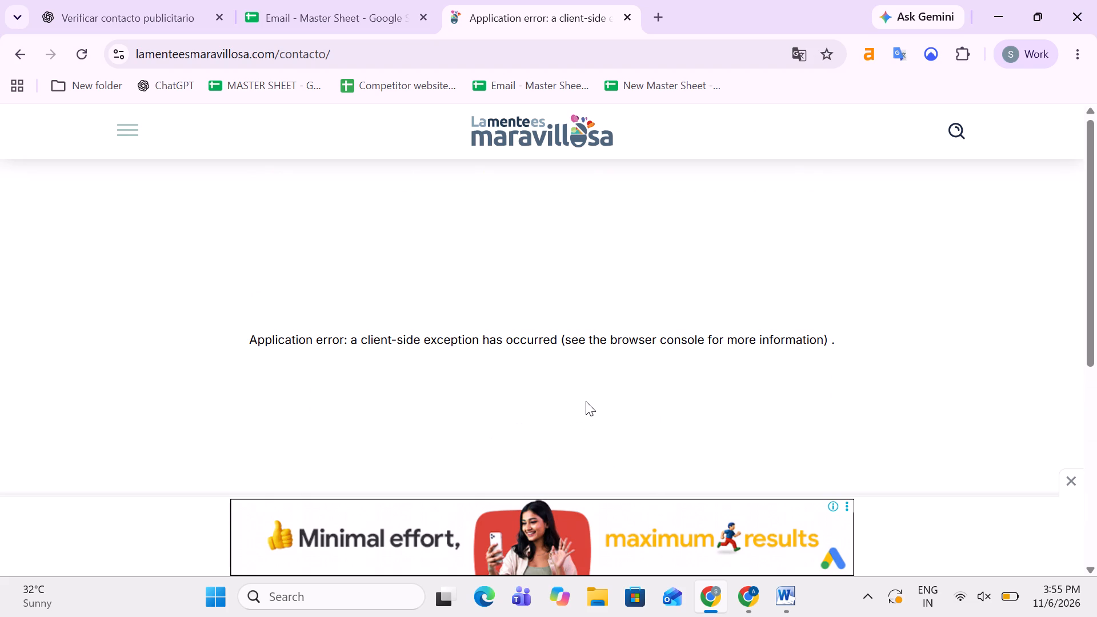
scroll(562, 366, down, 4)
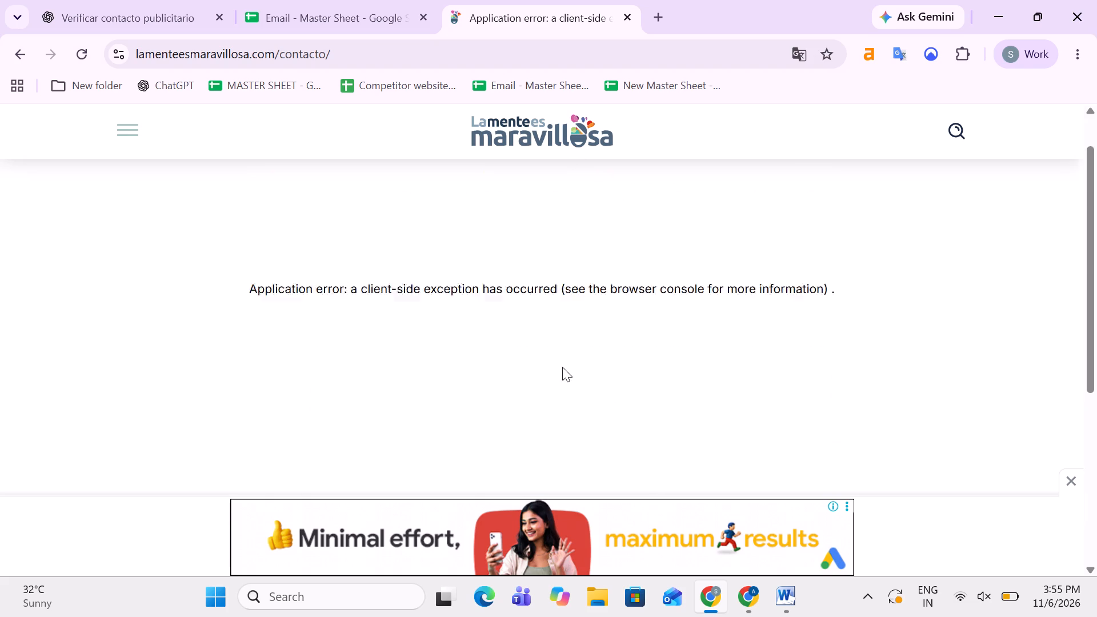
Close the ad covering the footer and reopen the lamenteesmaravillosa.com contact page.
scroll(562, 367, down, 5)
scroll(574, 418, down, 4)
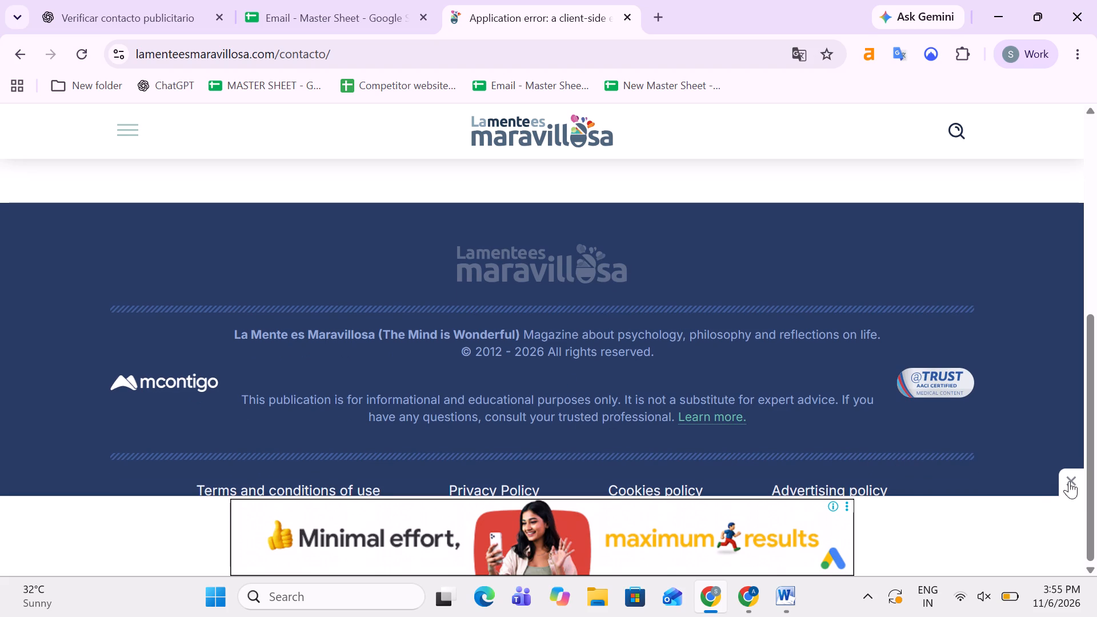
click(1071, 477)
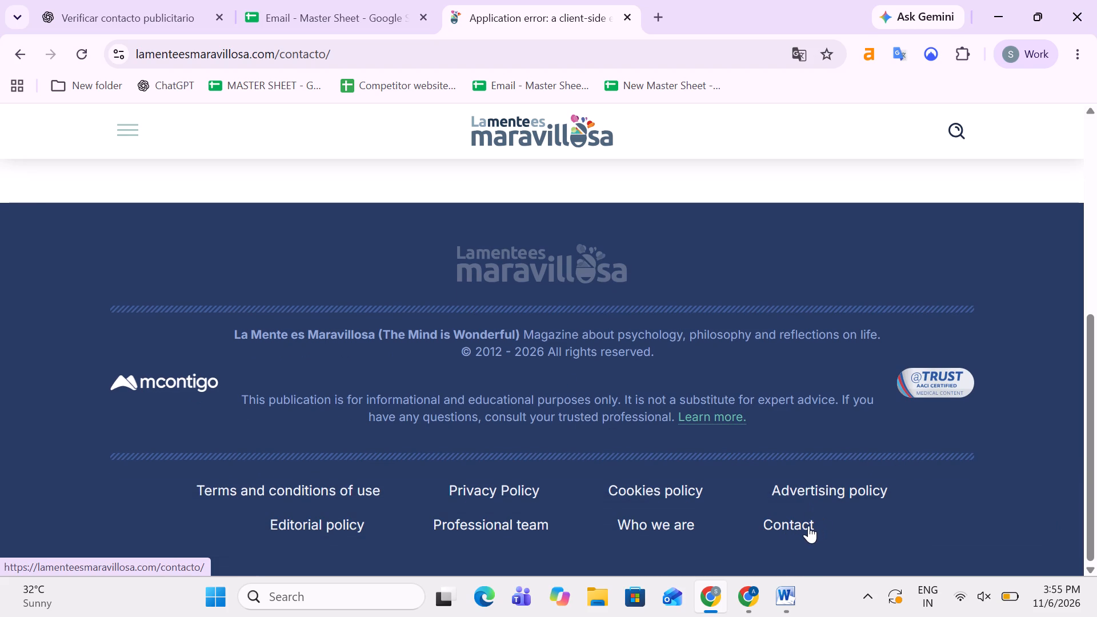
click(808, 526)
Copy the direct contact e-mail address from the contact page into the lamenteesmaravillosa.com row's Contact Details as plain text without a link.
scroll(611, 453, down, 7)
scroll(537, 455, down, 5)
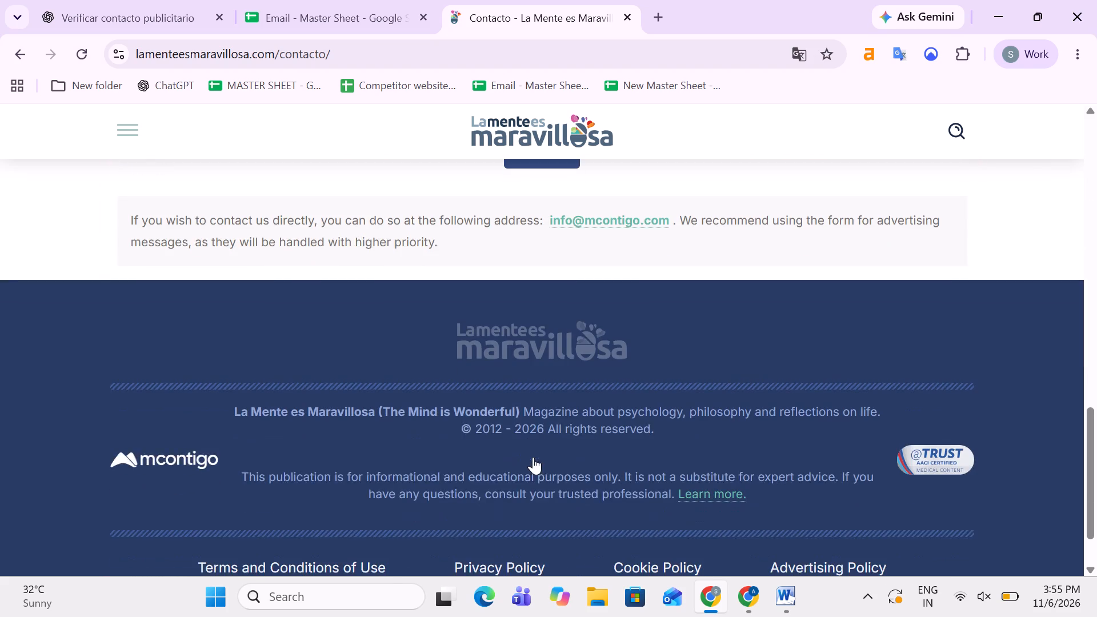
scroll(527, 448, up, 1)
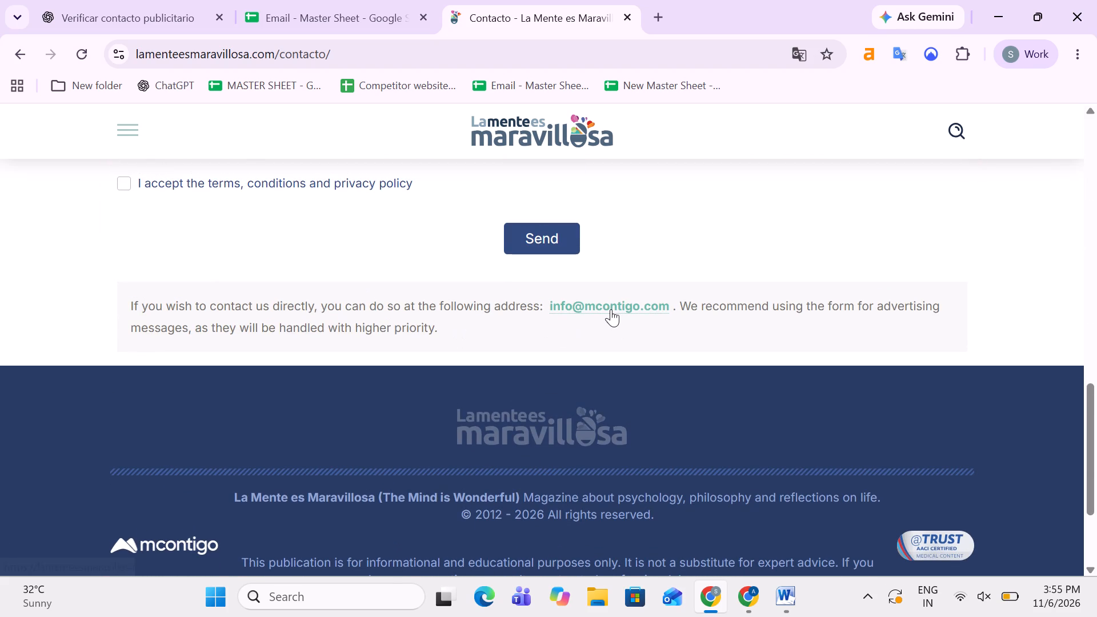
right_click(610, 309)
click(656, 490)
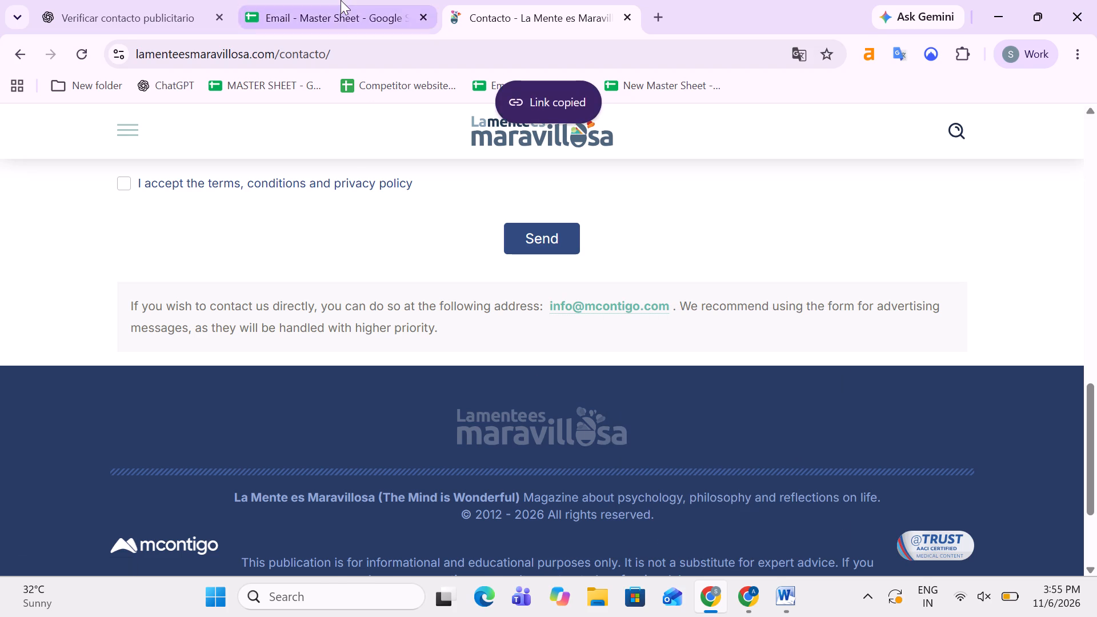
click(340, 0)
key(Right)
key(Right)
key(Right)
key(Right)
key(Return)
key(ctrl+v)
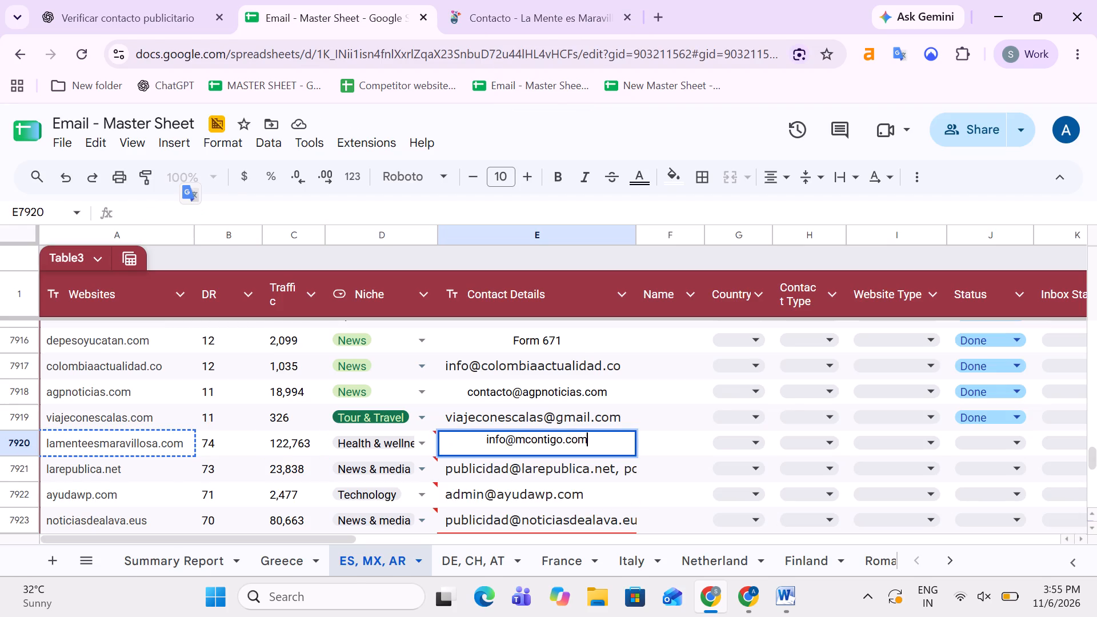
key(Tab)
key(ctrl+z)
Set the Niche for lamenteesmaravillosa.com to Health & Wellness.
key(Tab)
key(Left)
key(Left)
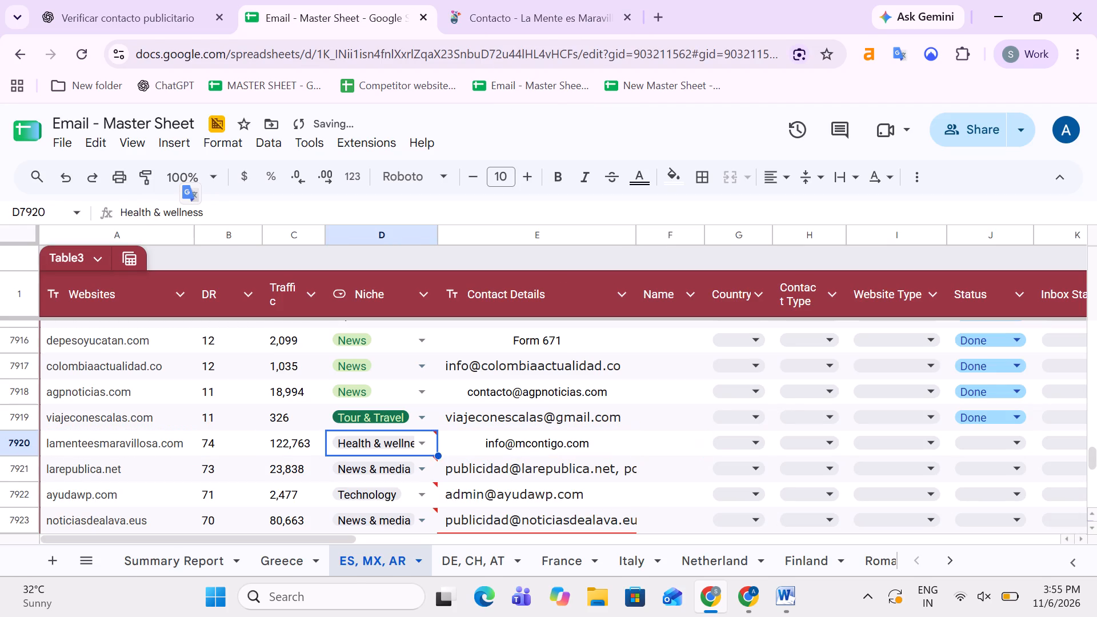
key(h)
key(Down)
key(Down)
key(Return)
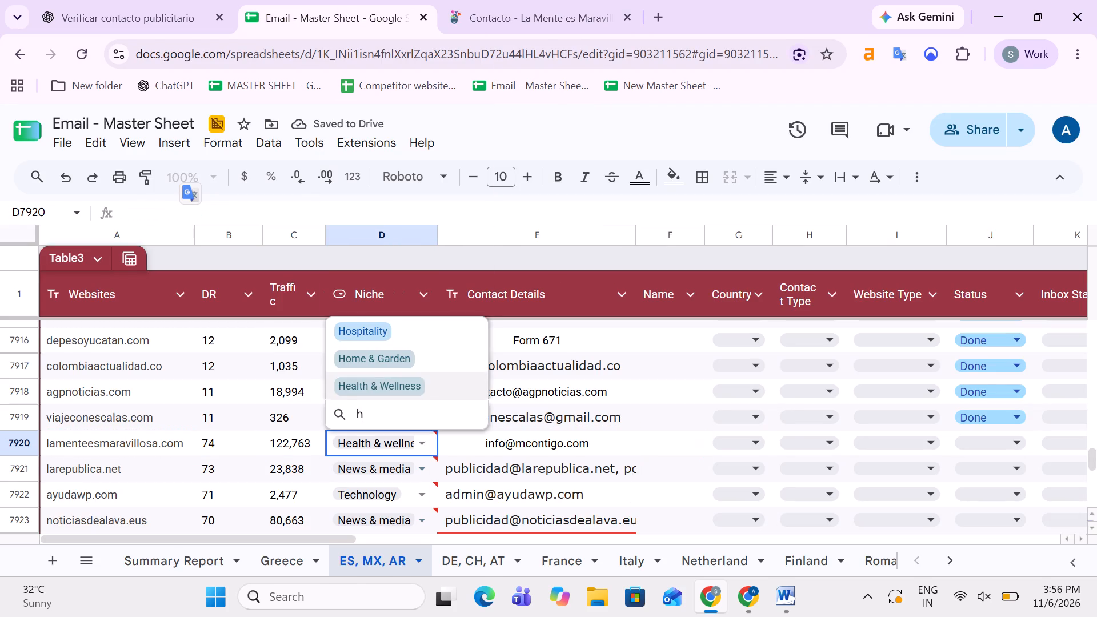
key(Right)
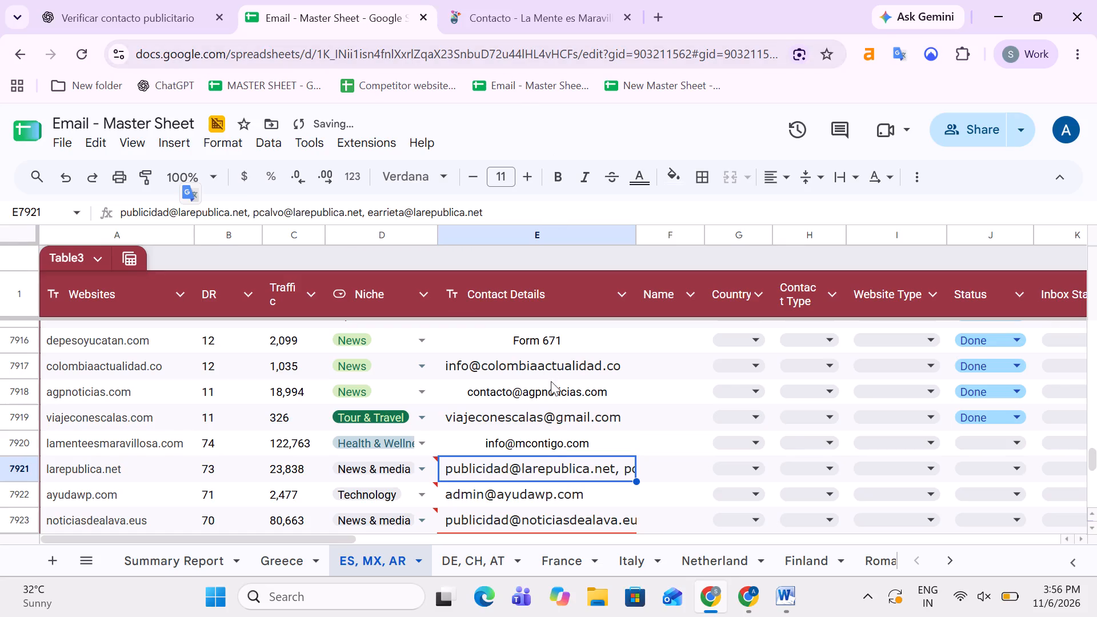
Select the mcontigo part of the contact address in the lamenteesmaravillosa.com row.
click(535, 443)
triple_click(179, 207)
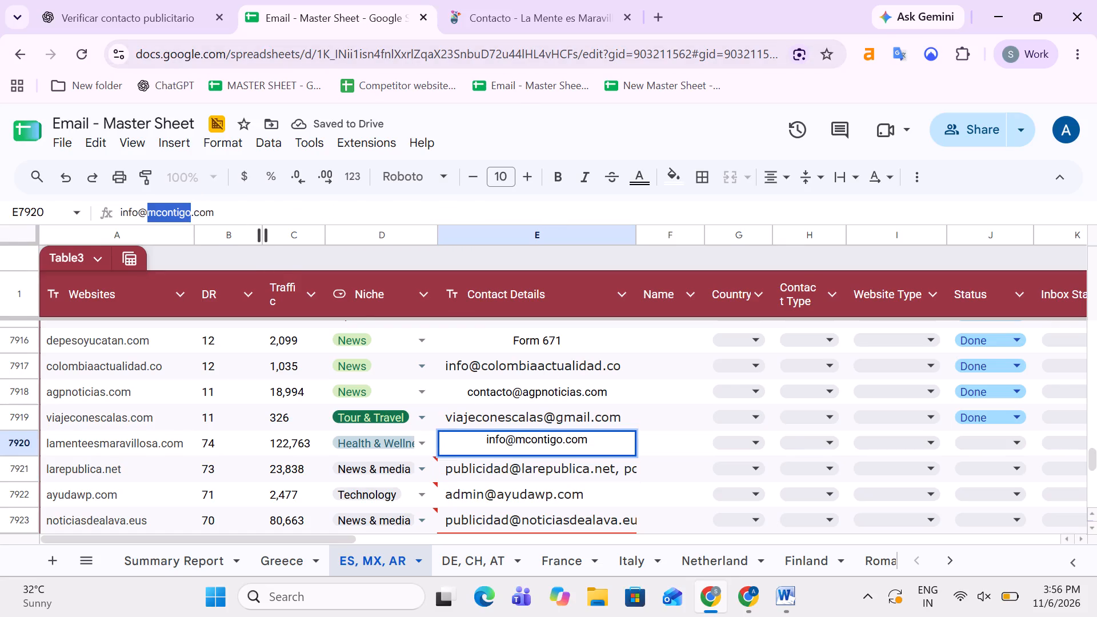
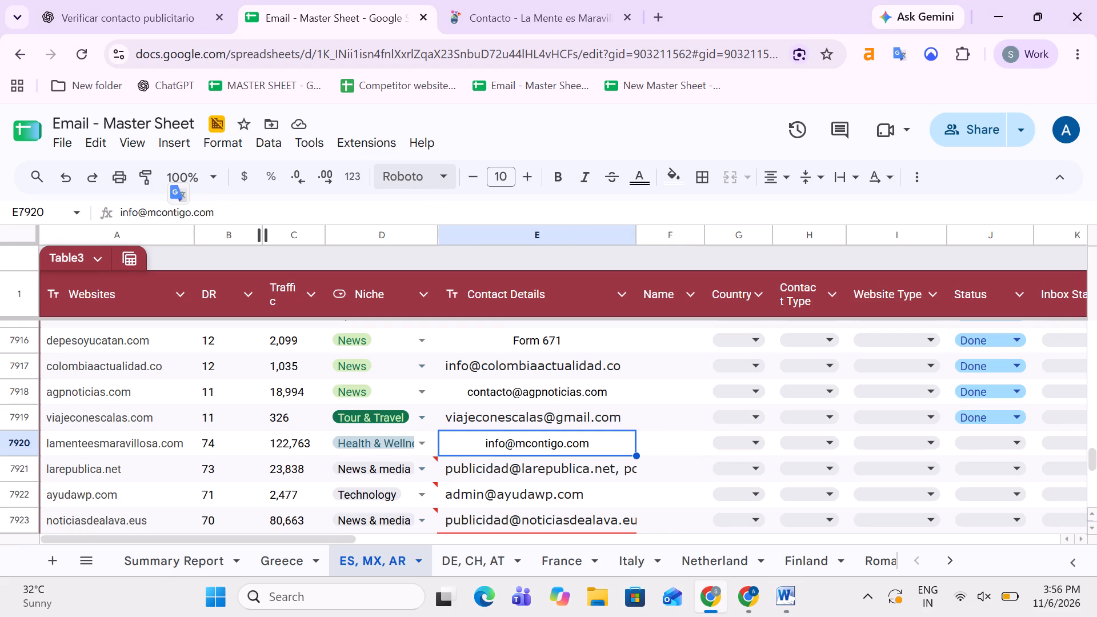
triple_click(183, 212)
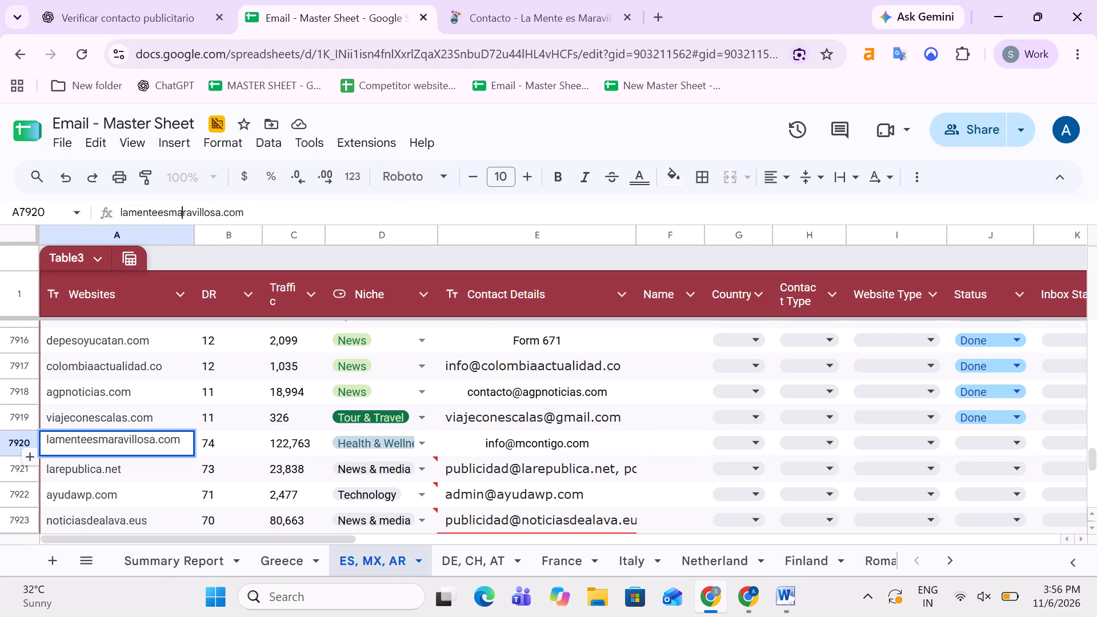
key(ctrl+c)
key(ctrl+c)
key(alt+Tab)
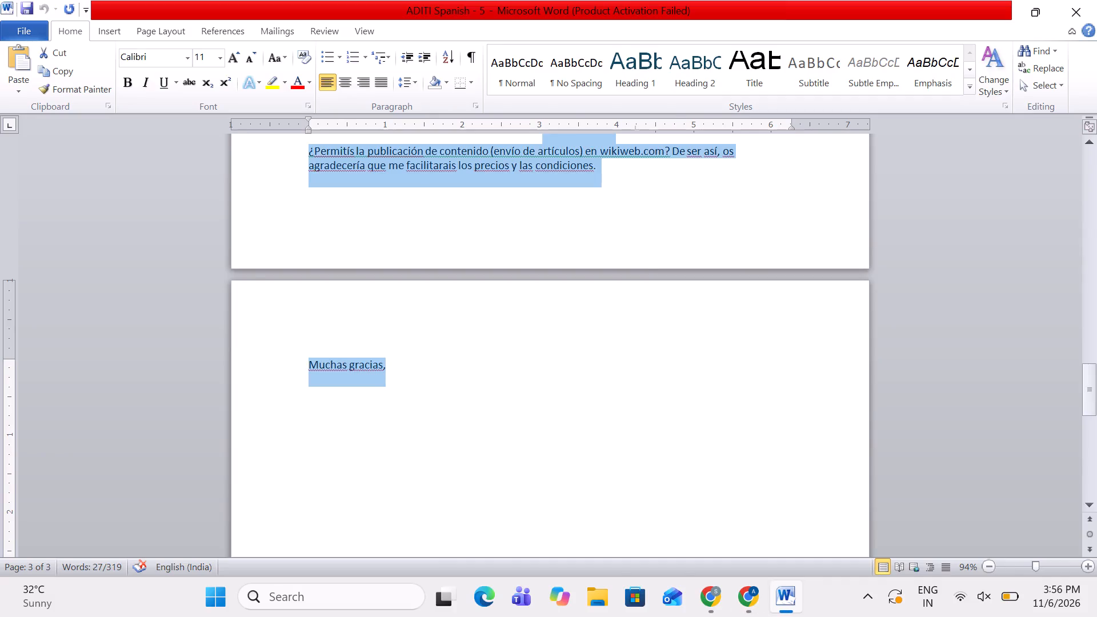
key(alt+Tab)
key(alt+Tab)
key(Tab)
key(Right)
key(Right)
key(Right)
key(Right)
key(Right)
key(Right)
key(Right)
key(Right)
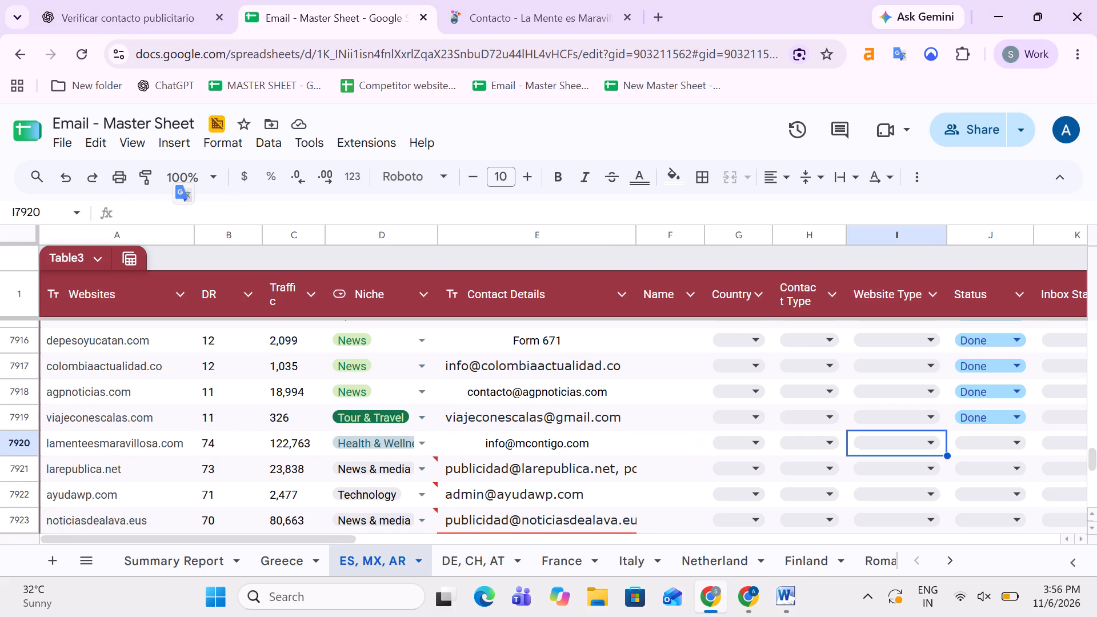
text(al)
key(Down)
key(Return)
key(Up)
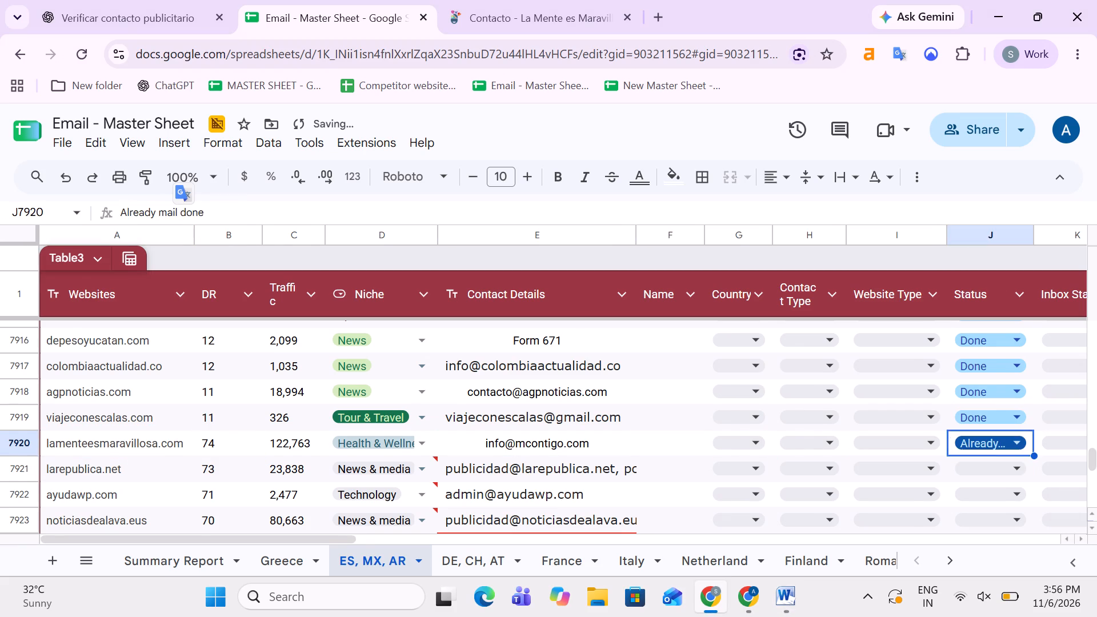
Set the Contact Type for lamenteesmaravillosa.com to "Same Webmaster".
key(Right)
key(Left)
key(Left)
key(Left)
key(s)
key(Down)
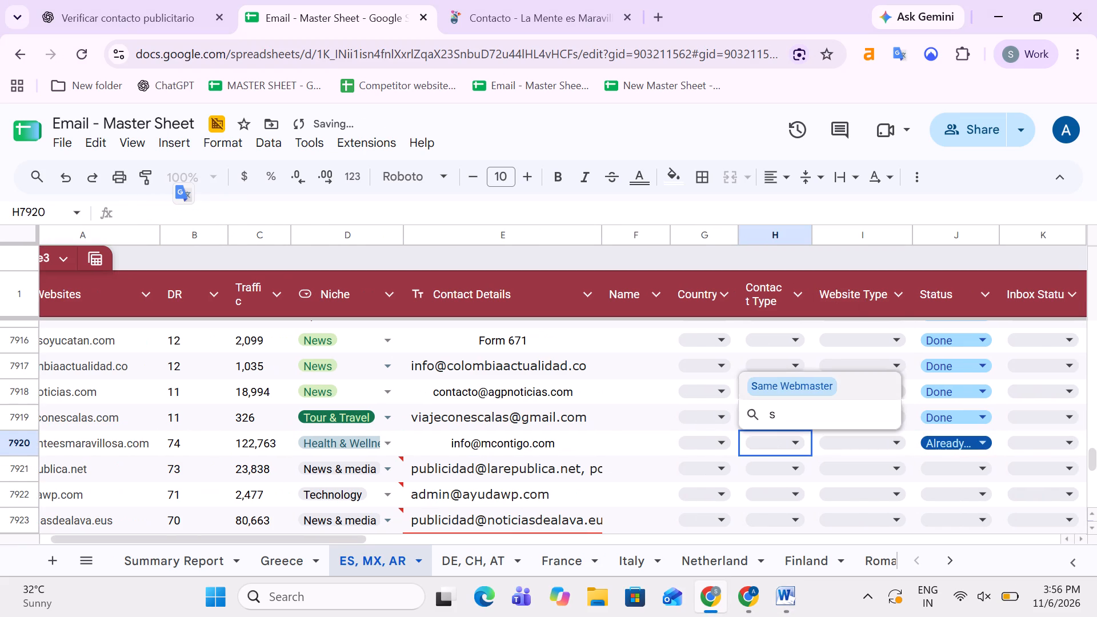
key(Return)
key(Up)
Set the Inbox Status for lamenteesmaravillosa.com to "Yes".
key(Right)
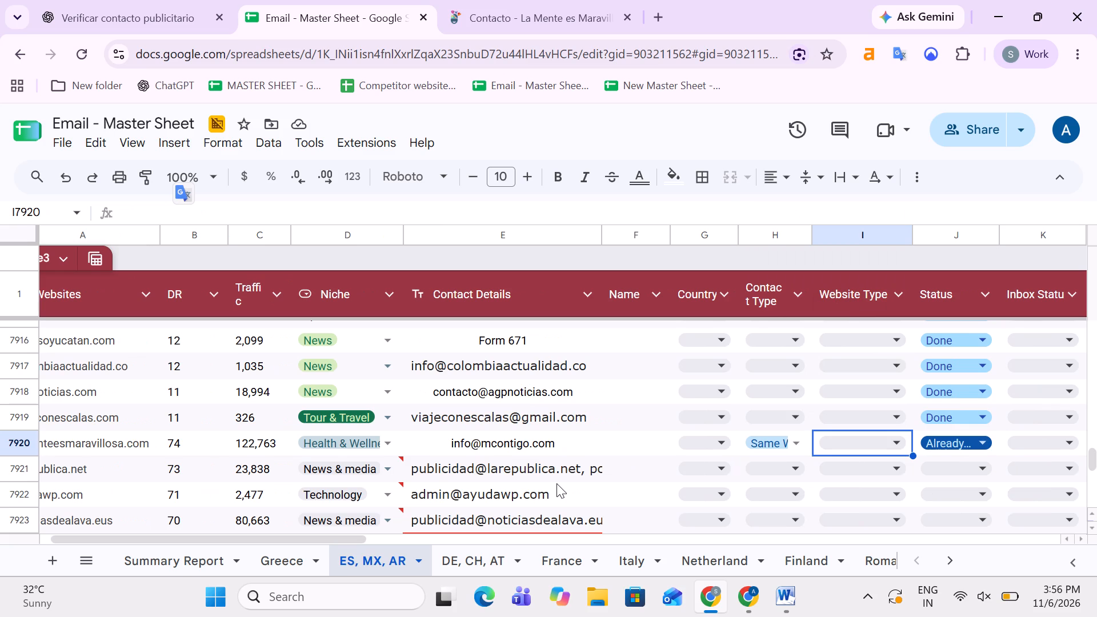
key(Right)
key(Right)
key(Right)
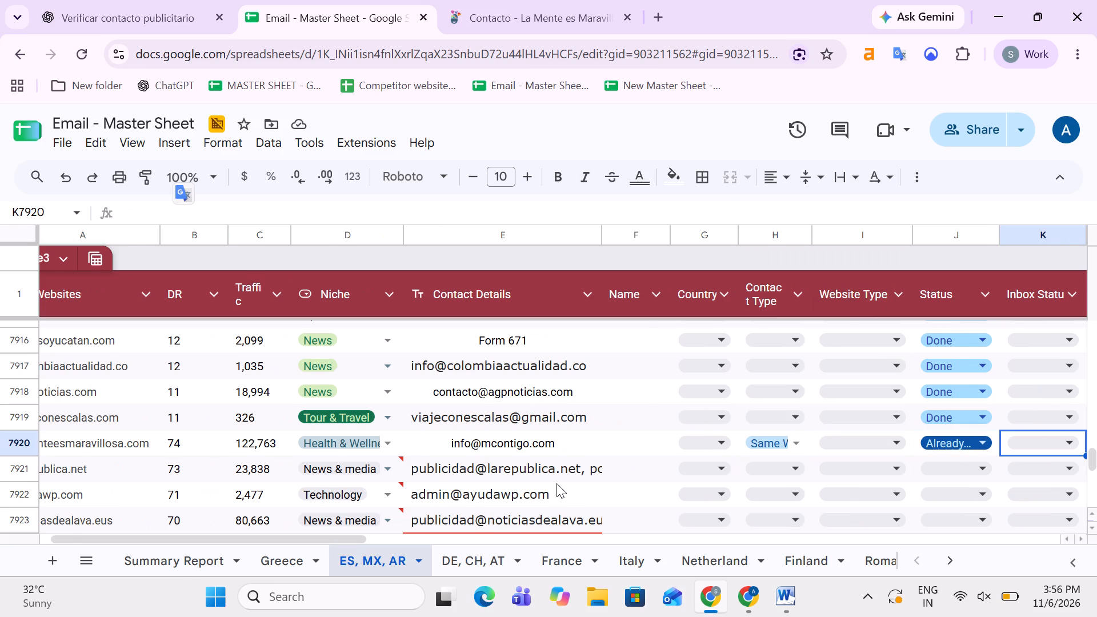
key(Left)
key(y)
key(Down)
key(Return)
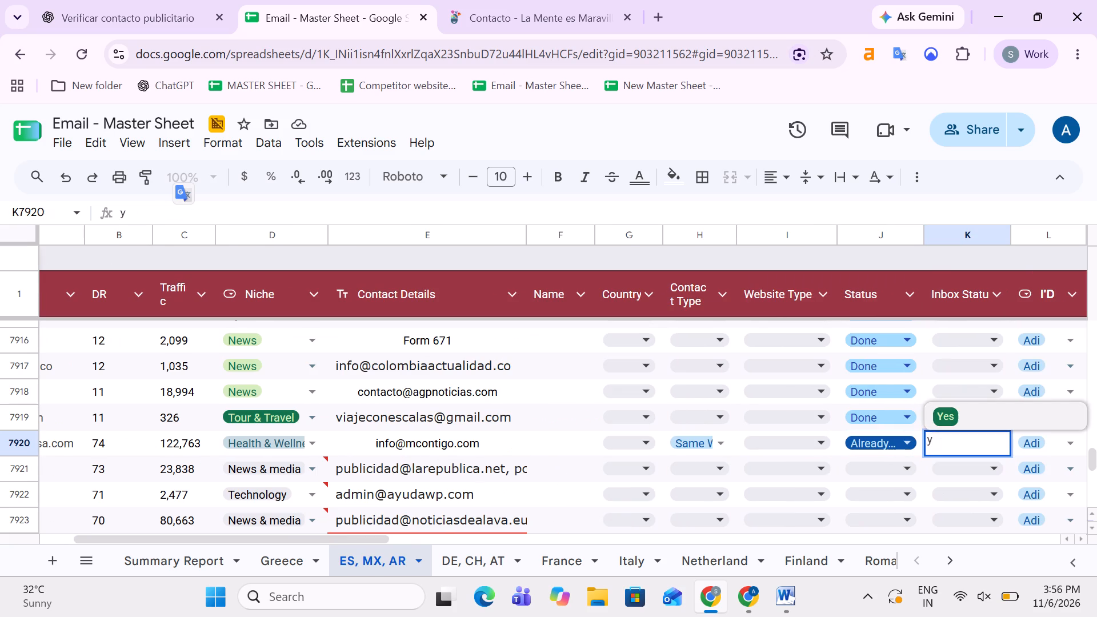
Check the latest matching thread's date in Gmail and enter 9/19/25 as the Post date for lamenteesmaravillosa.com.
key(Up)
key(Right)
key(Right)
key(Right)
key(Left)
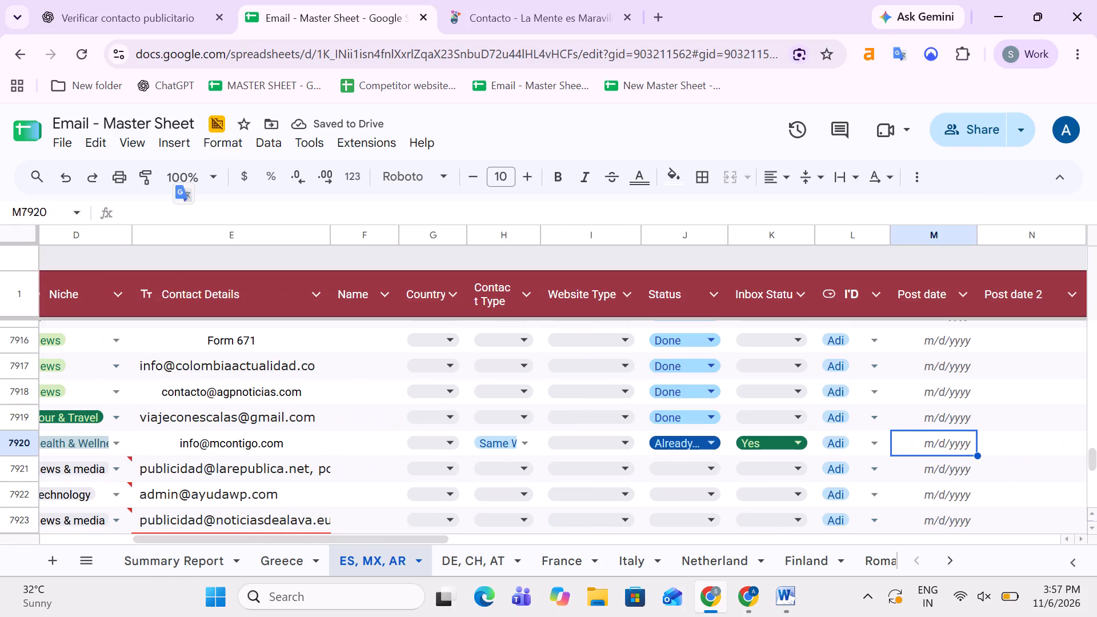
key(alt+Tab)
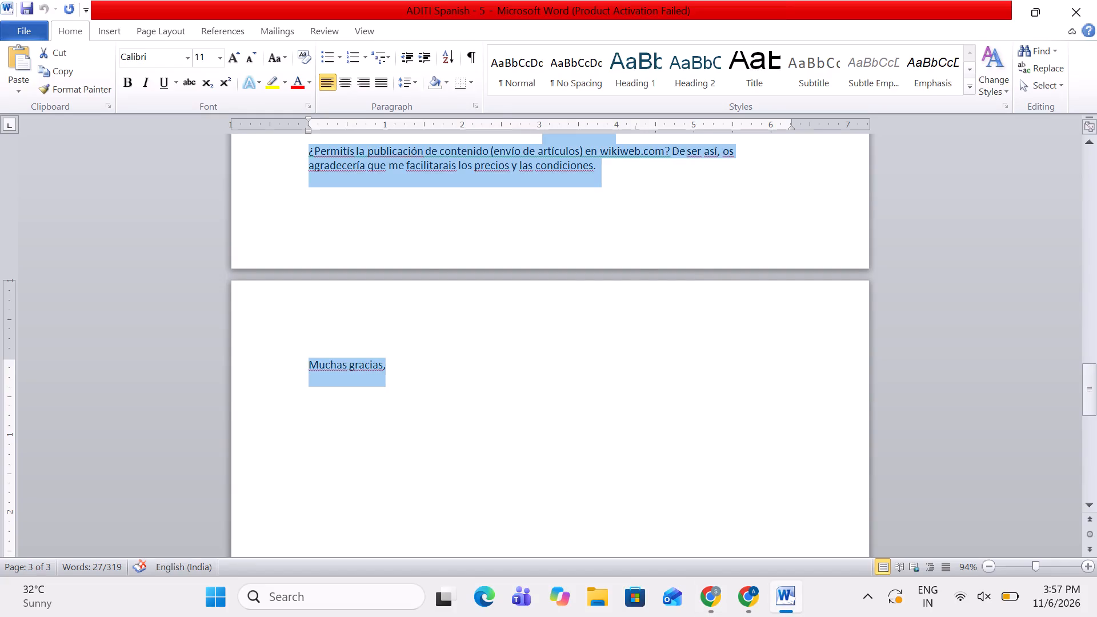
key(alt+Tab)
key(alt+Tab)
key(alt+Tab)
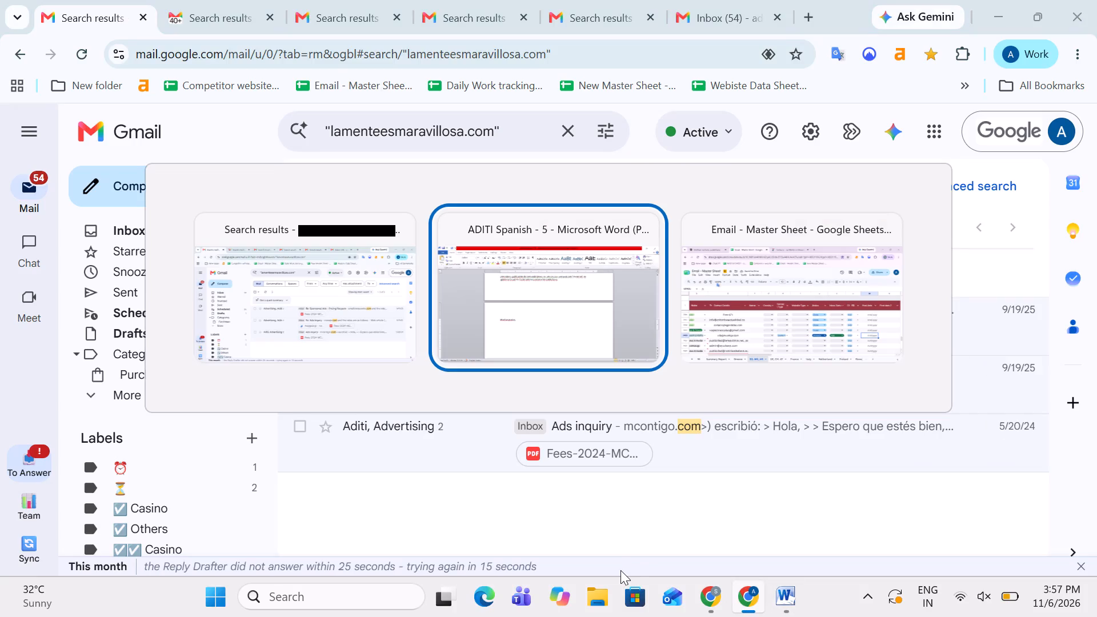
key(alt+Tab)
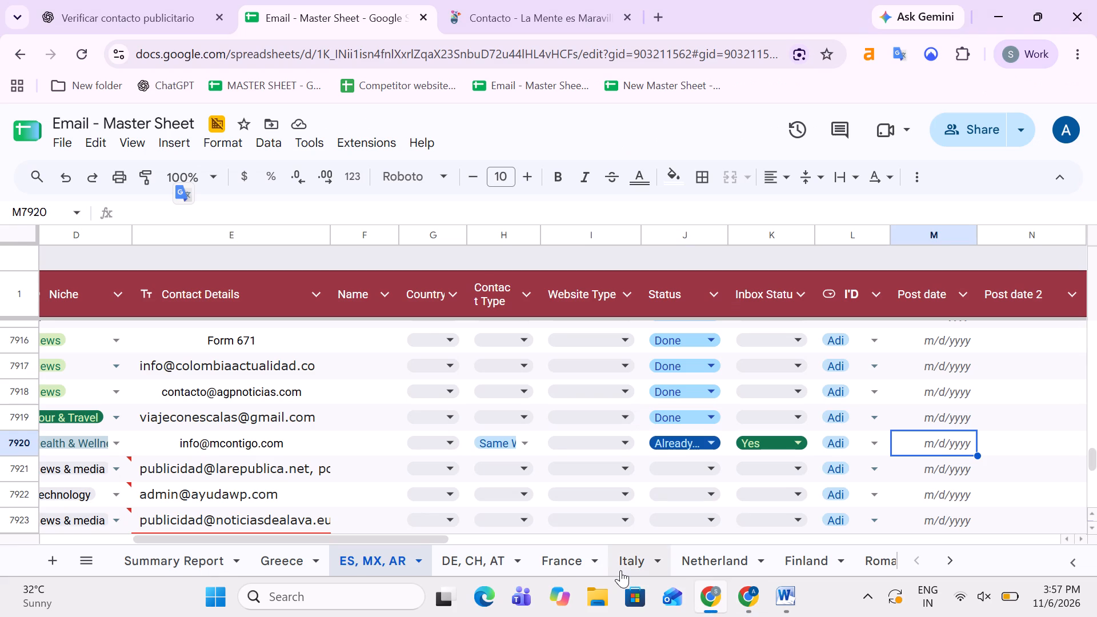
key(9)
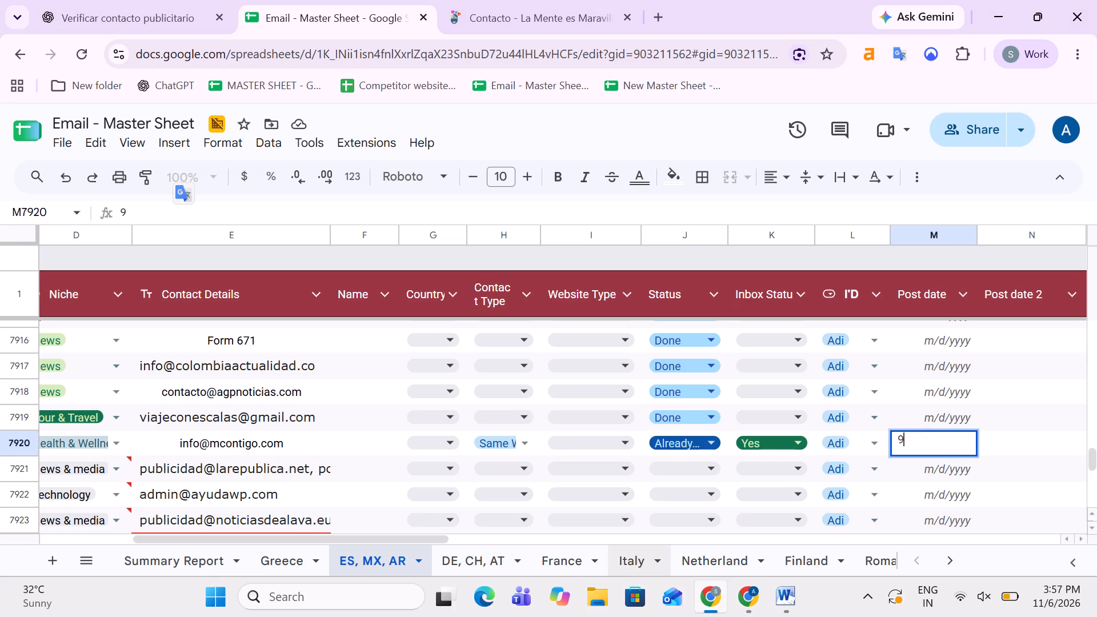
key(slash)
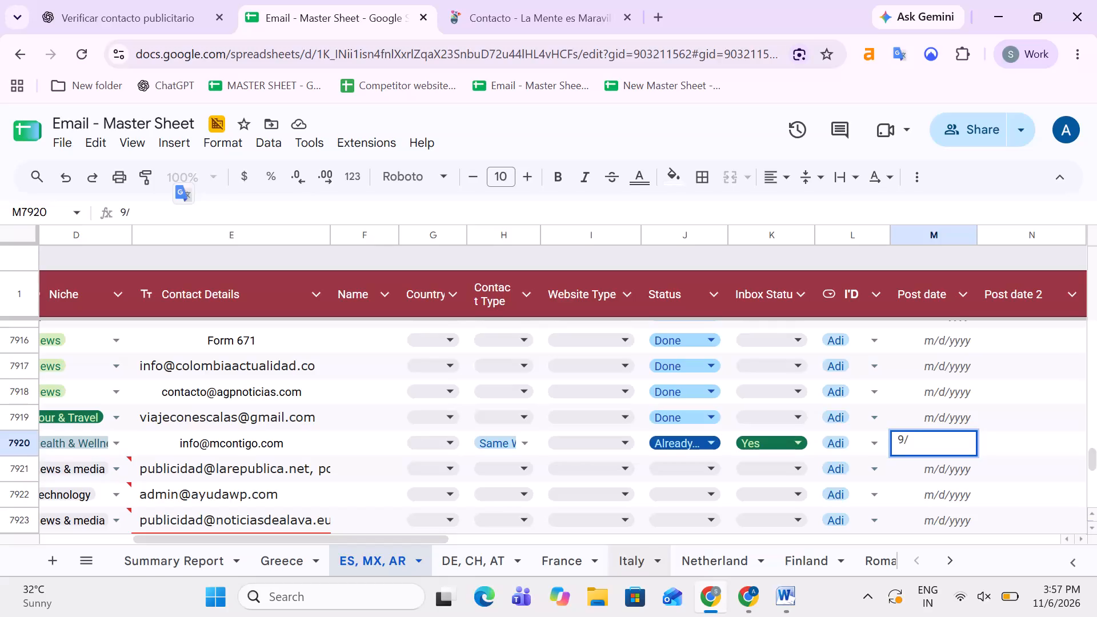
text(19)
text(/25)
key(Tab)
Change the Niche of larepublica.net in the row below to "News".
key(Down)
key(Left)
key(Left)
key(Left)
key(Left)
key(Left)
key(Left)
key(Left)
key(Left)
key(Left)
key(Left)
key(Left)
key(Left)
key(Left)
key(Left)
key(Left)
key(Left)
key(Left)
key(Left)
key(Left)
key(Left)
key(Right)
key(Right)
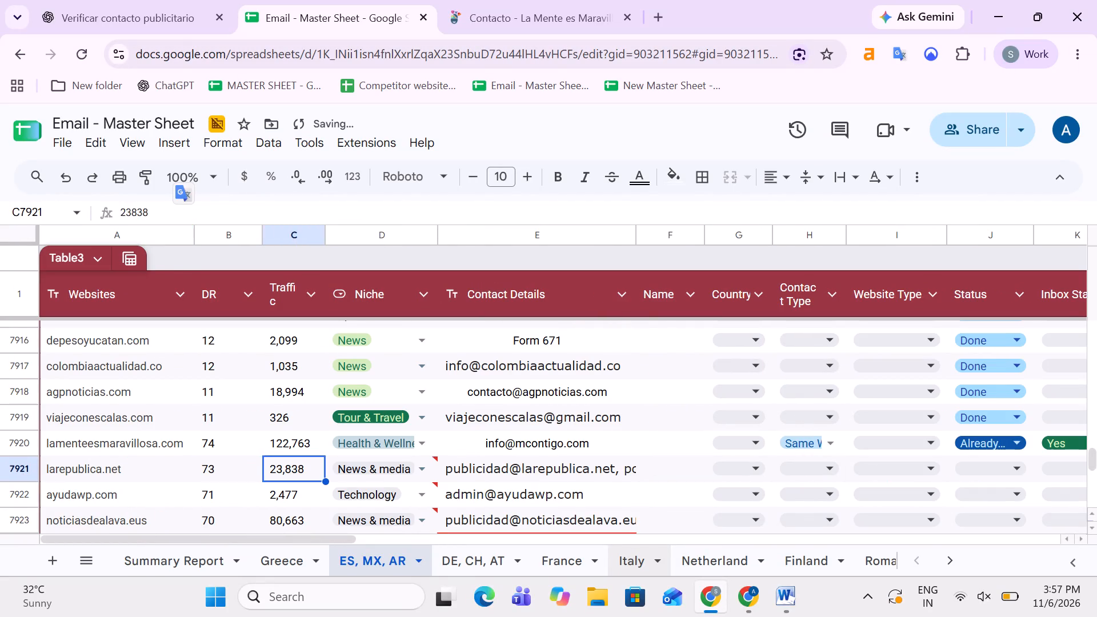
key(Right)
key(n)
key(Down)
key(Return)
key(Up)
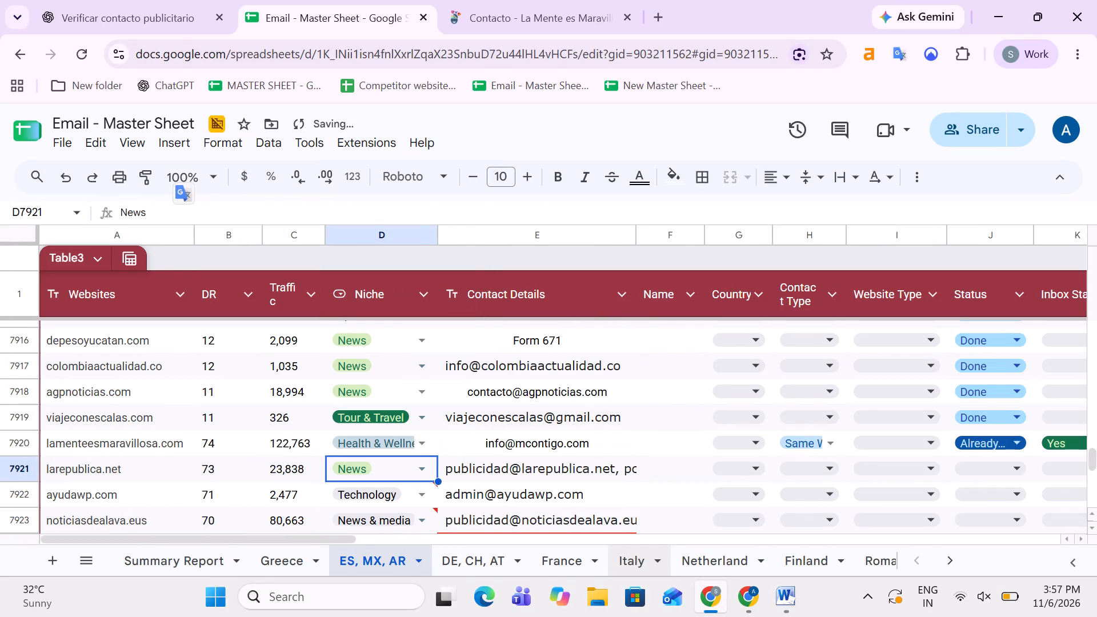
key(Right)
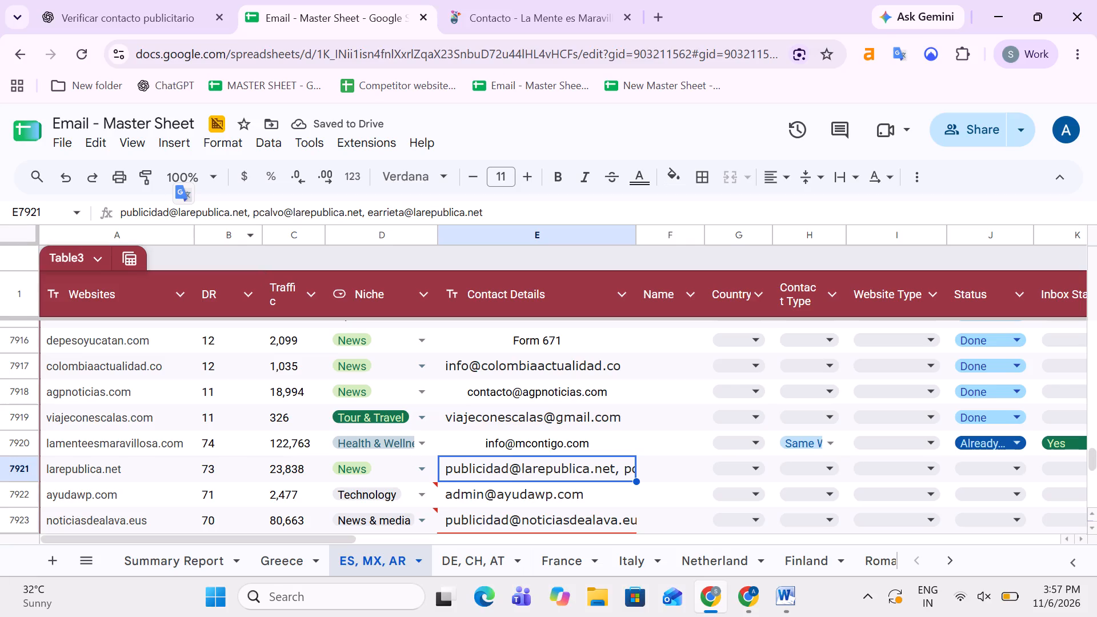
click(240, 212)
drag(240, 212, 130, 215)
key(ctrl+c)
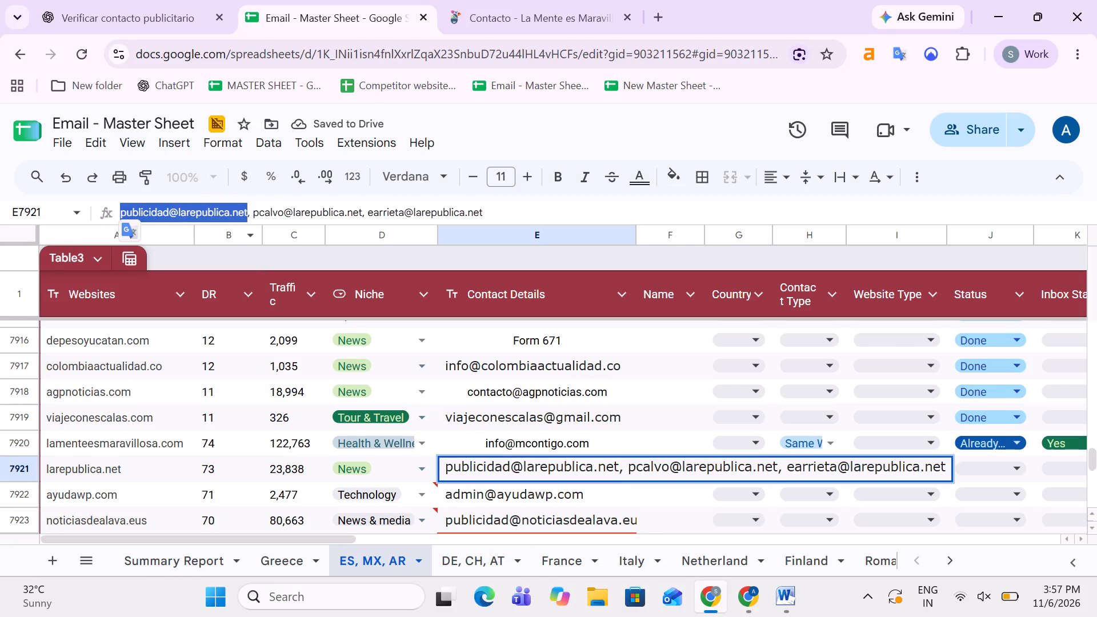
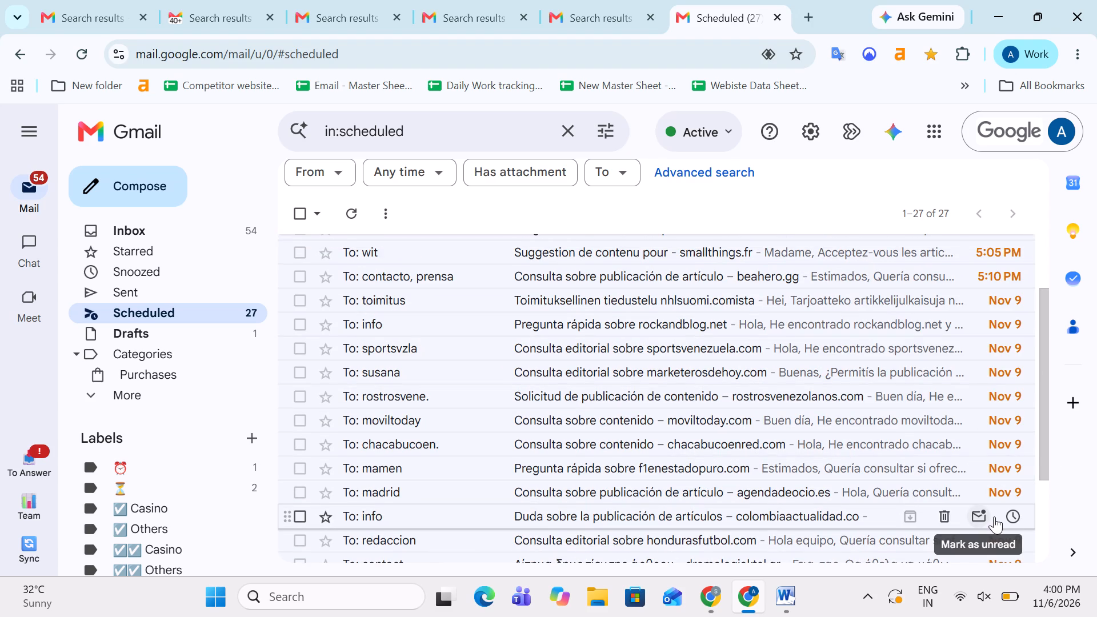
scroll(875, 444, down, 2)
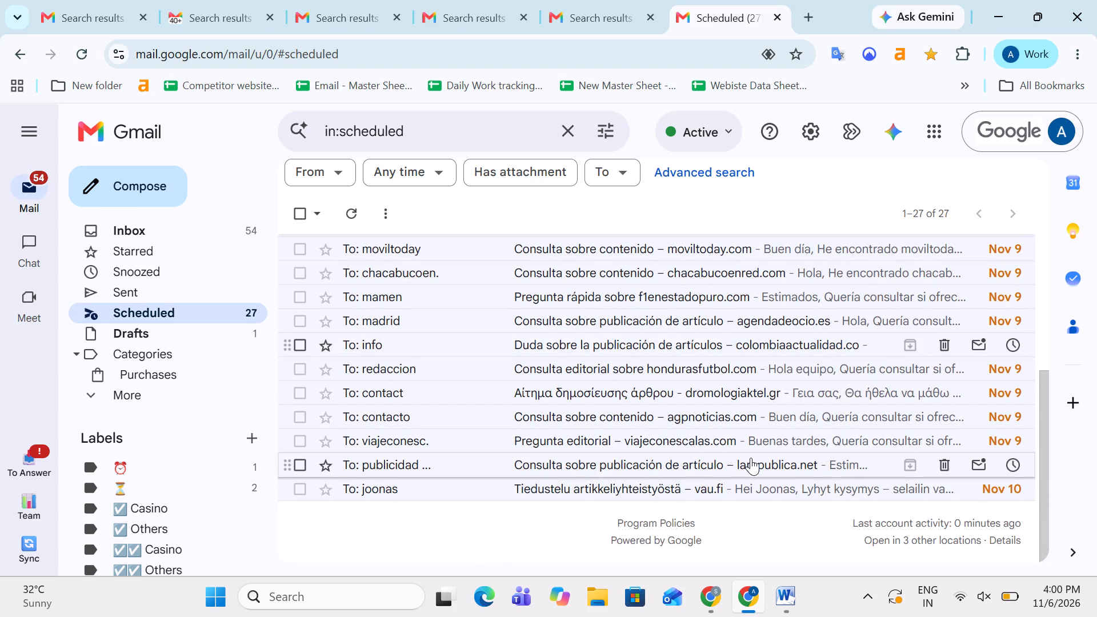
Switch to the ES, MX, AR sheet and set the status of larepublica.net to Done.
key(alt+Tab)
key(Tab)
key(Right)
key(Right)
key(Right)
key(Right)
key(Right)
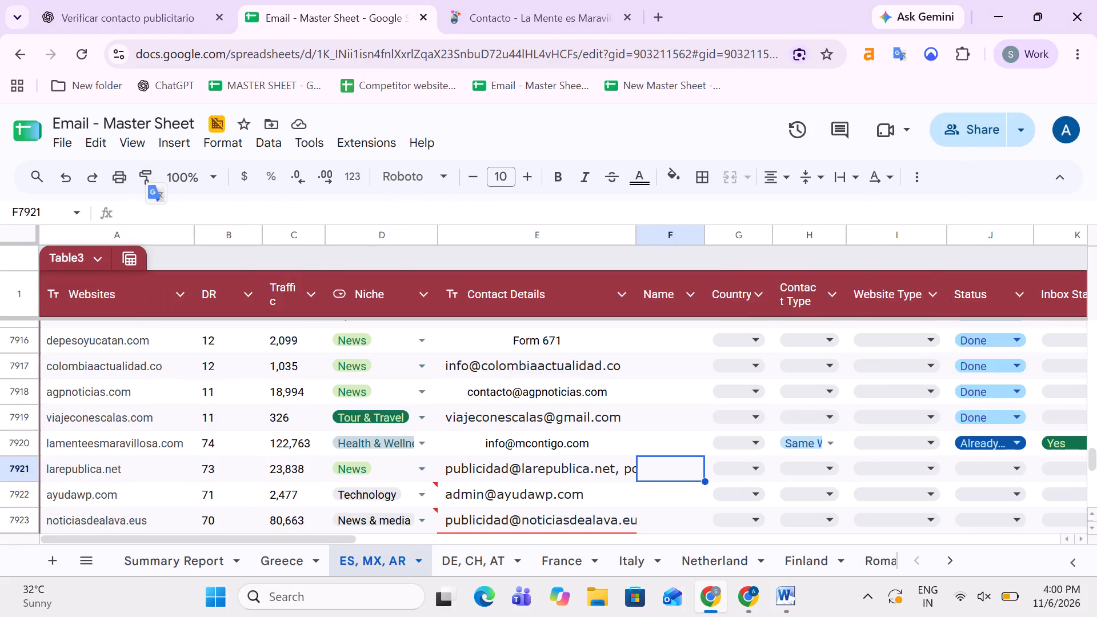
key(Right)
key(Right)
key(Right)
key(Right)
key(Left)
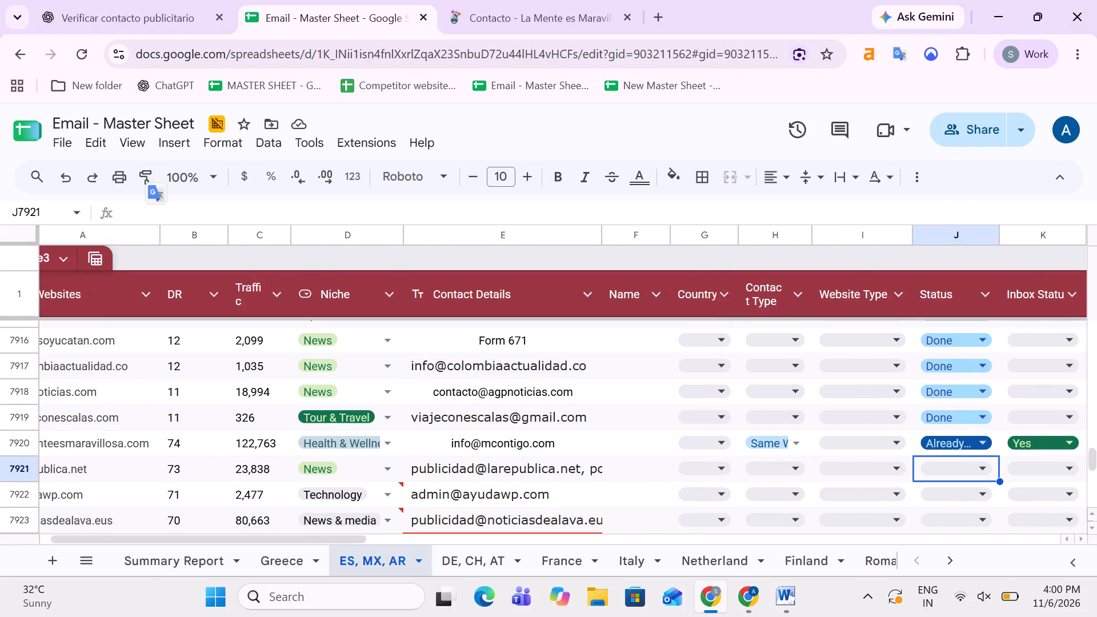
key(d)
key(Down)
key(Return)
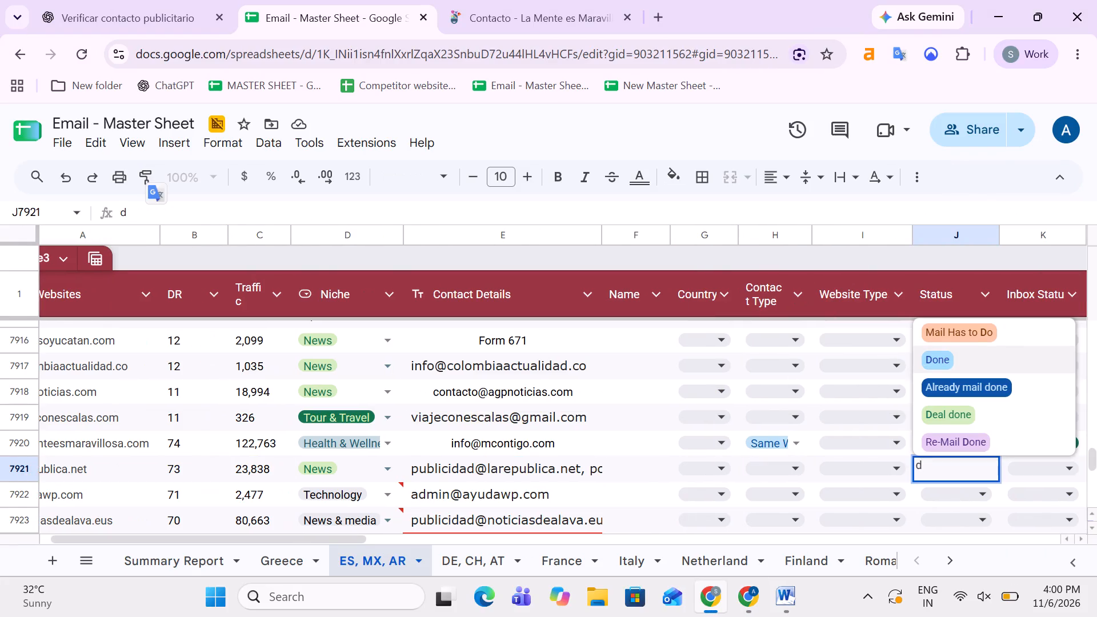
key(Up)
Count the filled Status entries from row 7905, just below the last 11/6/2026 post date, to the sheet's end.
key(Right)
key(Right)
key(Right)
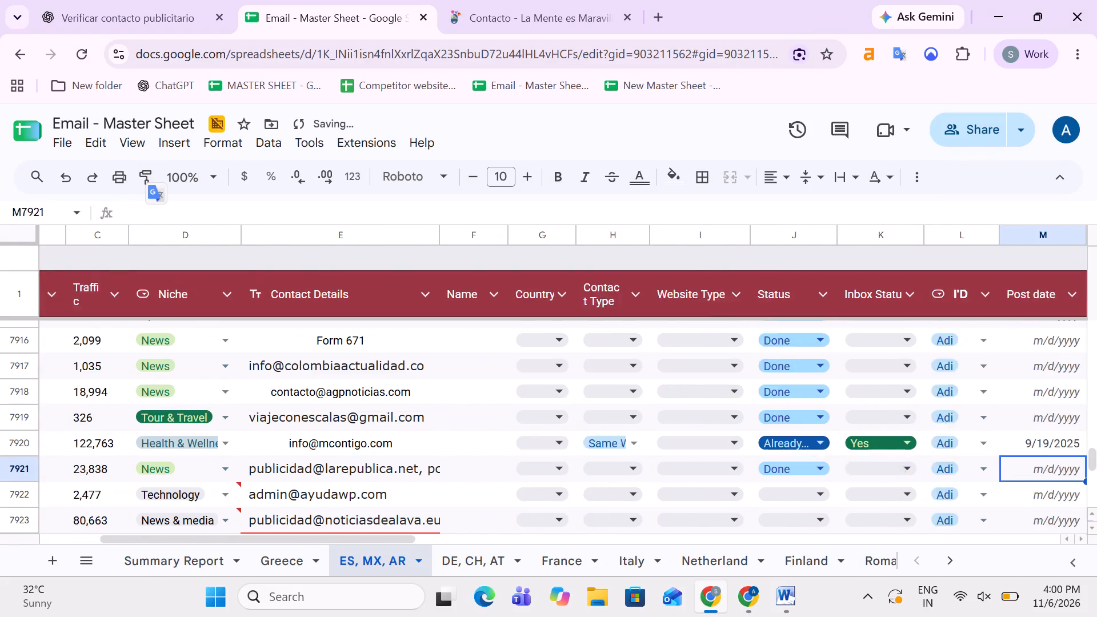
key(Right)
key(Left)
key(Up)
key(ctrl+Up)
key(Down)
key(Left)
key(Left)
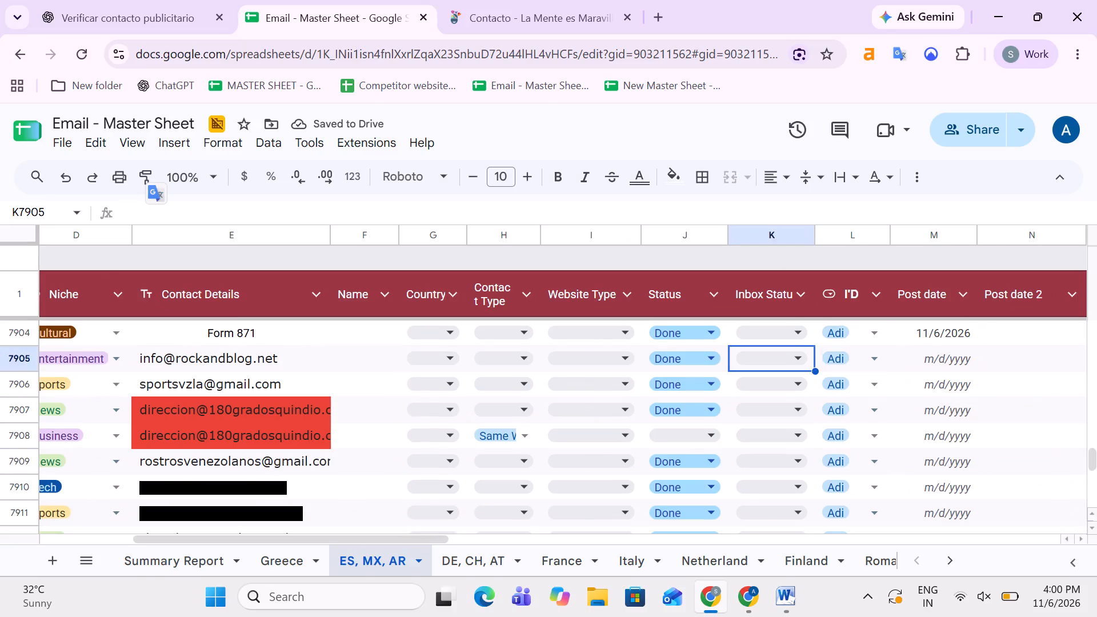
key(Left)
key(ctrl+shift+Down)
key(ctrl+shift+Down)
key(ctrl+shift+Down)
key(ctrl+shift+Down)
key(ctrl+shift+Down)
key(ctrl+shift+Down)
key(ctrl+shift+Down)
key(ctrl+shift+Down)
key(ctrl+shift+Down)
key(ctrl+shift+Down)
key(ctrl+shift+Down)
key(ctrl+shift+Down)
key(ctrl+shift+Down)
key(ctrl+shift+Down)
key(ctrl+shift+Down)
key(ctrl+shift+Down)
key(ctrl+shift+Down)
key(ctrl+shift+Down)
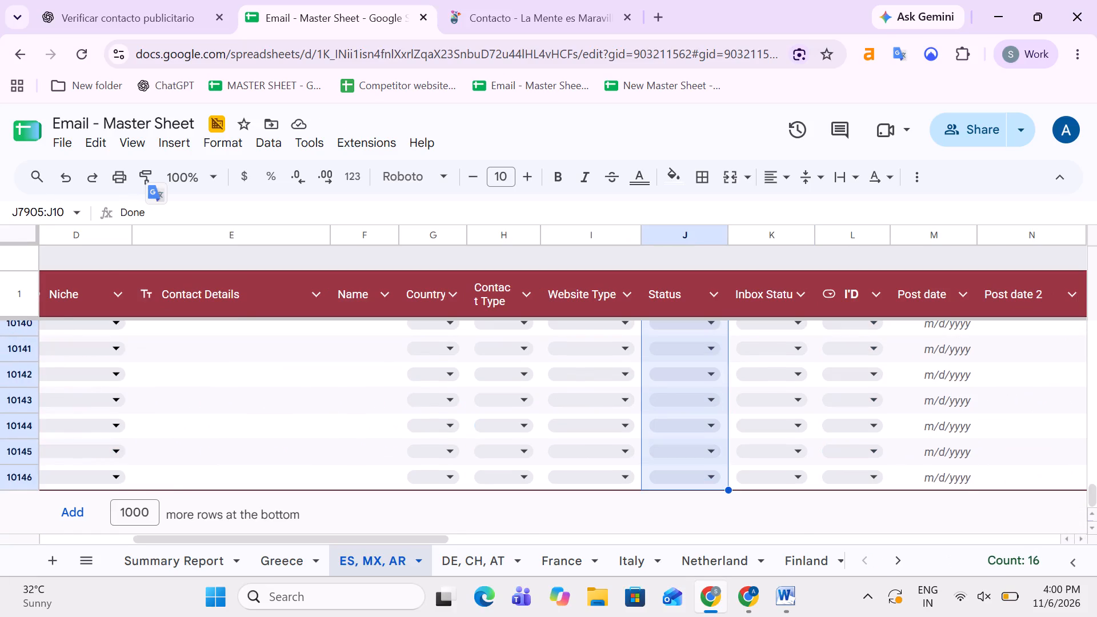
key(Up)
key(ctrl+Down)
key(Down)
key(Down)
key(ctrl+Down)
key(Down)
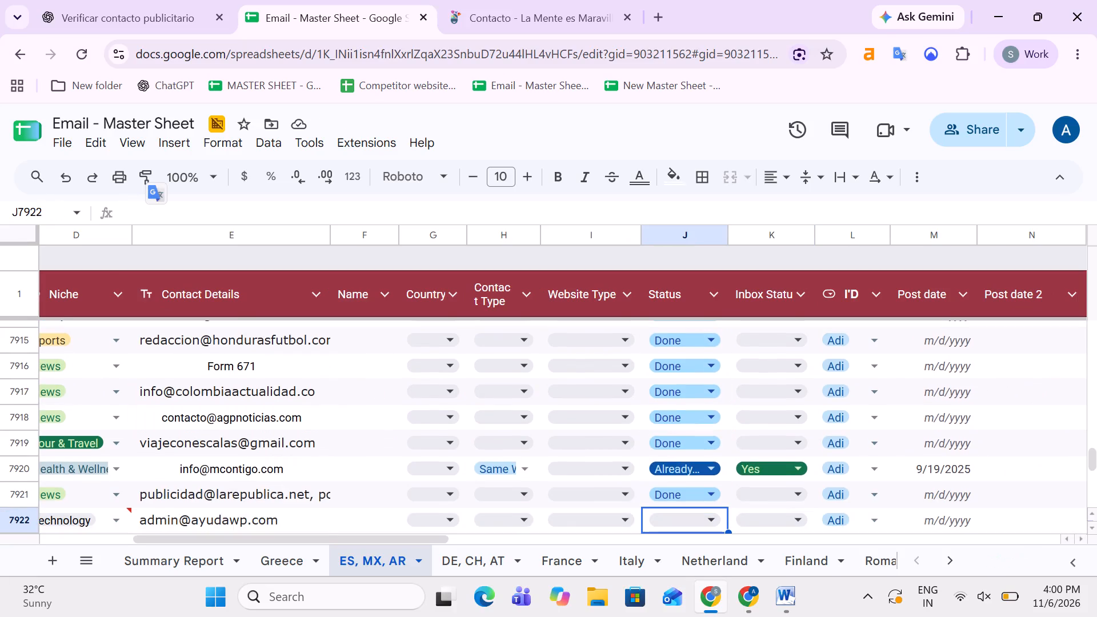
Set the niche of ayudawp.com to Tech.
key(Down)
key(Down)
key(Down)
key(Down)
key(Up)
key(Up)
key(Up)
key(Up)
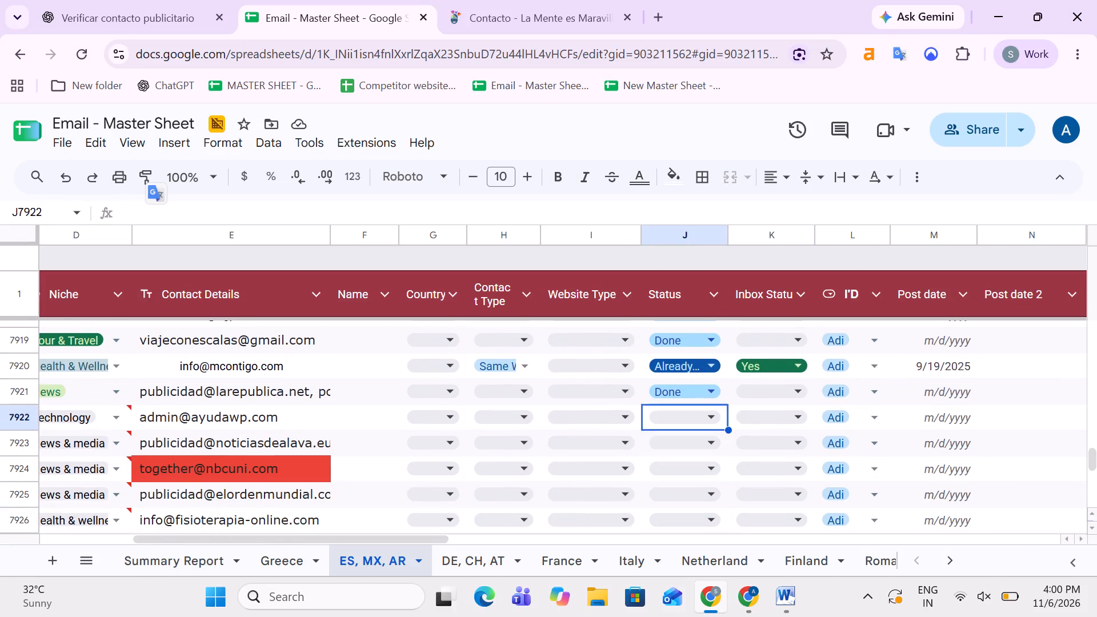
key(Right)
key(Right)
key(Right)
key(Left)
key(Left)
key(Left)
key(Left)
key(Left)
key(Left)
key(Left)
key(Left)
key(Left)
key(Left)
key(Left)
key(Left)
key(Left)
key(Left)
key(Left)
key(Left)
key(Left)
key(Left)
key(Left)
key(Left)
key(Right)
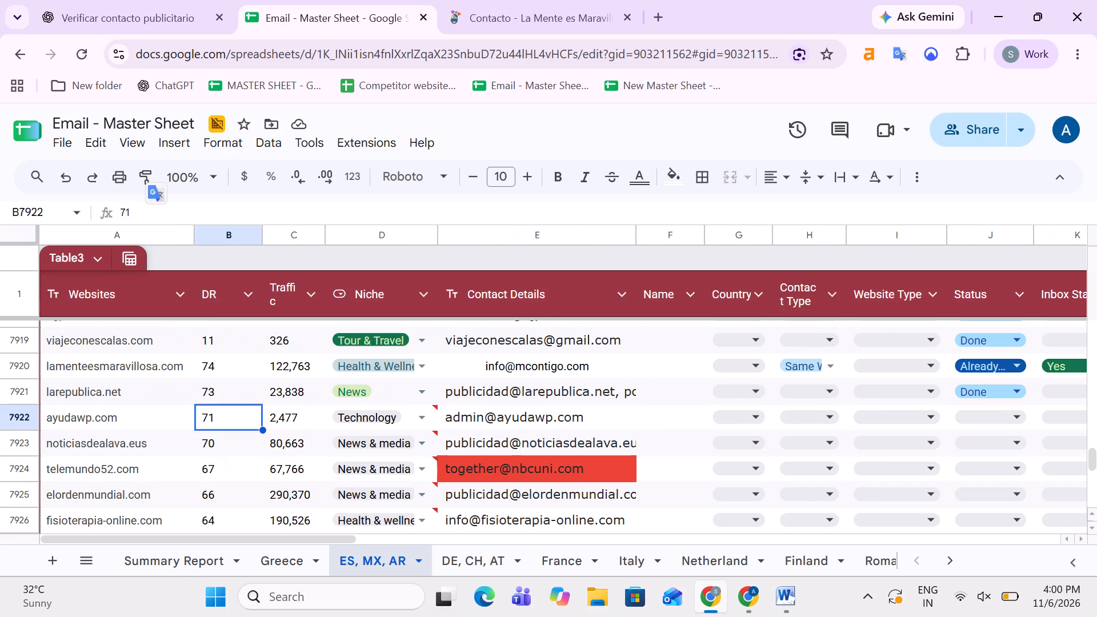
key(Right)
key(Right)
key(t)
key(Down)
key(Return)
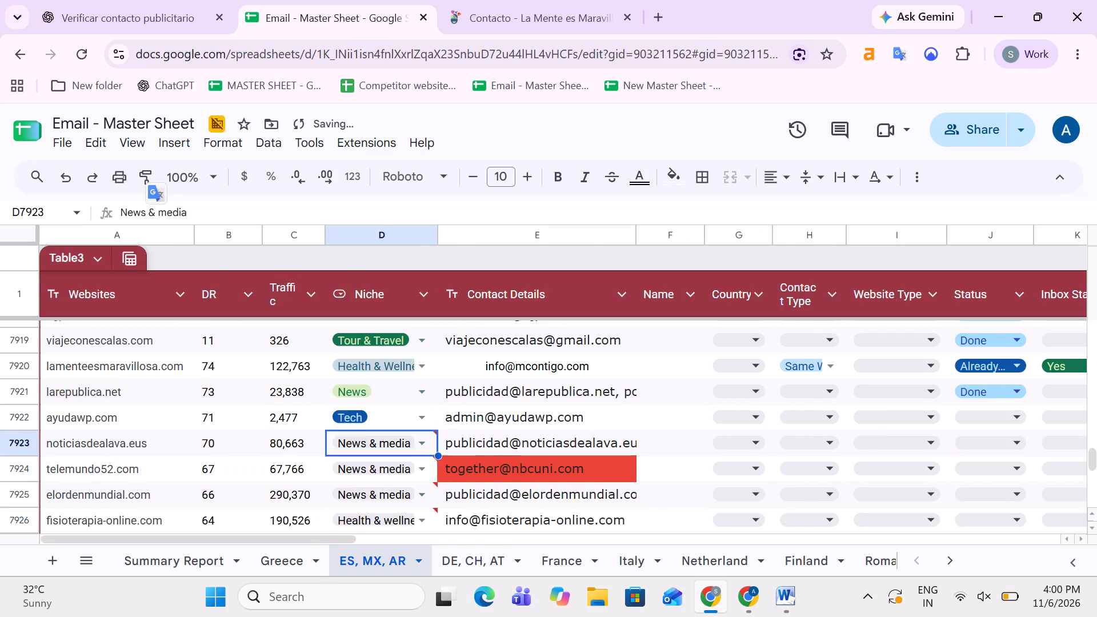
key(Up)
key(Right)
triple_click(180, 212)
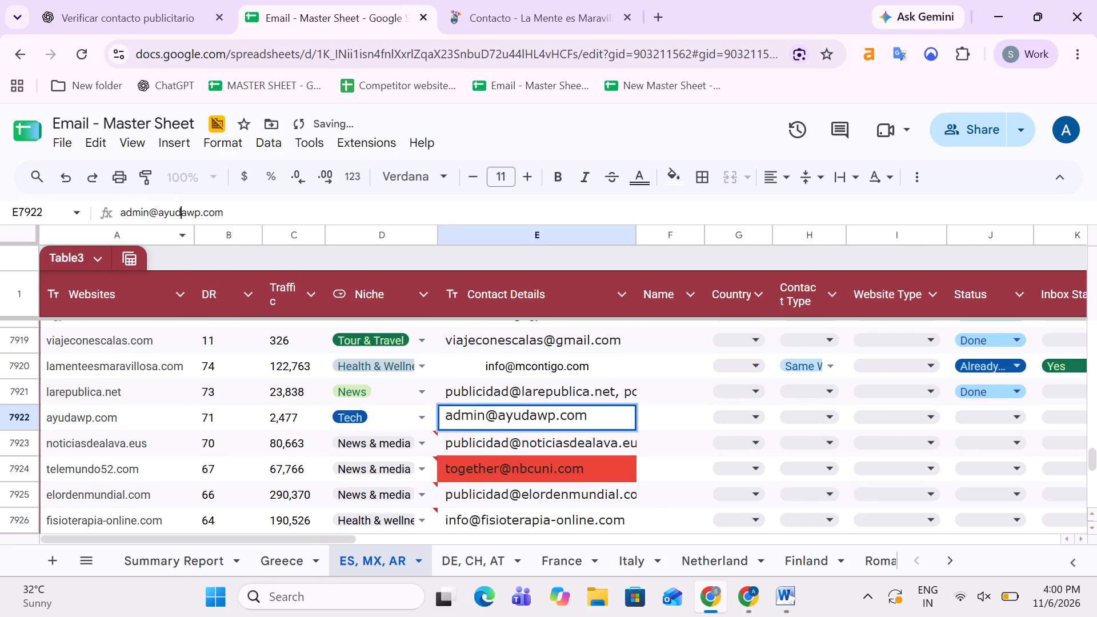
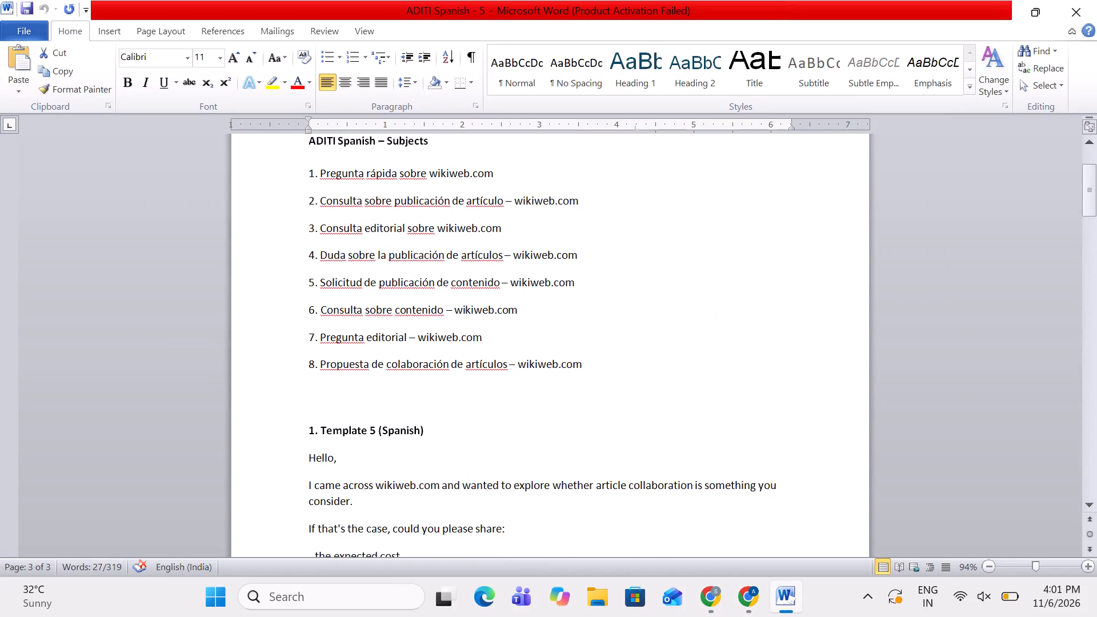
Copy the fourth subject line, "Duda sobre la publicación de artículos – wikiweb.com", from the ADITI Spanish subjects list.
click(334, 262)
drag(334, 262, 559, 256)
key(ctrl+c)
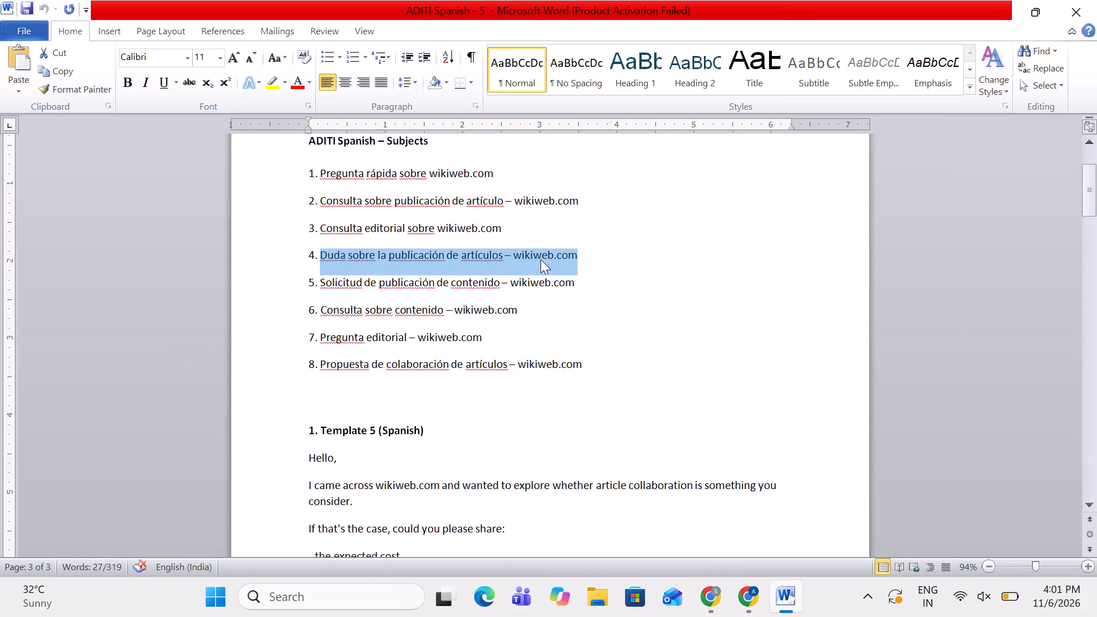
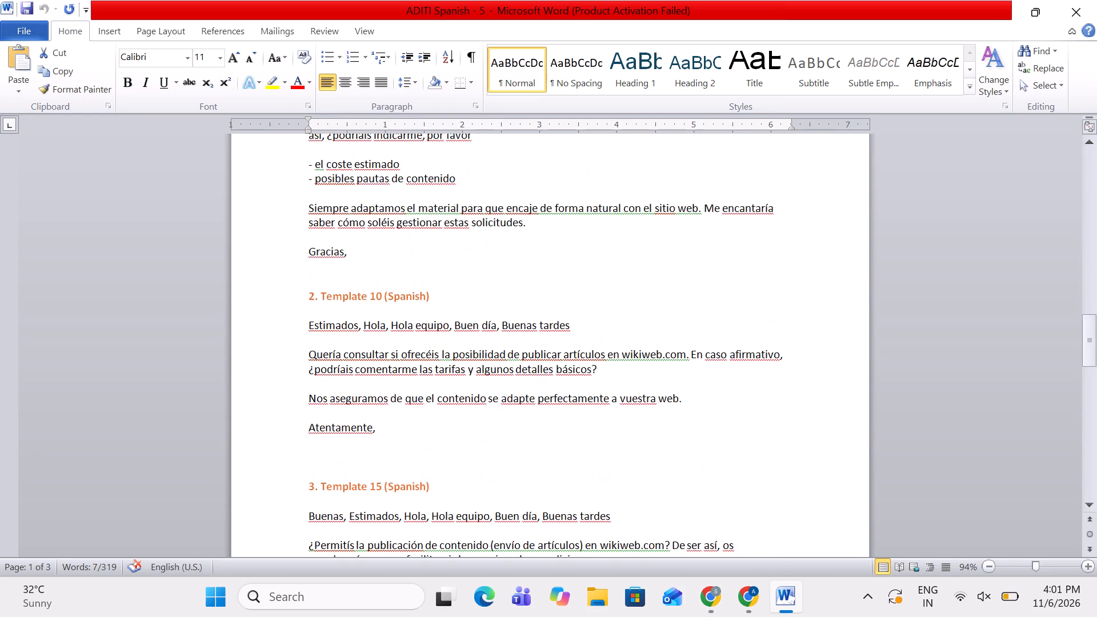
In the Word templates document, copy the greeting "Buen día" from the greetings line of Template 10 (Spanish).
click(463, 324)
drag(463, 324, 485, 324)
key(shift+Right)
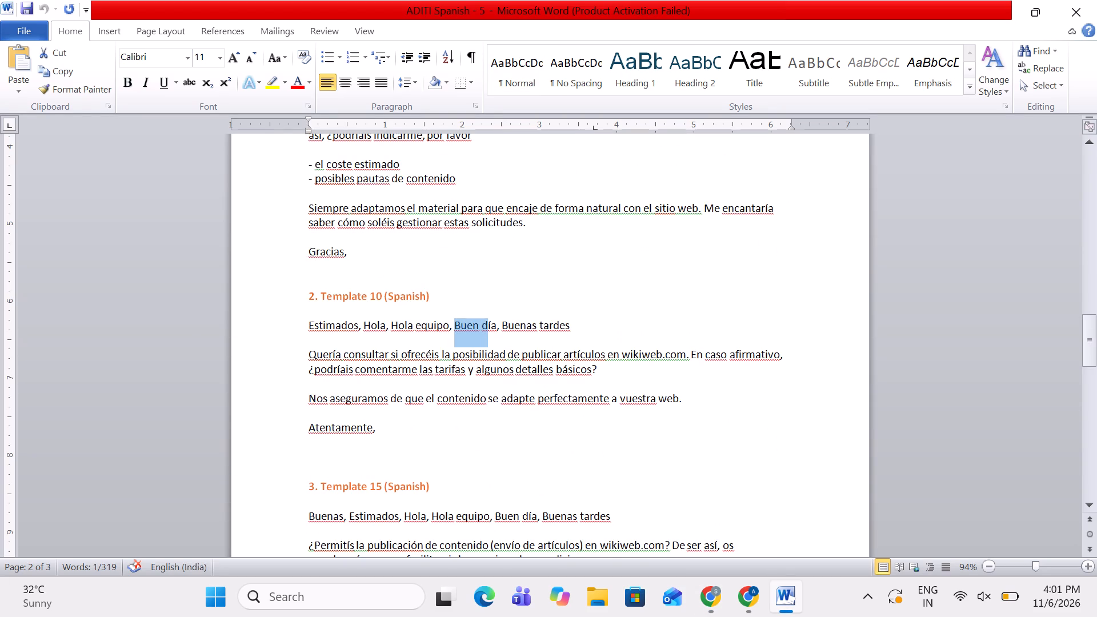
key(shift+Right)
key(shift+Right)
key(ctrl+c)
key(ctrl+c)
key(ctrl+c)
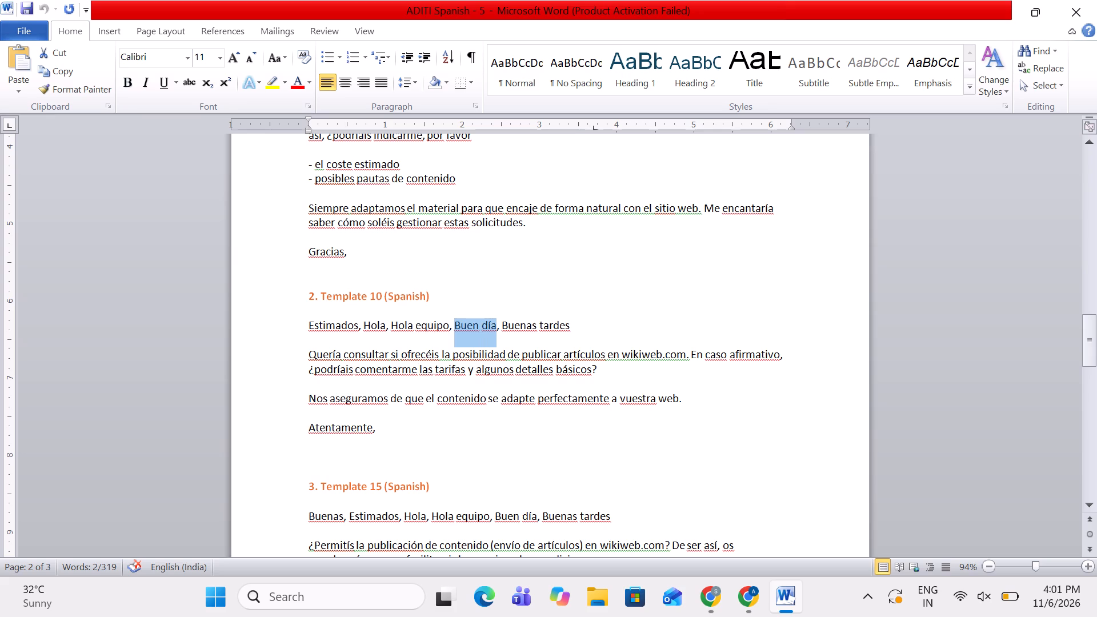
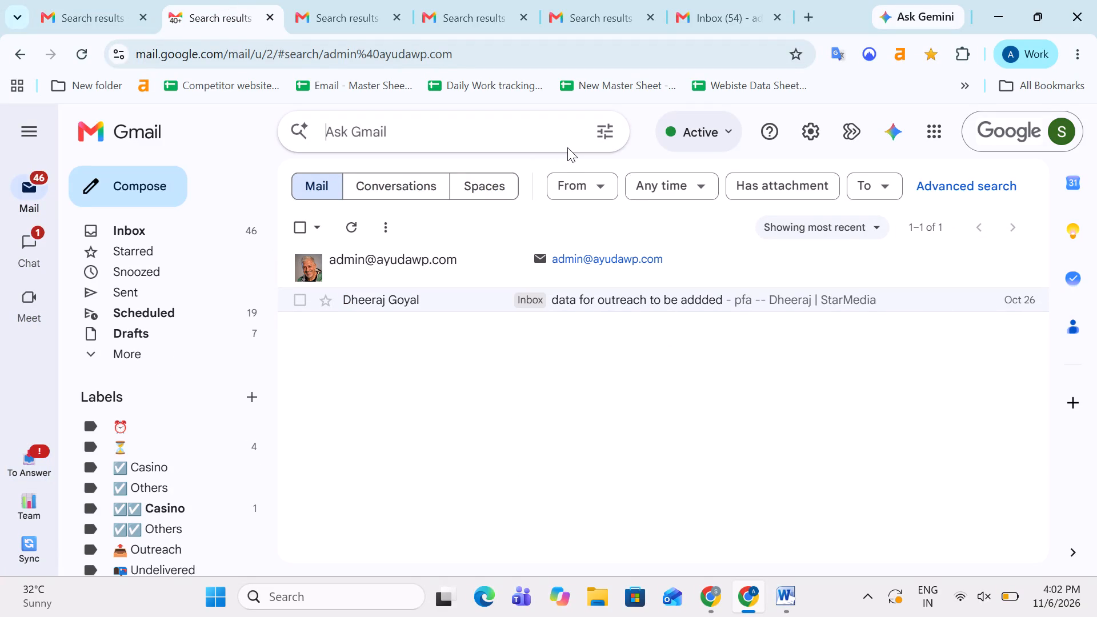
Search this Gmail mailbox and the three other mailboxes still showing the previous address search for the copied domain ayudawp.com.
key(ctrl+v)
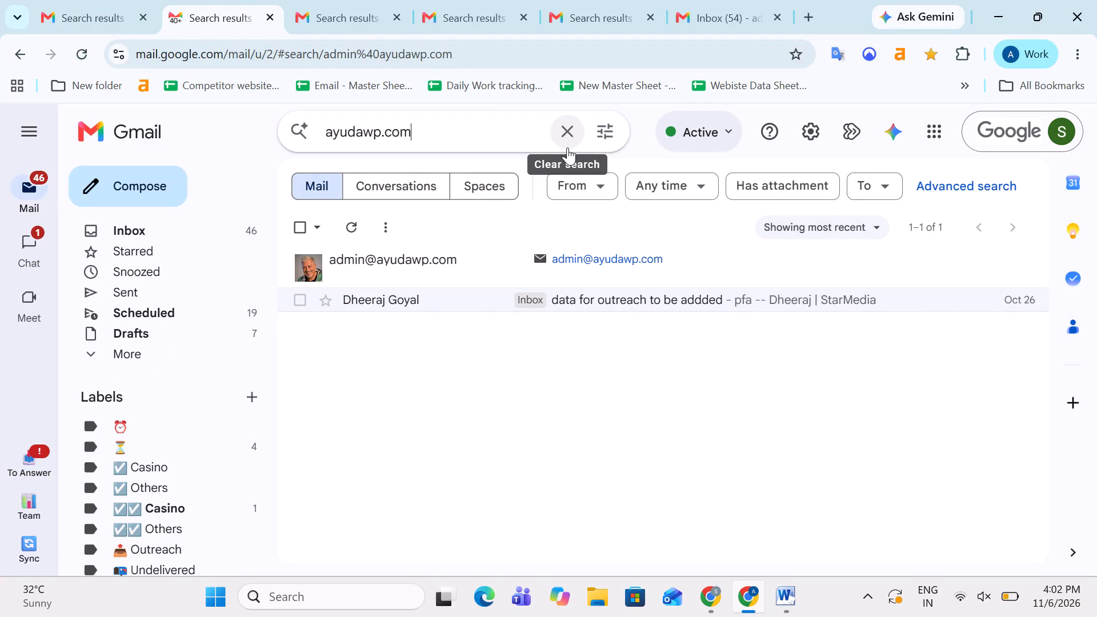
key(Return)
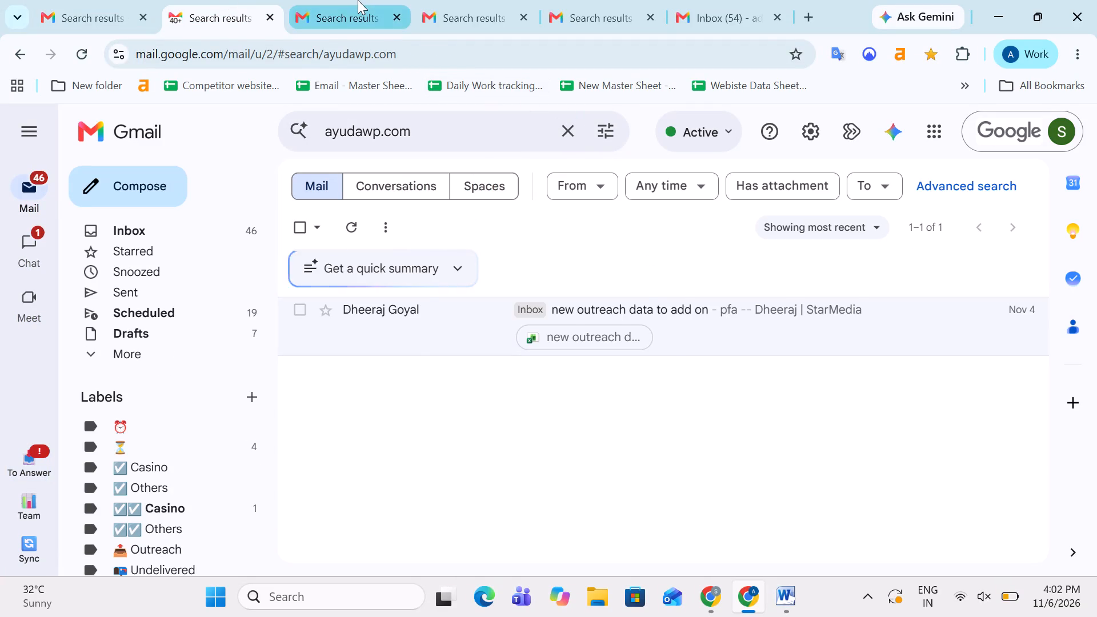
click(358, 0)
click(558, 128)
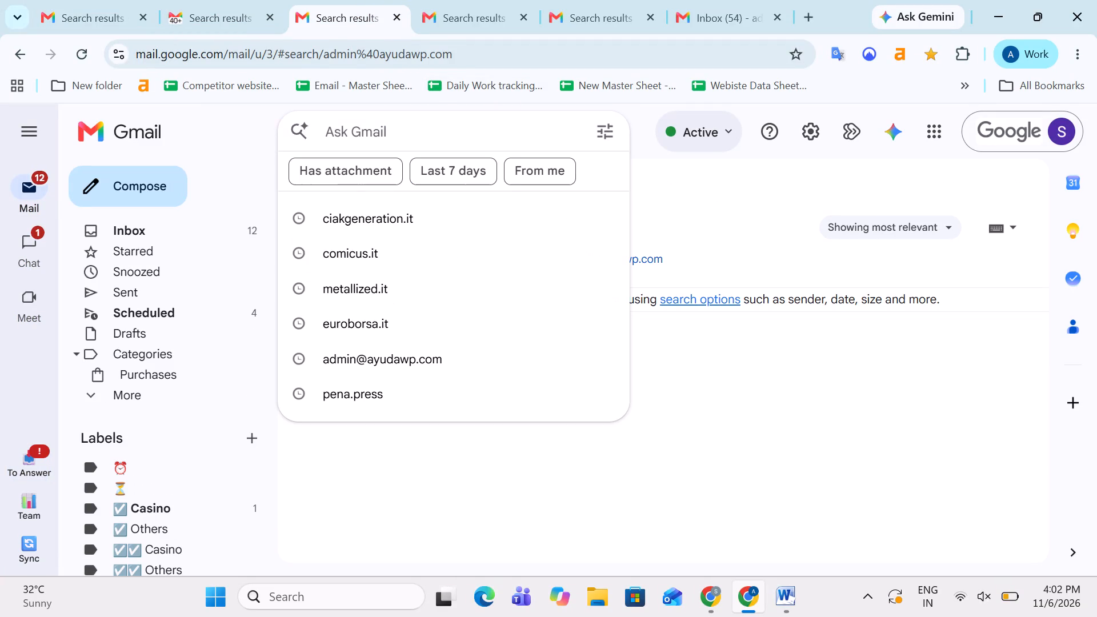
key(ctrl+v)
key(Return)
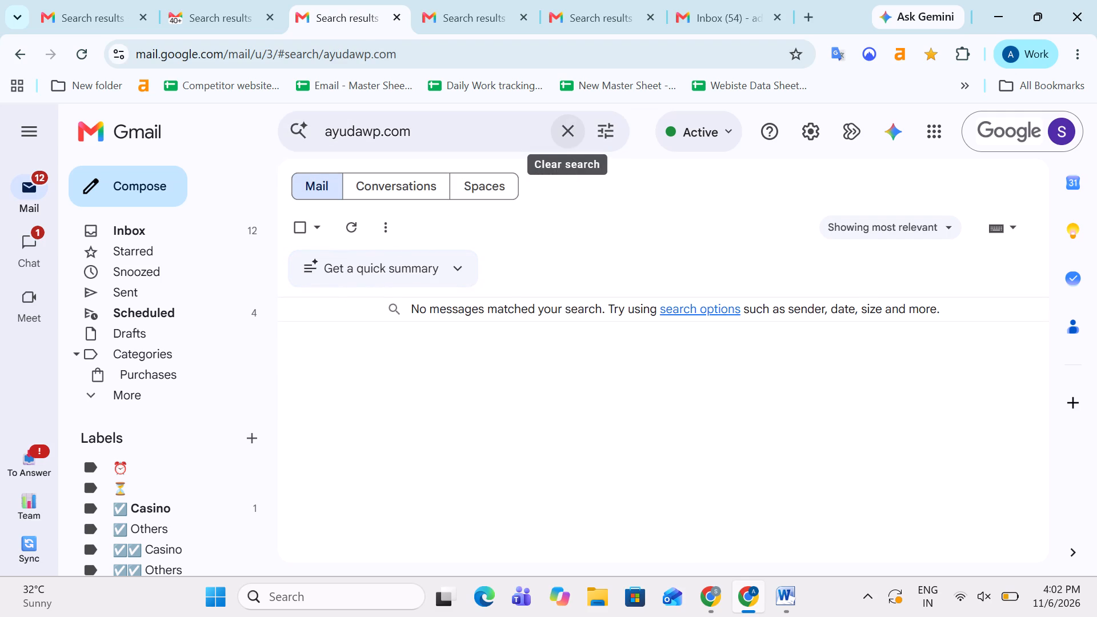
click(467, 0)
click(566, 144)
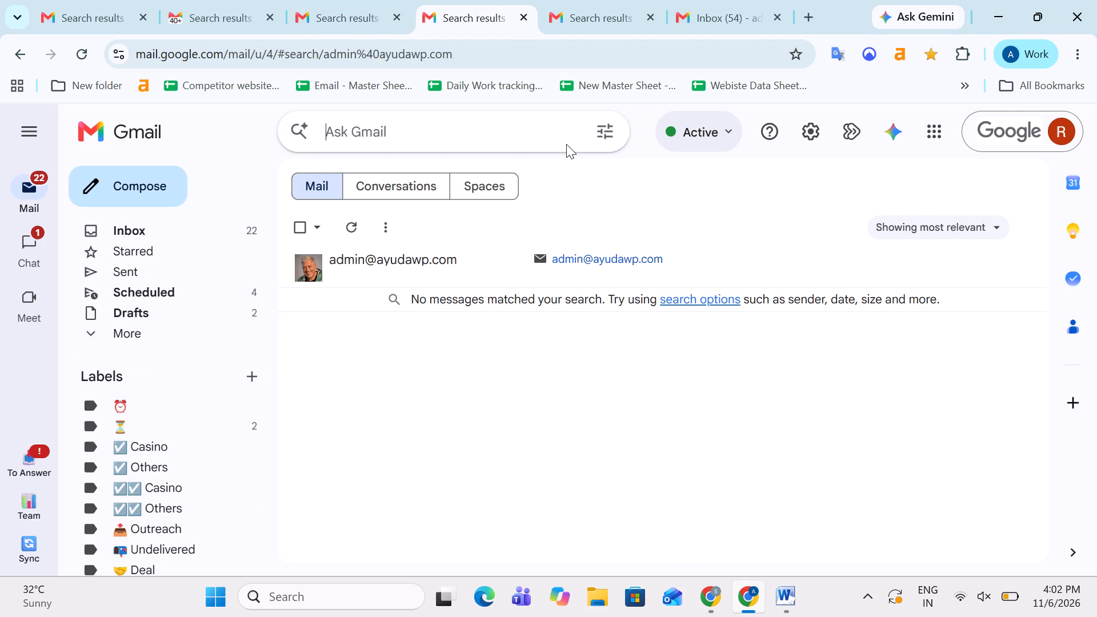
key(ctrl+v)
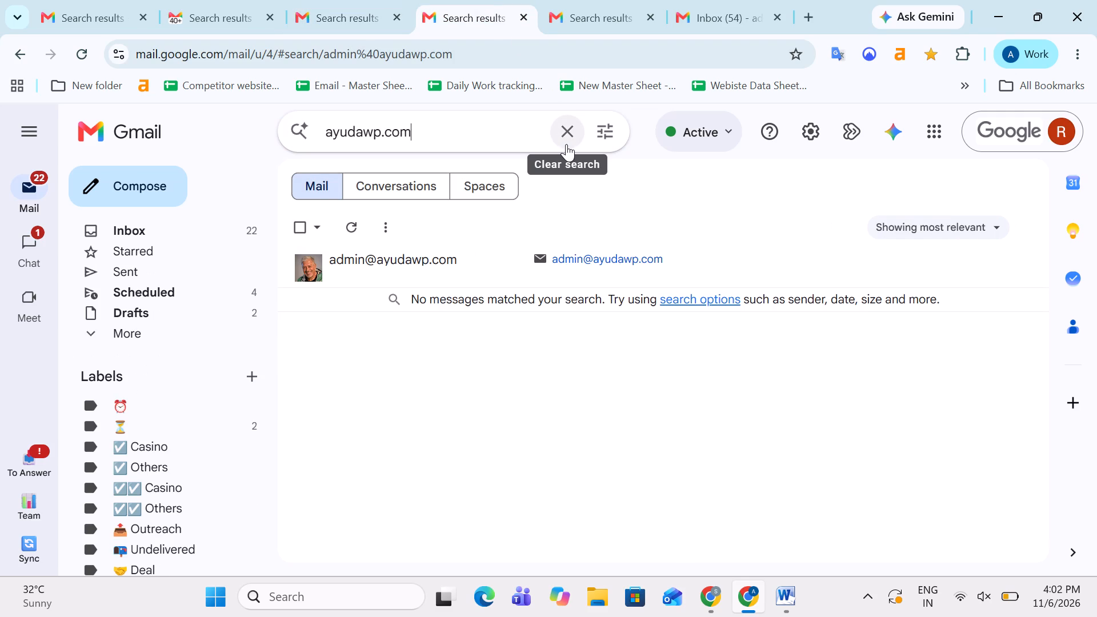
key(Return)
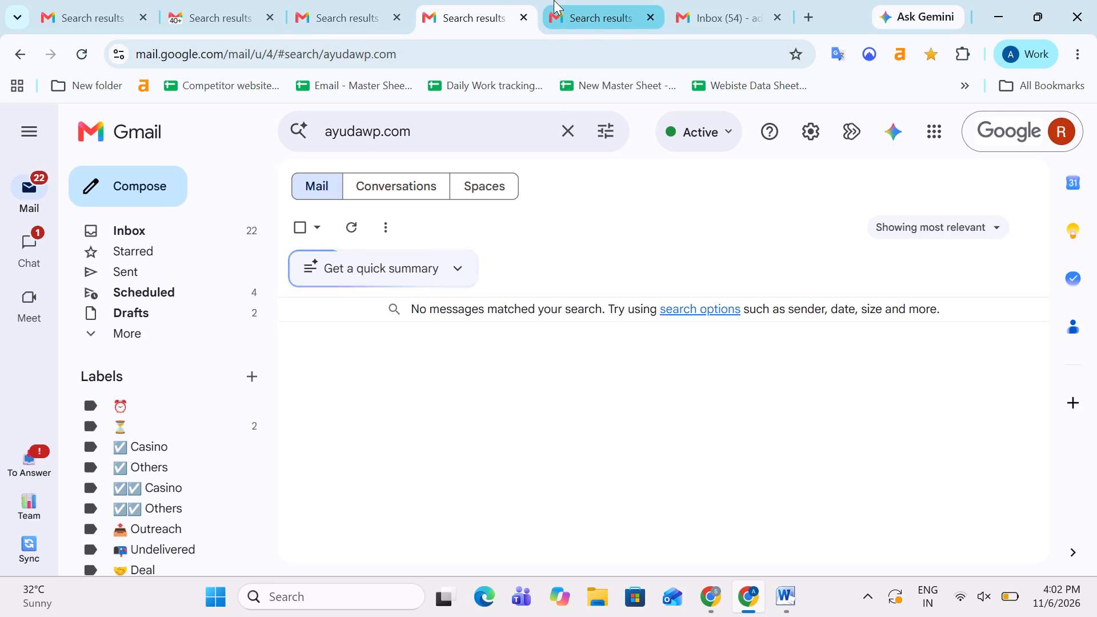
click(554, 0)
click(557, 132)
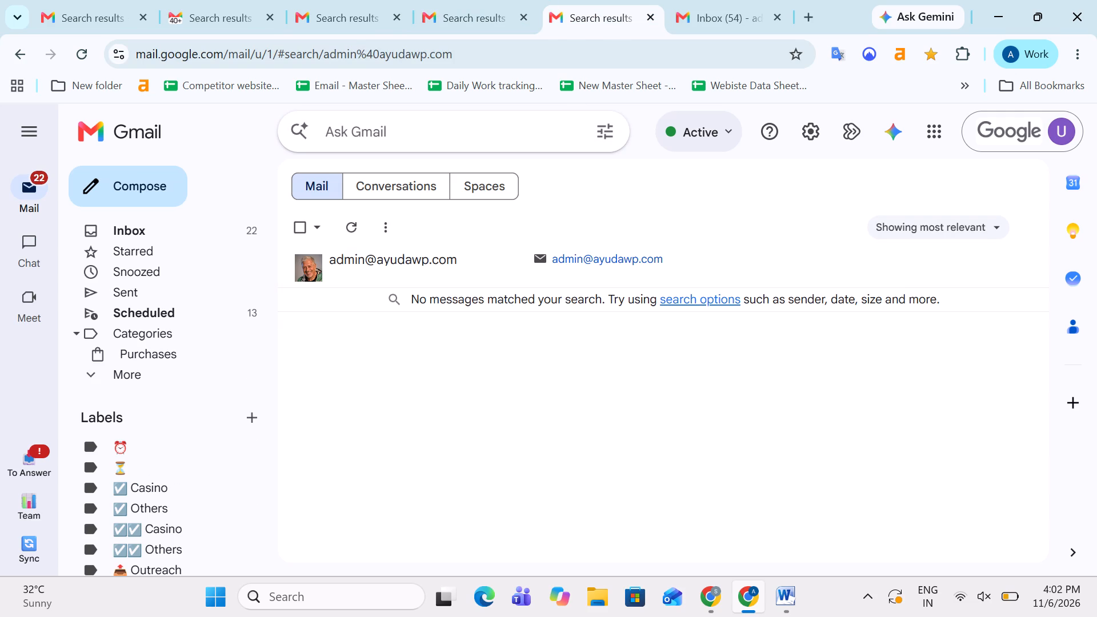
key(ctrl+v)
key(Return)
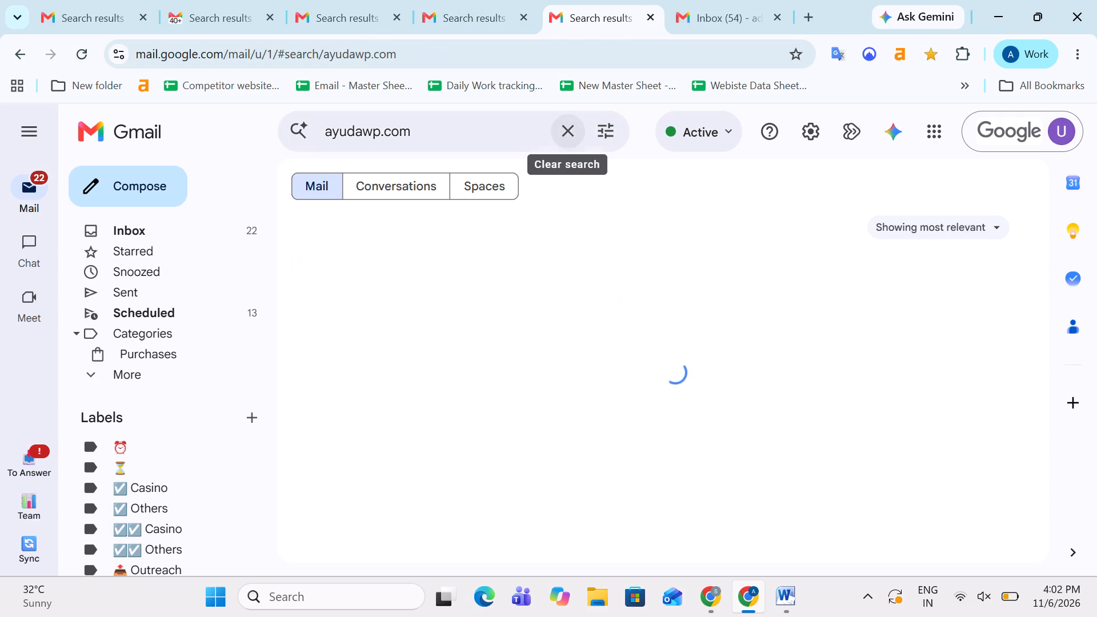
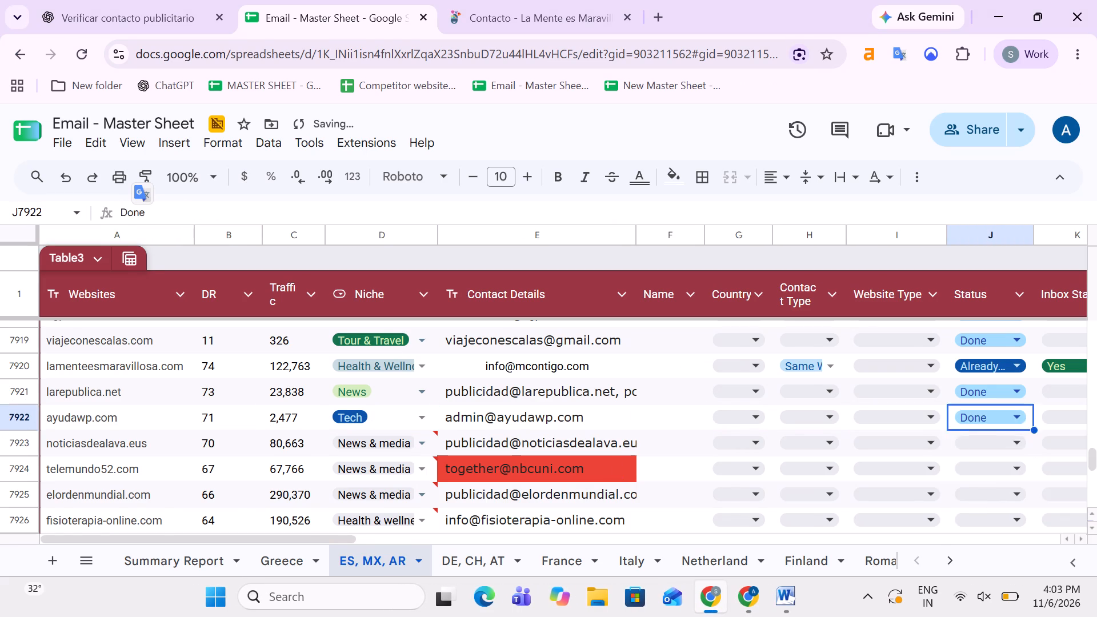
Copy only the first e-mail address from the Contact Details cell of the noticiasdealava.eus row.
key(Right)
key(Right)
key(Right)
key(Right)
key(Right)
key(Left)
key(Left)
key(Left)
key(Left)
key(Left)
key(Left)
key(Left)
key(Left)
key(Left)
key(Left)
key(Left)
key(Left)
key(Left)
key(Left)
key(Left)
key(Left)
key(Left)
key(Left)
key(Left)
key(Left)
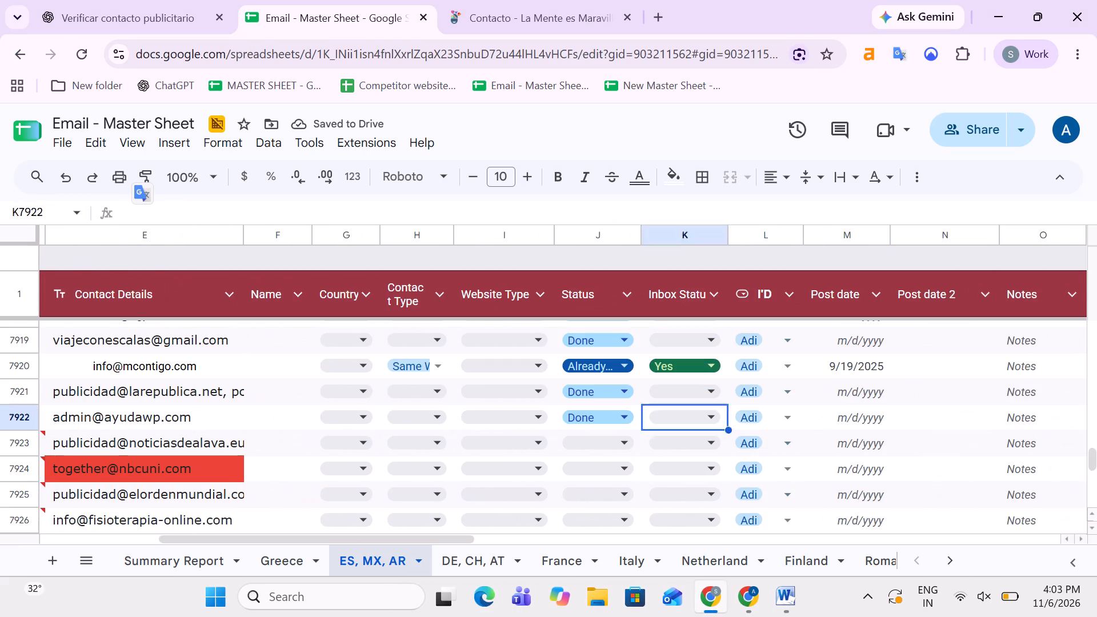
key(Down)
key(Right)
key(Right)
key(Right)
key(Right)
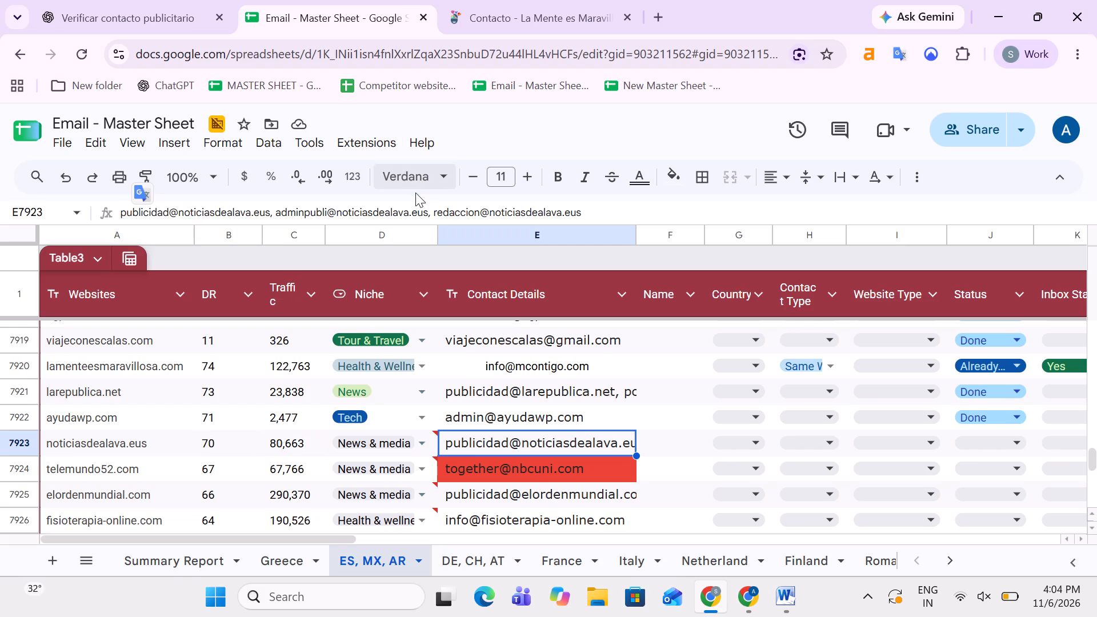
click(263, 211)
drag(263, 211, 186, 211)
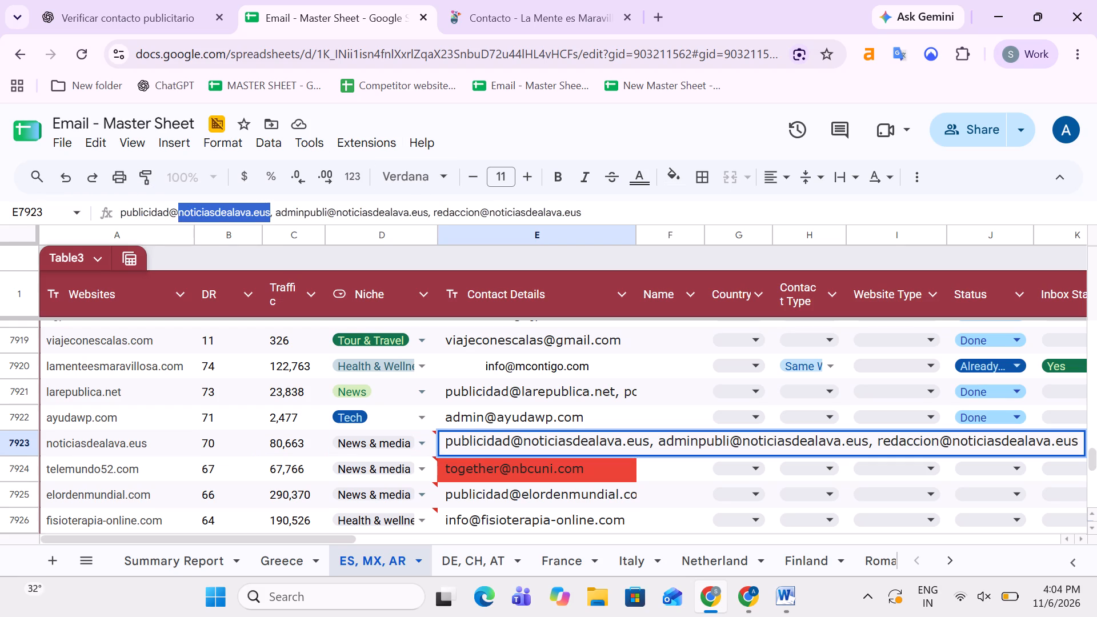
drag(186, 211, 150, 216)
key(ctrl+c)
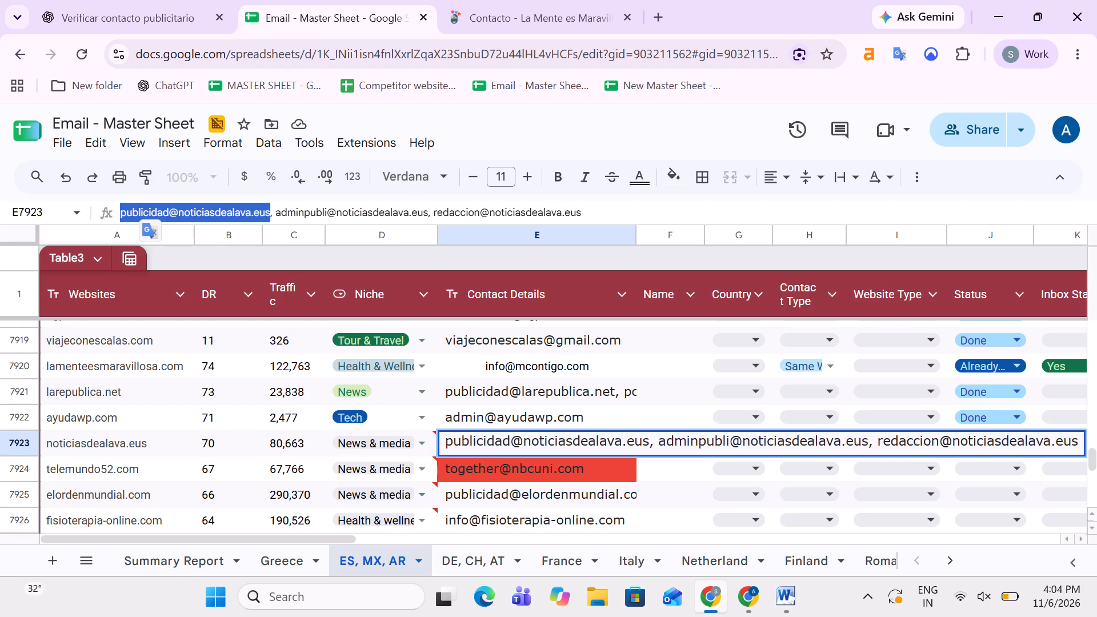
key(ctrl+c)
key(ctrl+c)
key(ctrl+c)
key(ctrl+c)
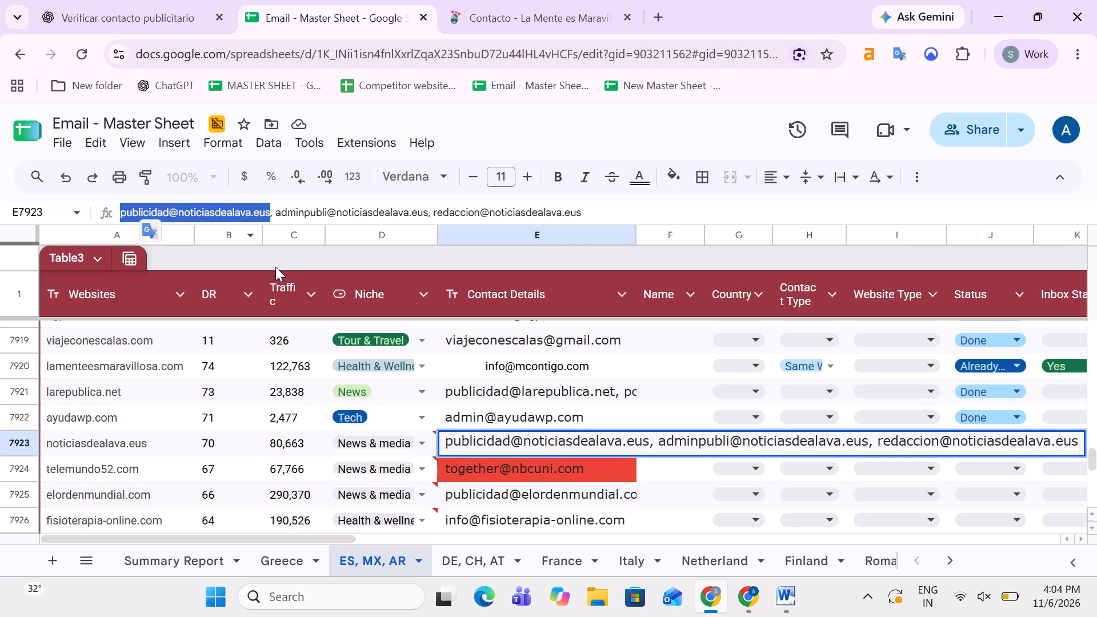
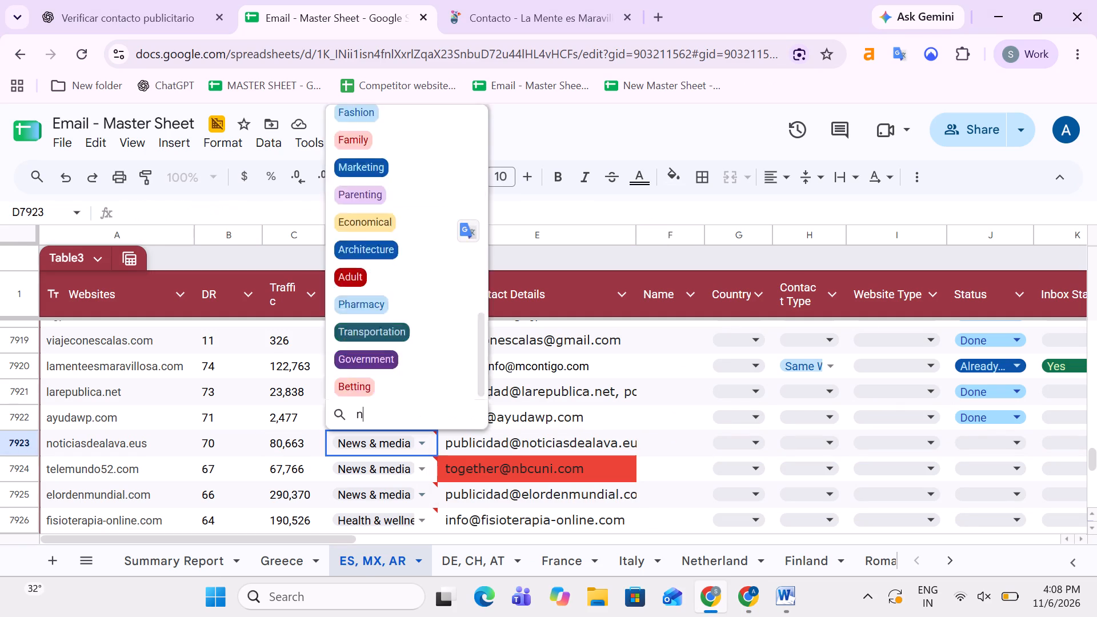
Set the niche of noticiasdealava.eus in row 7923 to News.
key(Down)
key(Return)
Go to the Websites cell in row 7923 and select its full domain text, noticiasdealava.eus.
key(Up)
key(Right)
key(Left)
key(Left)
key(Left)
key(Left)
key(Left)
key(Left)
key(Left)
key(Left)
key(Left)
key(Left)
key(Left)
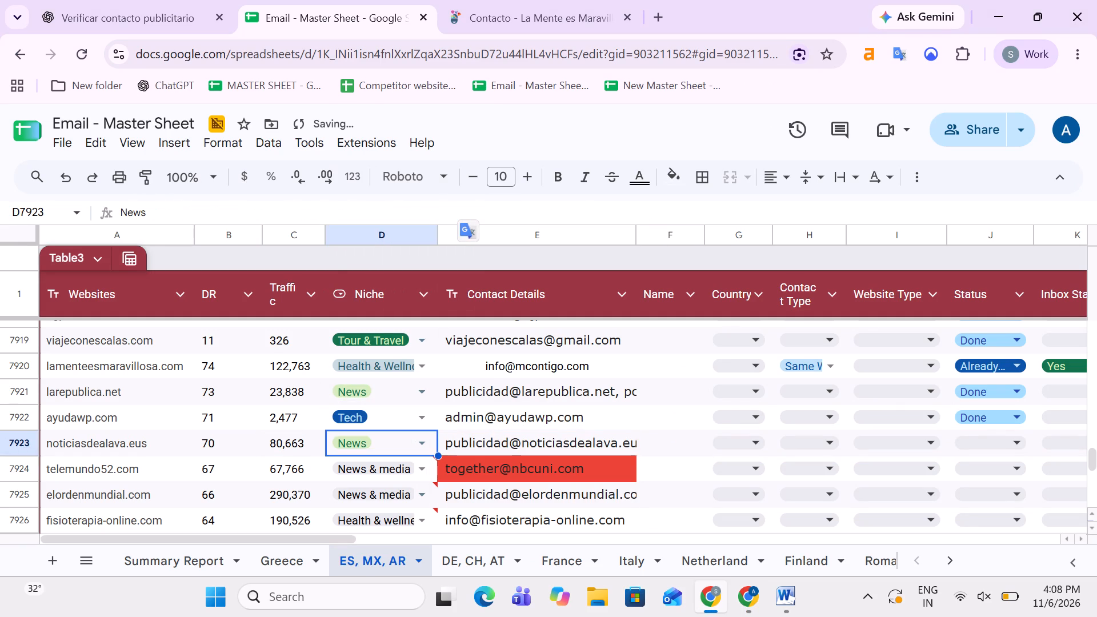
triple_click(199, 213)
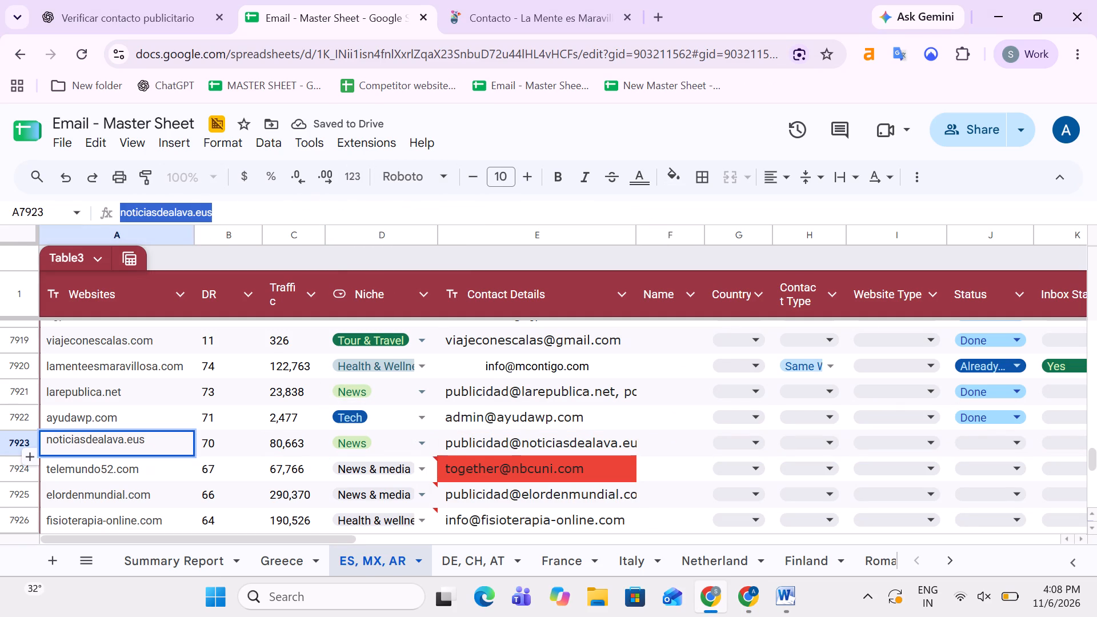
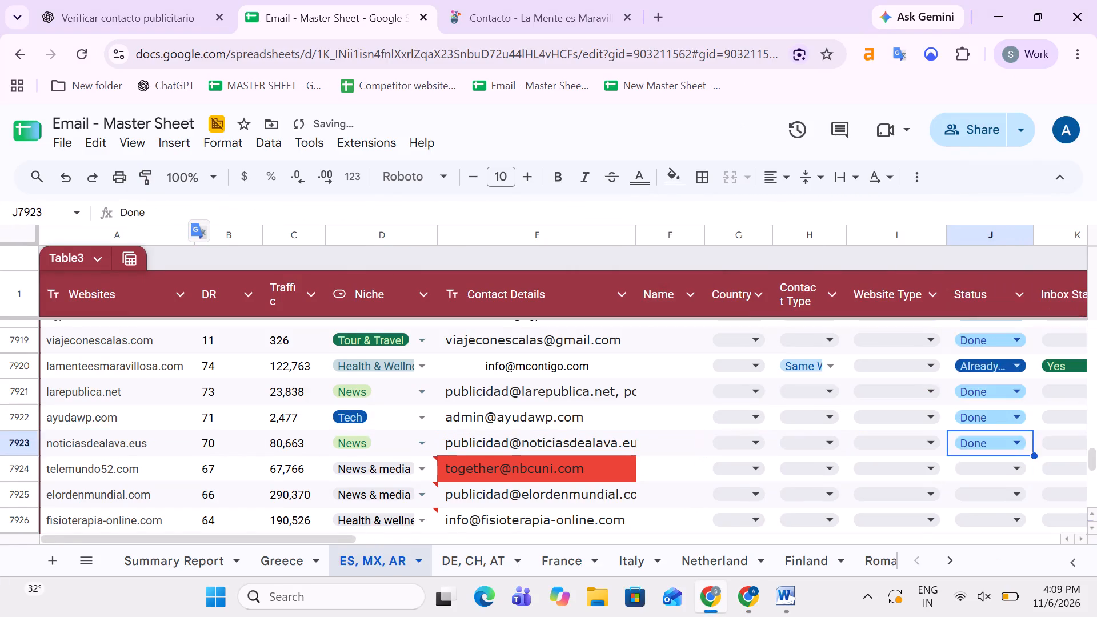
Open the calendar for the empty Post date cell in the noticiasdealava.eu row.
key(Right)
key(Right)
key(Right)
key(Right)
key(Right)
key(Left)
key(Left)
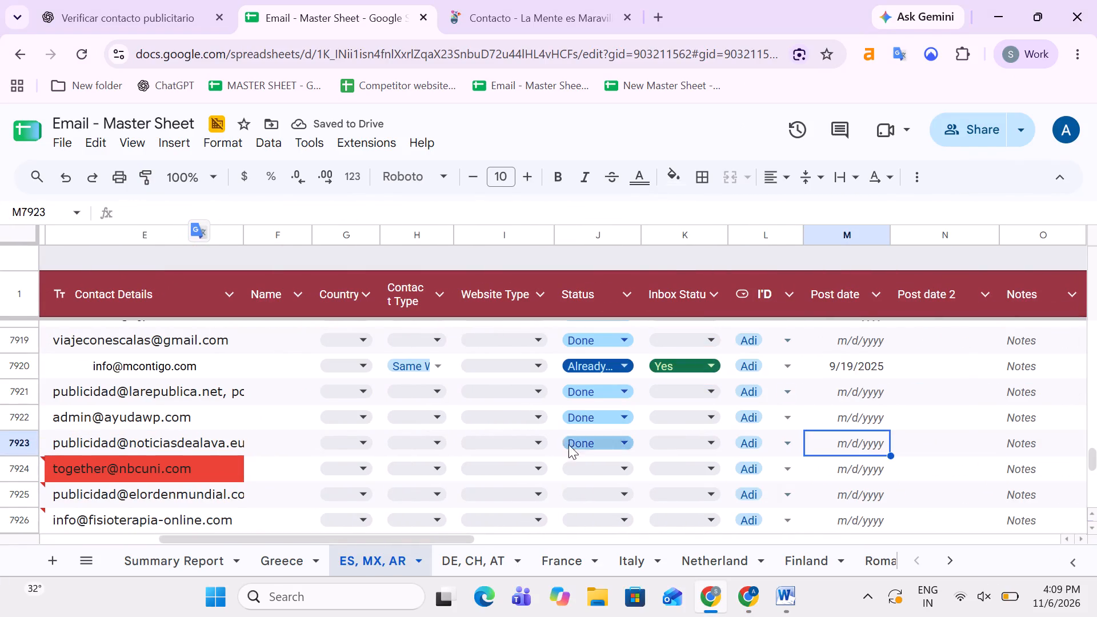
double_click(847, 448)
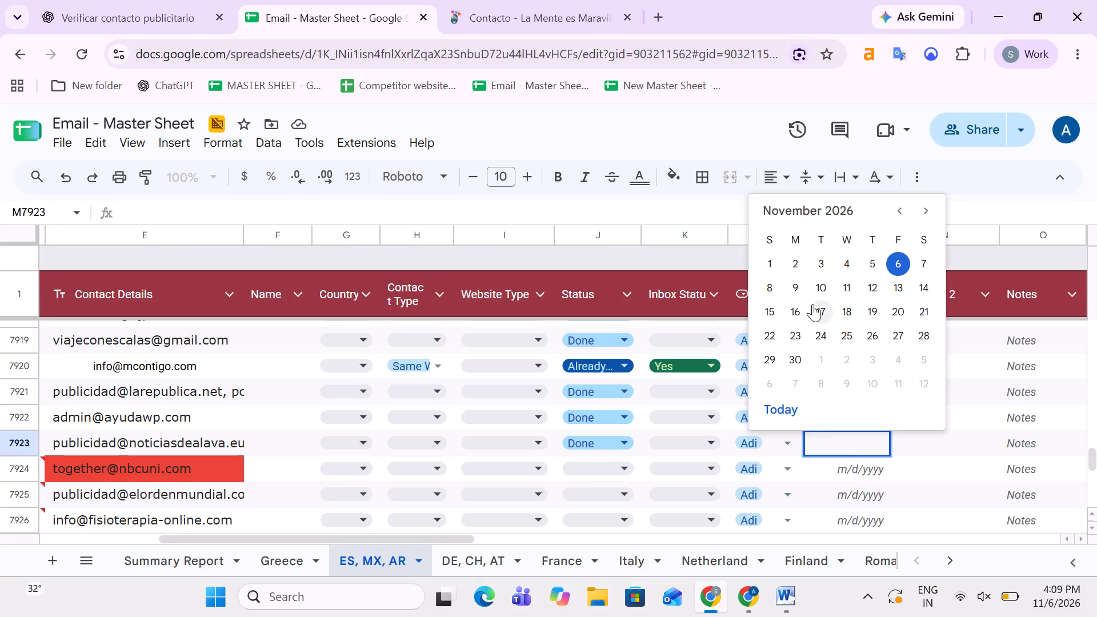
Enter 11/9/2026 as the post date in row 7923 and copy it to rows 7921 and 7922.
click(792, 288)
key(Right)
key(Left)
key(ctrl+c)
key(Up)
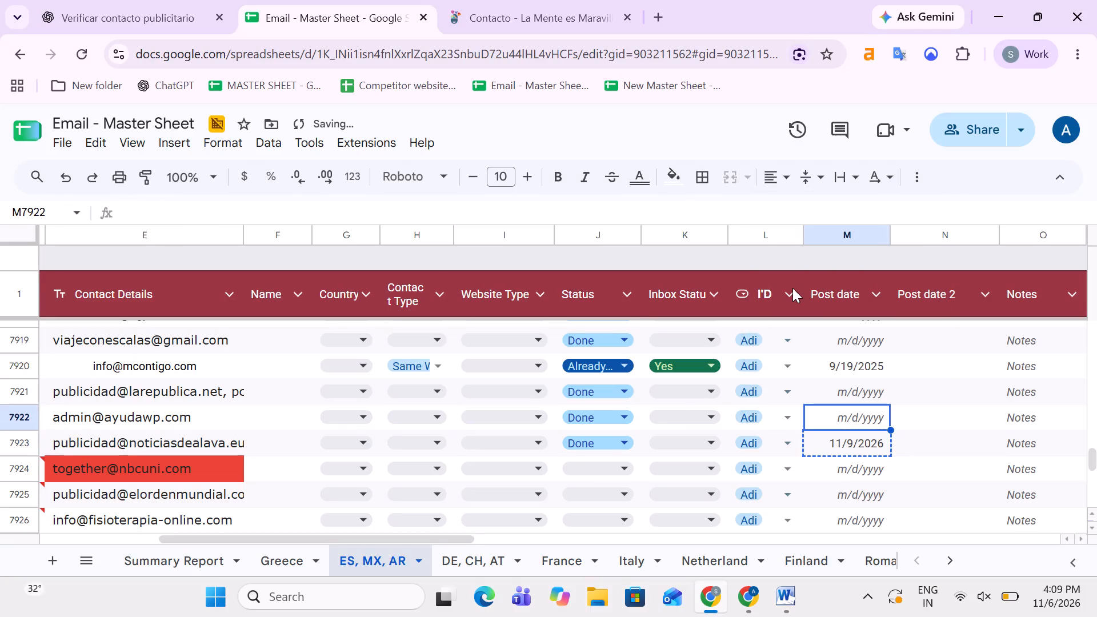
key(ctrl+shift+Up)
key(shift+Down)
key(ctrl+v)
key(Up)
key(Up)
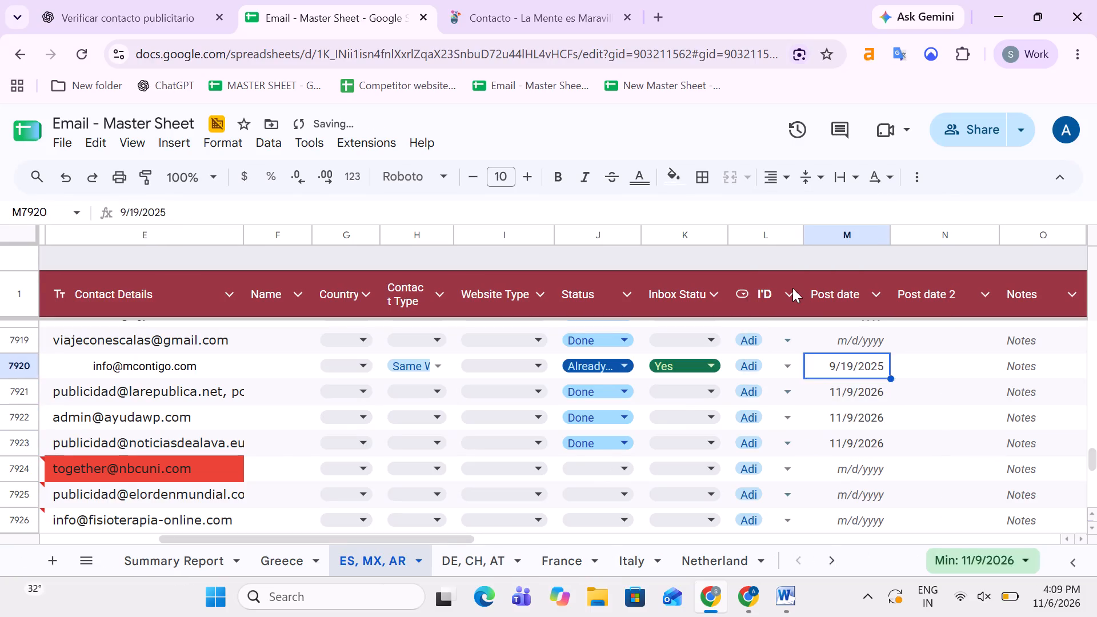
Paste the copied post date 11/9/2026 into rows 7905 to 7919 of the Post date column.
key(Up)
key(ctrl+shift+Up)
key(shift+Down)
key(ctrl+v)
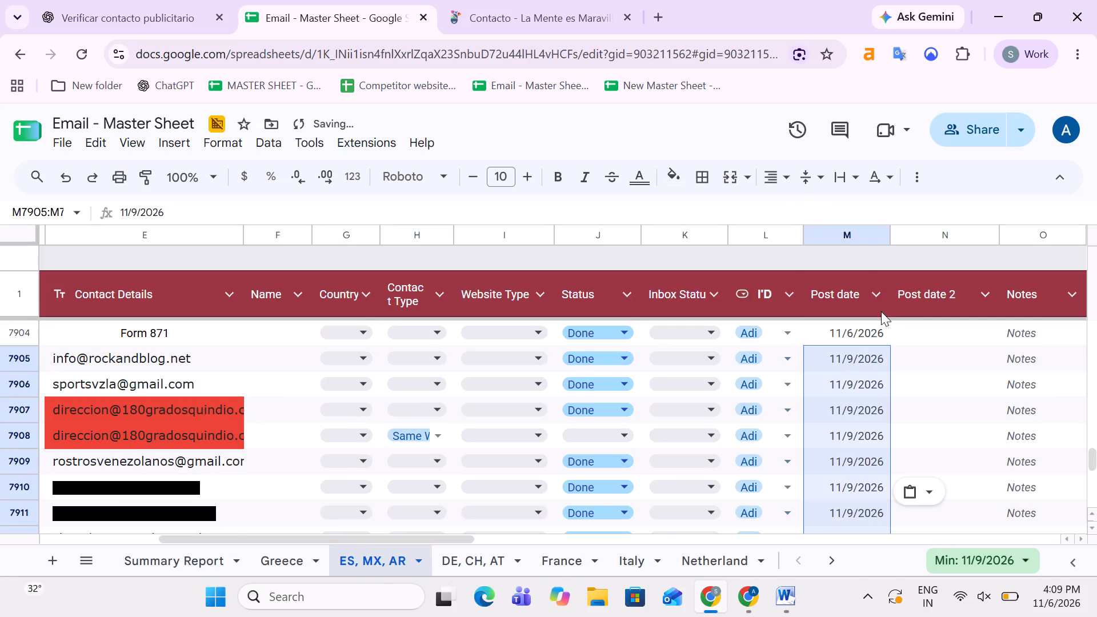
Examine how far the Adi entries in the I'D column extend below row 7905.
click(900, 354)
key(Left)
key(Left)
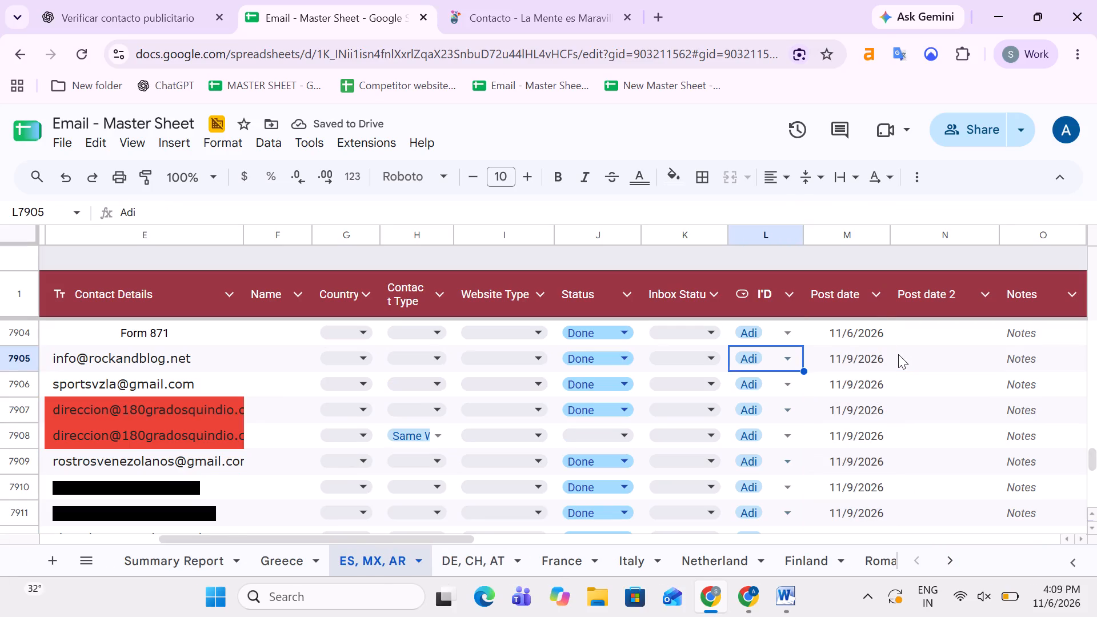
key(ctrl+shift+Down)
key(ctrl+shift+Down)
key(ctrl+shift+Up)
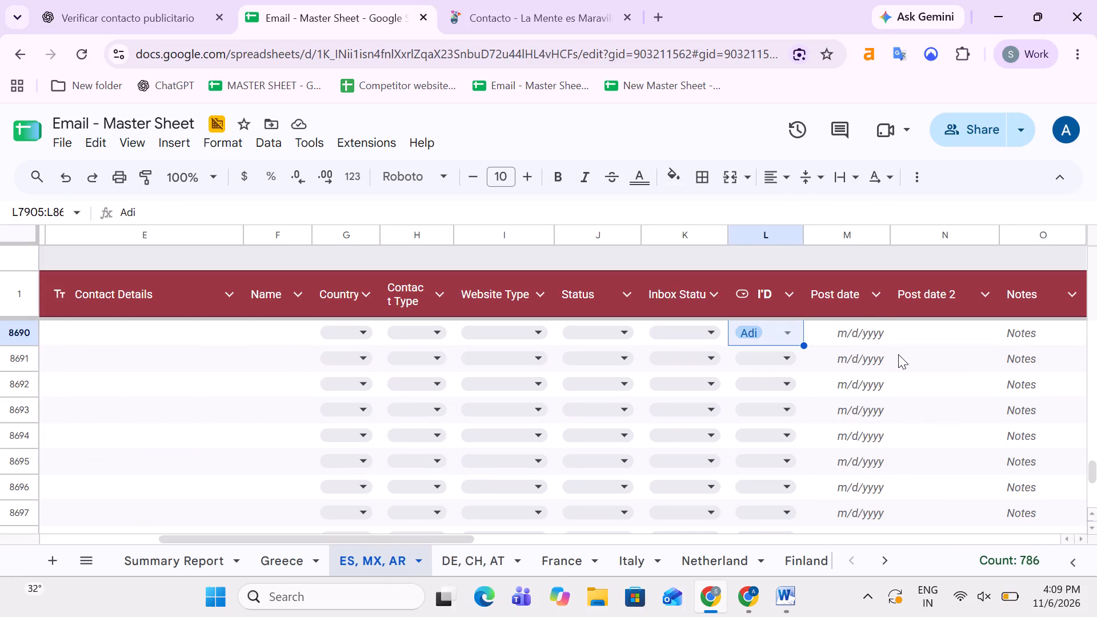
key(Up)
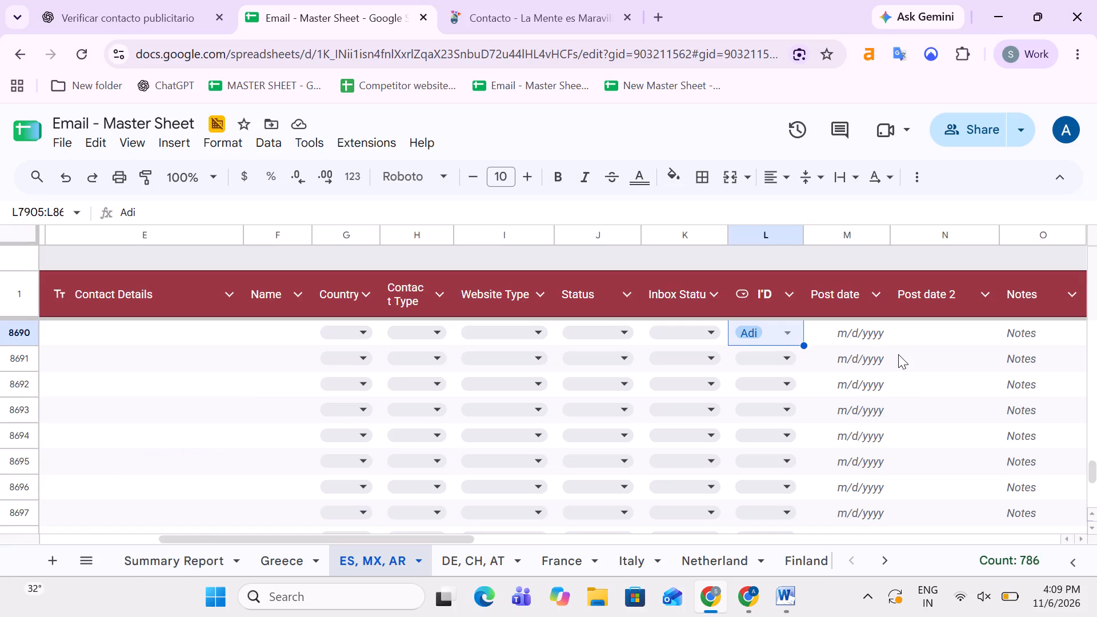
key(Down)
key(Up)
key(Down)
Examine the Status column entries from row 7905 downward and their count.
key(Left)
key(Left)
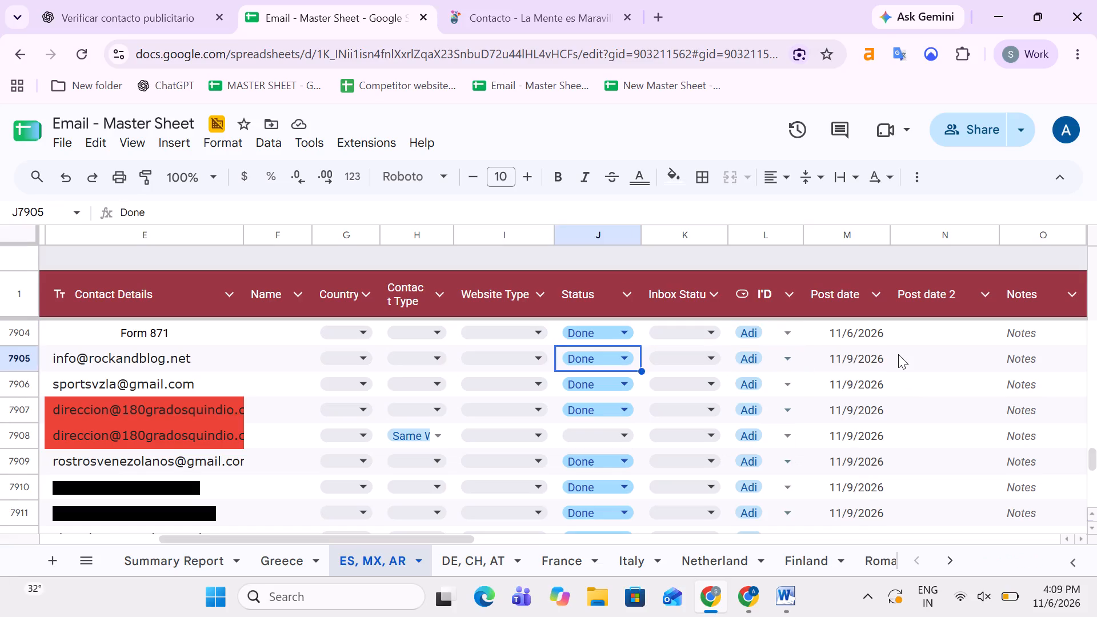
key(ctrl+shift+Down)
key(ctrl+shift+Down)
key(ctrl+shift+Down)
key(ctrl+shift+Down)
key(ctrl+shift+Down)
key(ctrl+shift+Down)
key(ctrl+shift+Down)
key(ctrl+shift+Down)
key(ctrl+shift+Down)
key(ctrl+shift+Down)
key(ctrl+shift+Down)
key(ctrl+shift+Down)
key(ctrl+shift+Down)
key(ctrl+shift+Down)
key(ctrl+shift+Down)
key(ctrl+shift+Down)
key(ctrl+shift+Down)
key(ctrl+shift+Down)
key(Up)
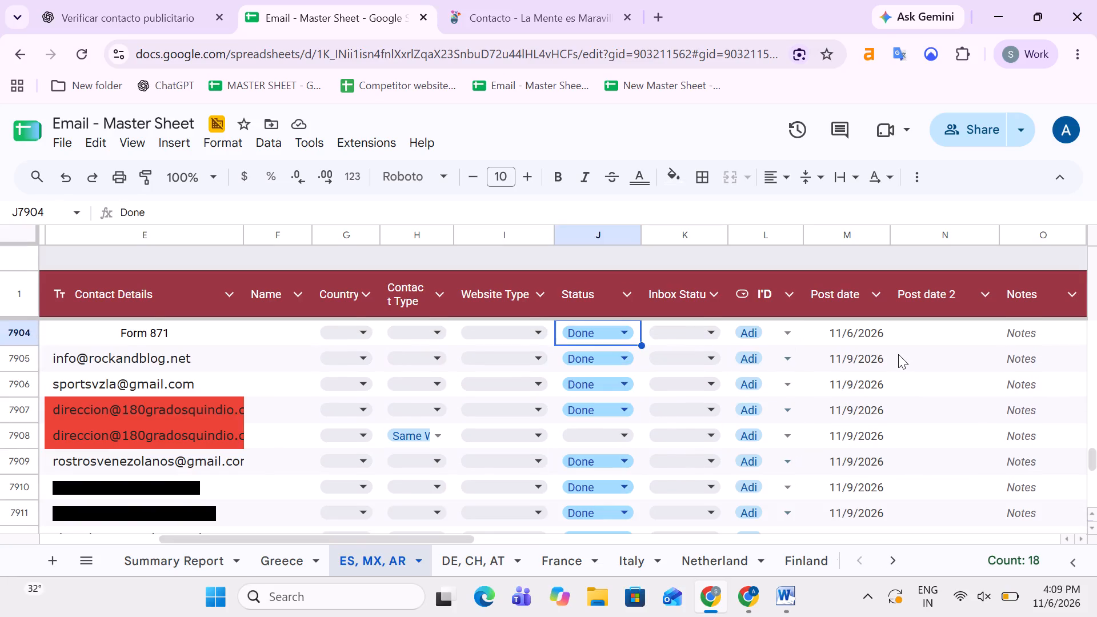
Examine where the list in the Websites column ends, starting from rockandblog.net in row 7905.
key(Down)
key(Right)
key(Right)
key(Right)
key(Left)
key(Left)
key(Left)
key(Left)
key(Left)
key(Left)
key(Left)
key(Left)
key(Left)
key(Left)
key(Left)
key(Left)
key(Left)
key(Left)
key(Left)
key(Left)
key(Left)
key(Left)
key(Left)
key(Left)
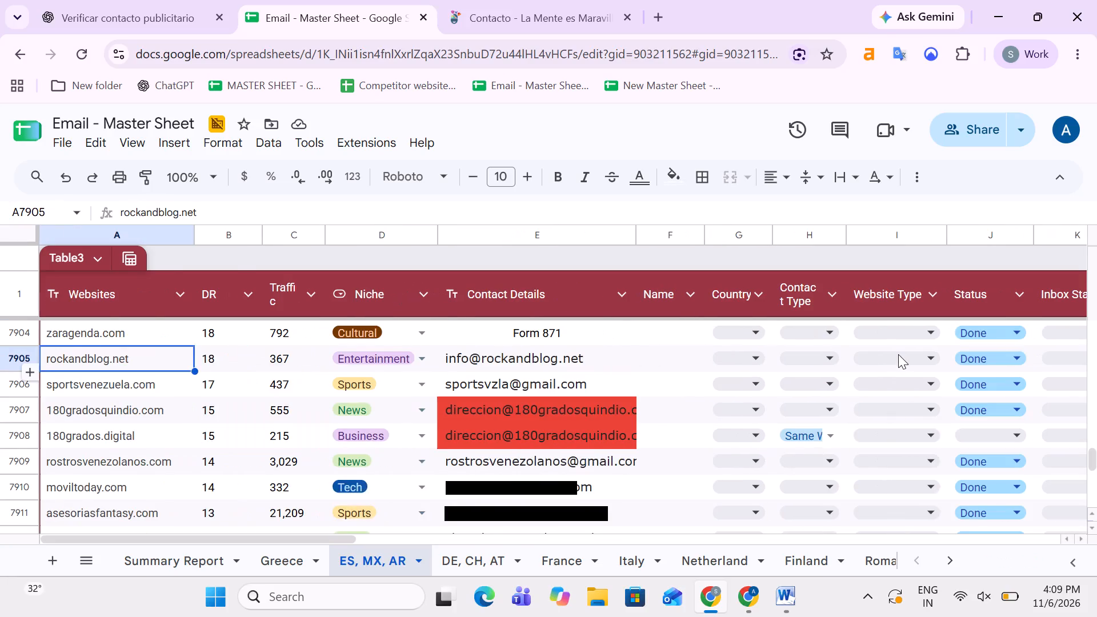
key(ctrl+Down)
key(Down)
key(Down)
key(Down)
key(Up)
key(Up)
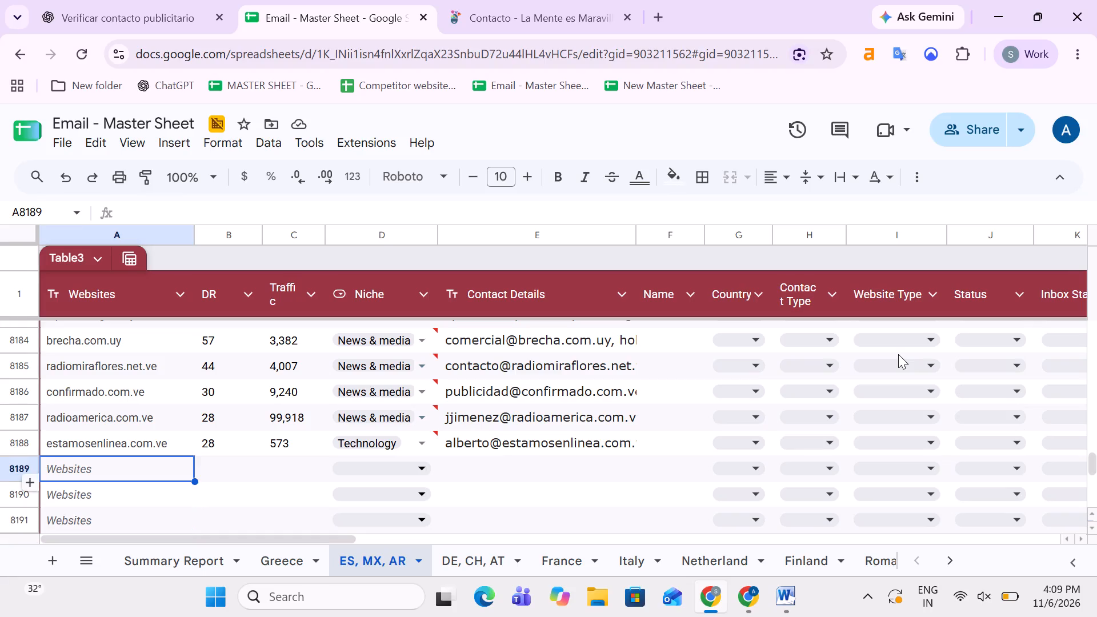
key(Up)
key(Down)
key(Right)
key(Left)
Switch from the master sheet to the Gmail inbox window.
key(alt+Tab)
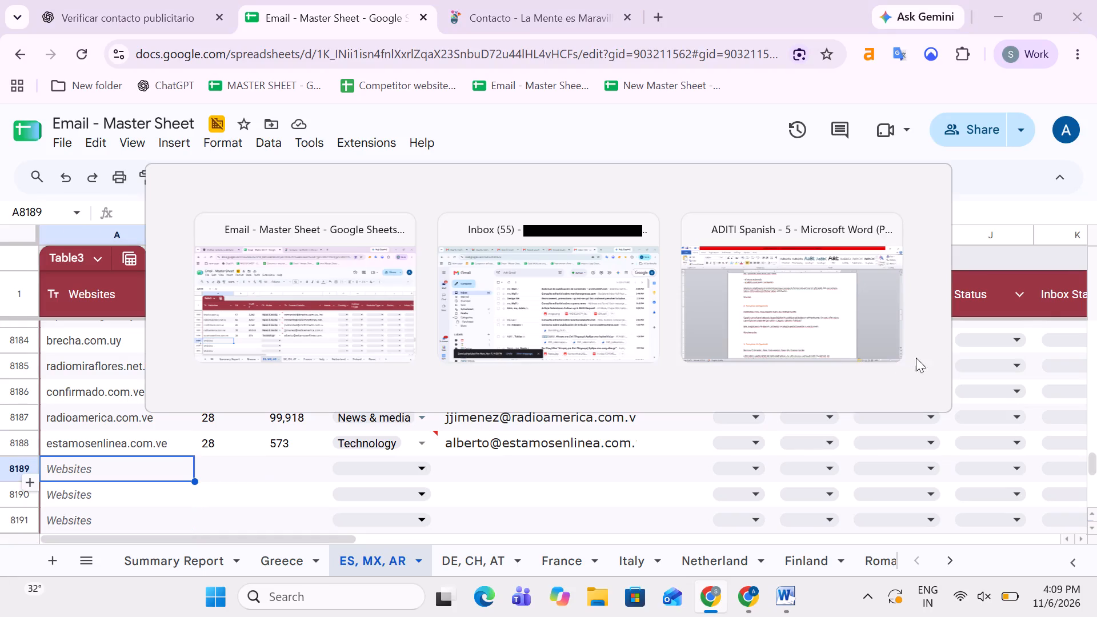
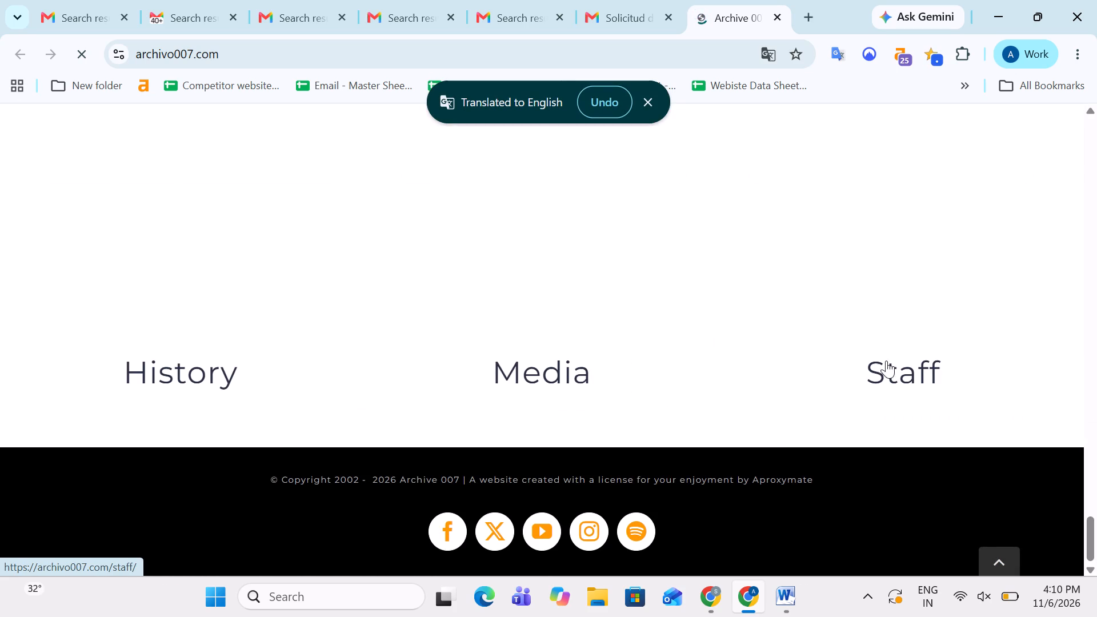
Open the Staff page of archivo007.com, examine the contact listed for each team member, and close the site.
click(900, 370)
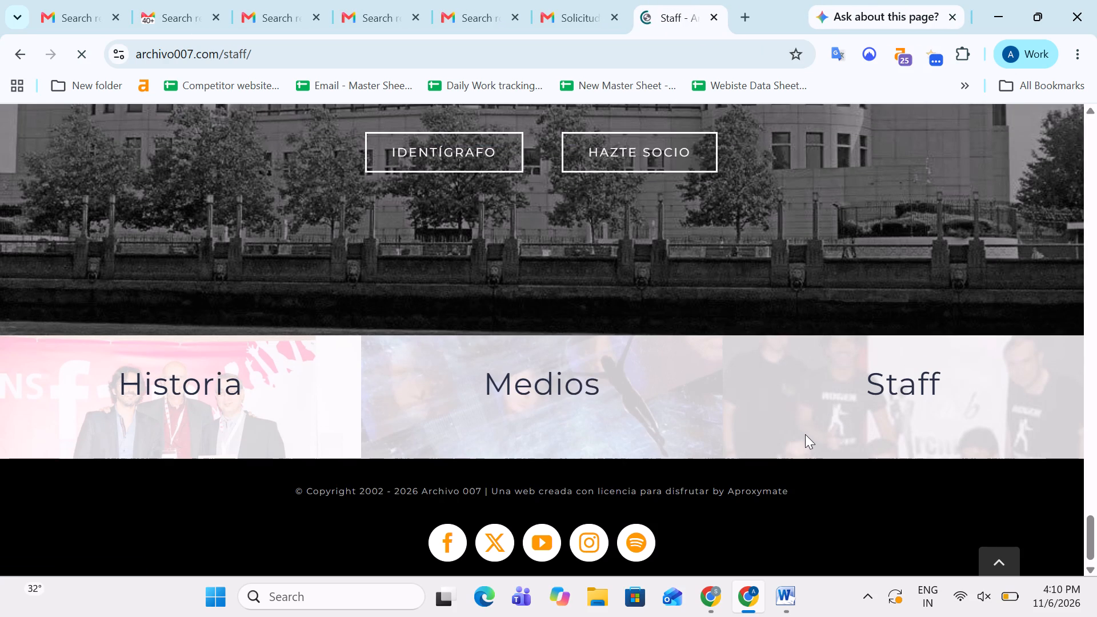
scroll(551, 401, down, 6)
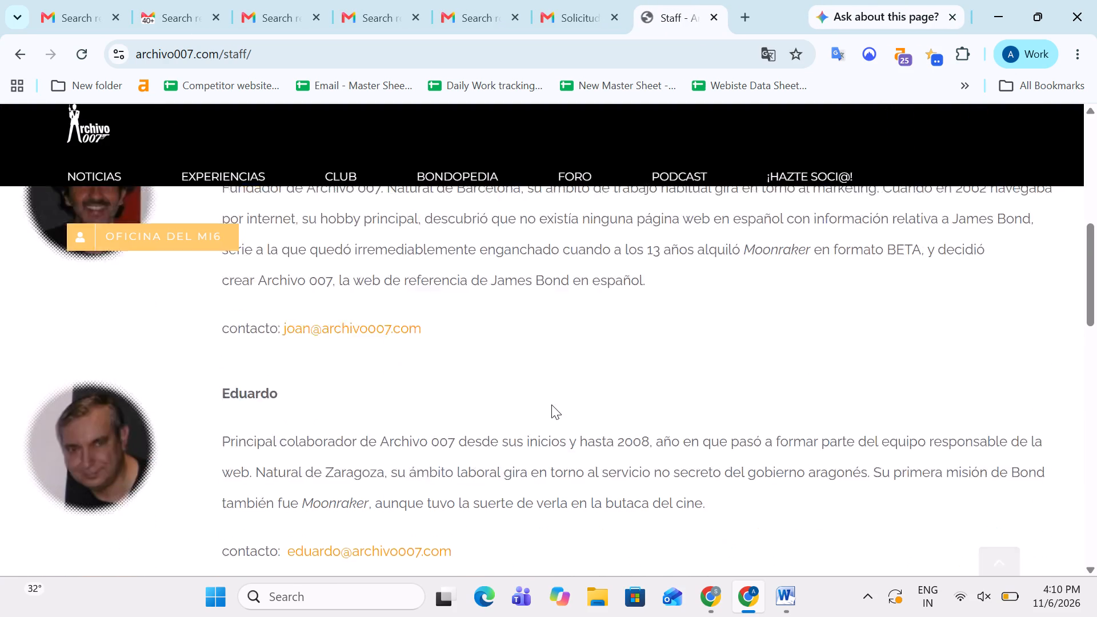
scroll(415, 350, down, 2)
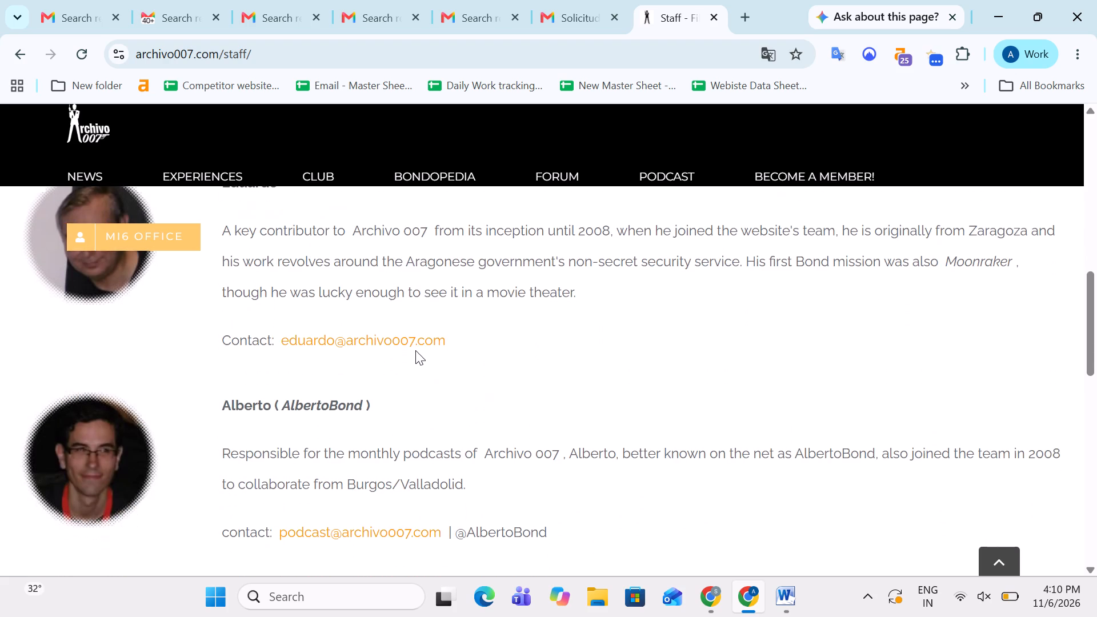
scroll(443, 413, down, 9)
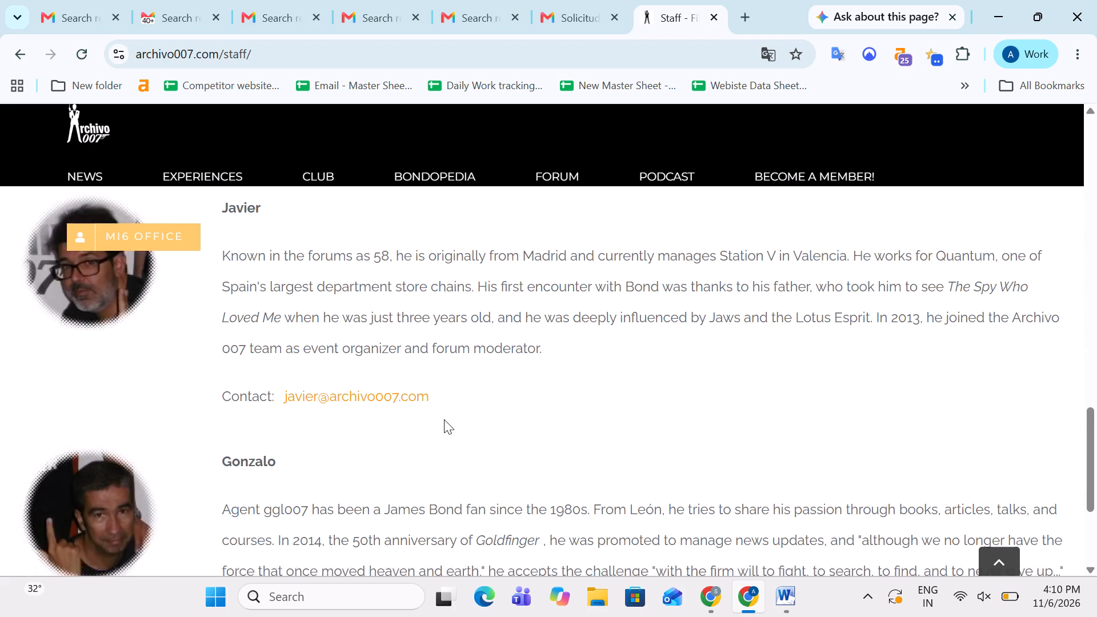
scroll(444, 419, down, 4)
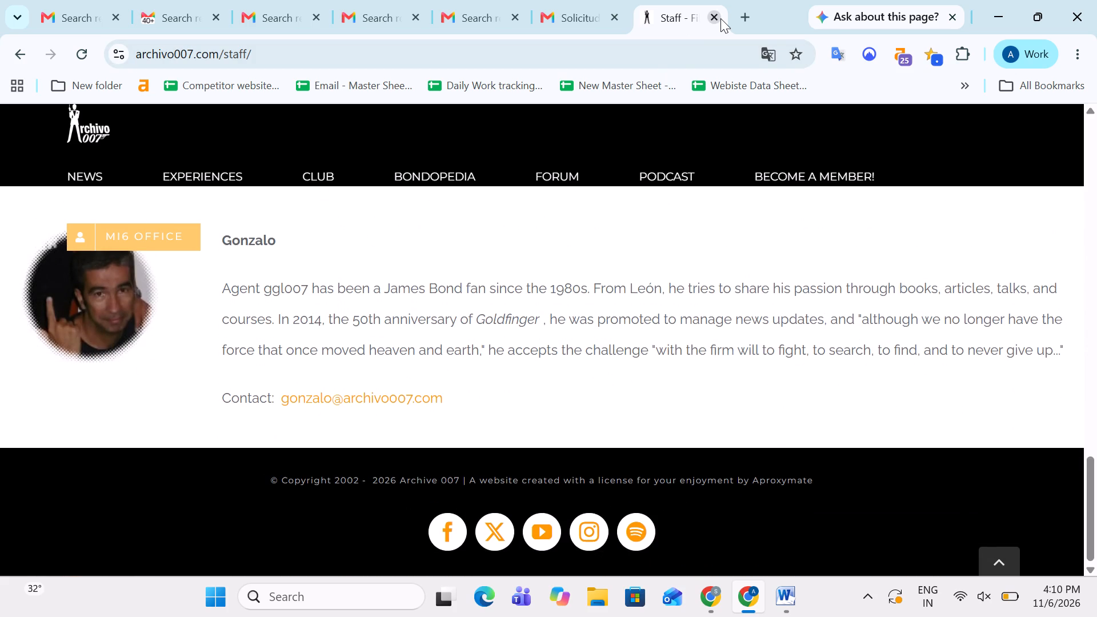
click(720, 18)
Review the archivo007.com outreach email thread, checking the delivery failure notice and the recipients of the sent message.
scroll(591, 367, down, 5)
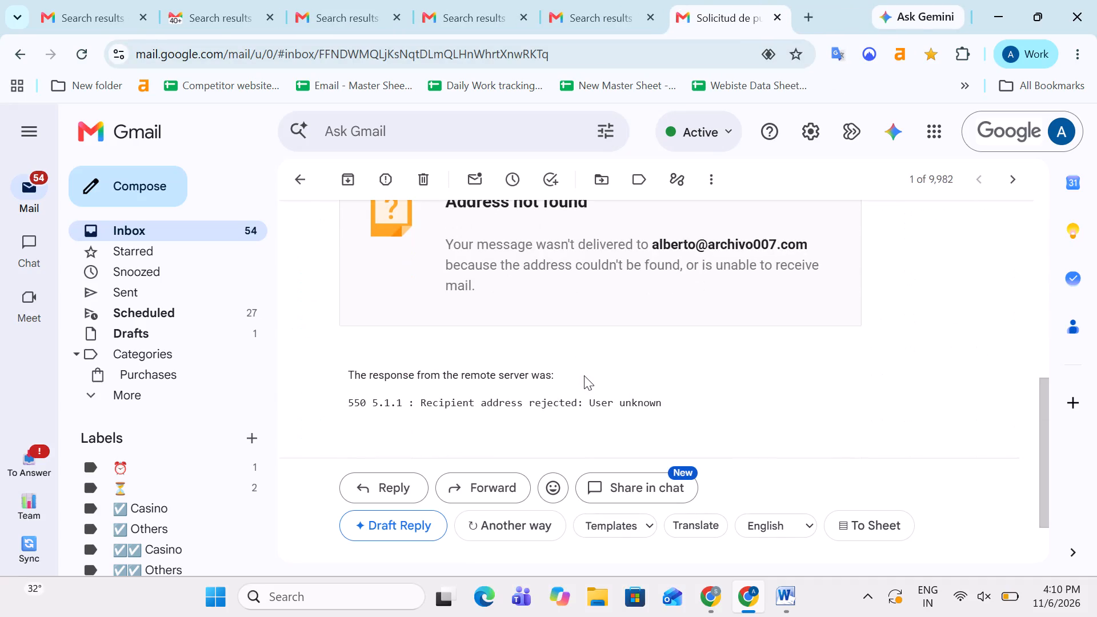
scroll(584, 375, up, 4)
scroll(499, 358, down, 6)
scroll(493, 359, up, 5)
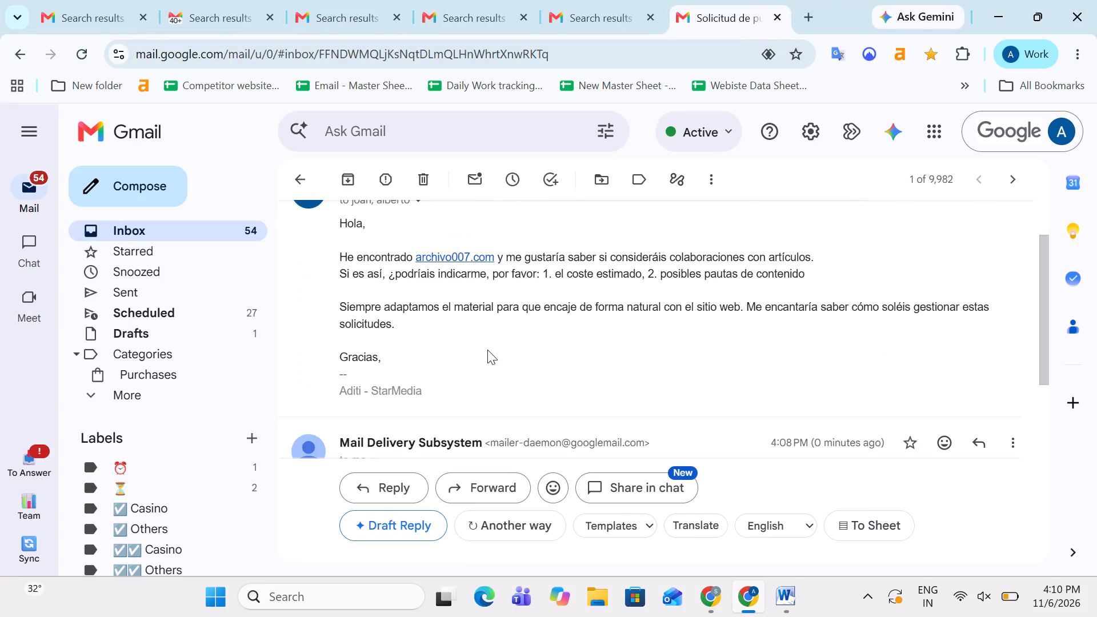
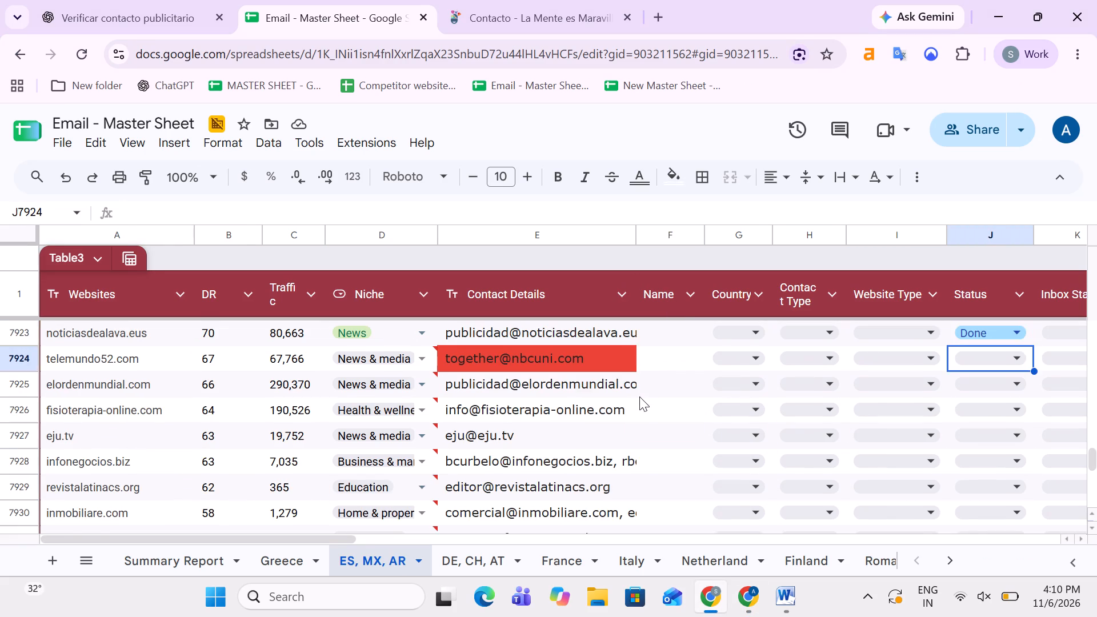
Review the telemundo52.com entry in row 7924 across its columns, from the website name through contact details and status.
key(Right)
key(Right)
key(Right)
key(Left)
key(Left)
key(Left)
key(Left)
key(Left)
key(Left)
key(Left)
key(Left)
key(Left)
key(Left)
key(Left)
key(Left)
key(Left)
key(Left)
key(Left)
key(Left)
key(Left)
key(Left)
key(Left)
key(Left)
key(Right)
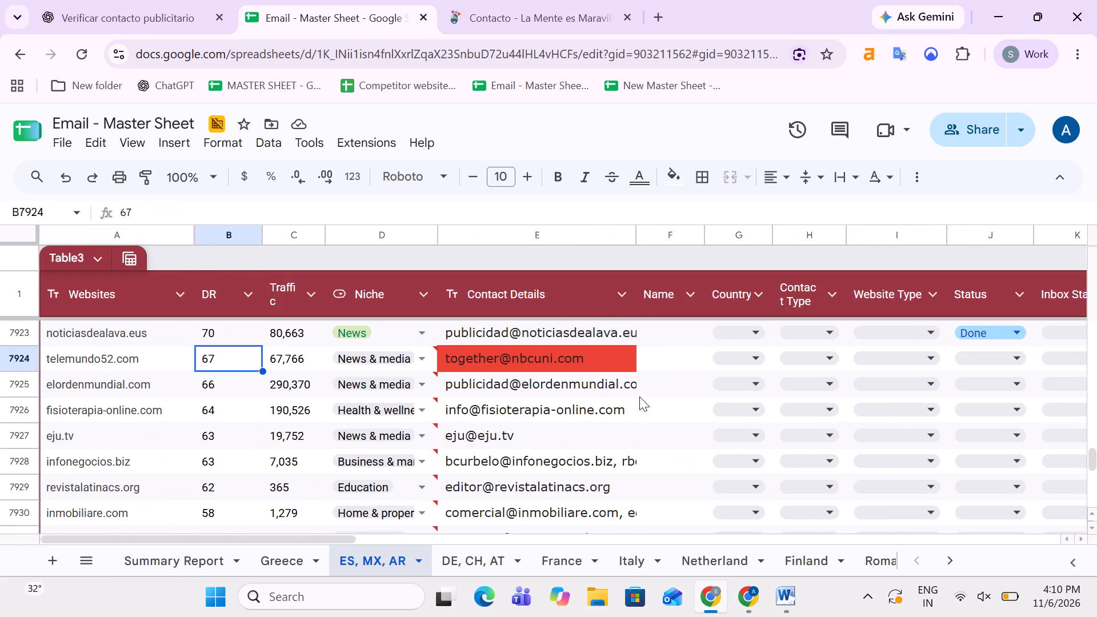
key(Right)
key(Right)
key(Right)
key(Right)
key(Right)
key(Right)
key(Left)
key(Left)
key(Left)
key(Left)
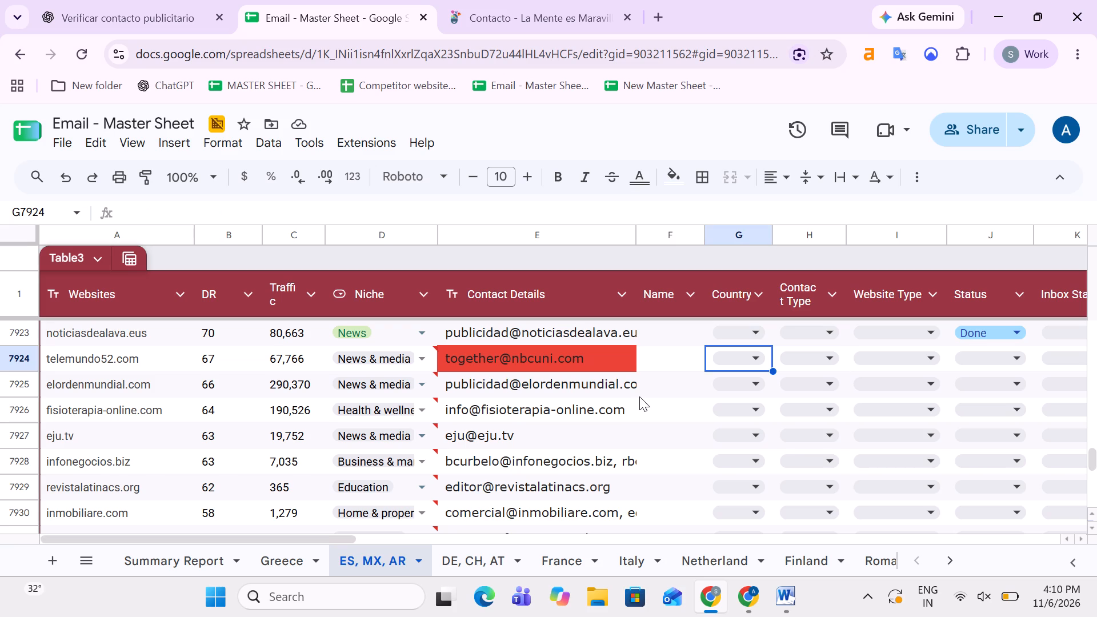
key(Right)
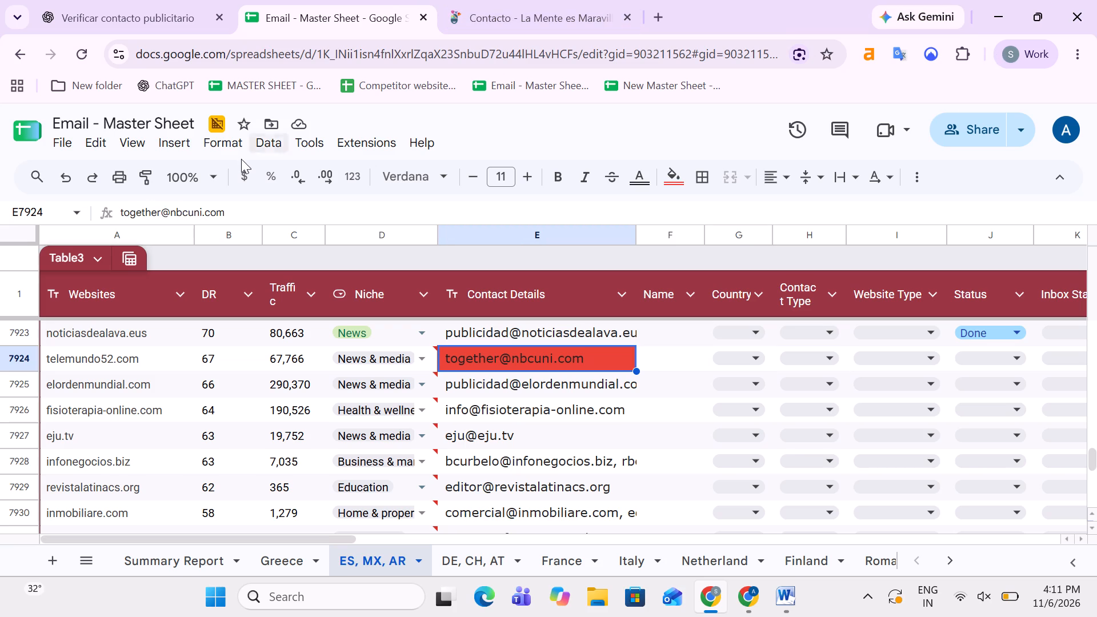
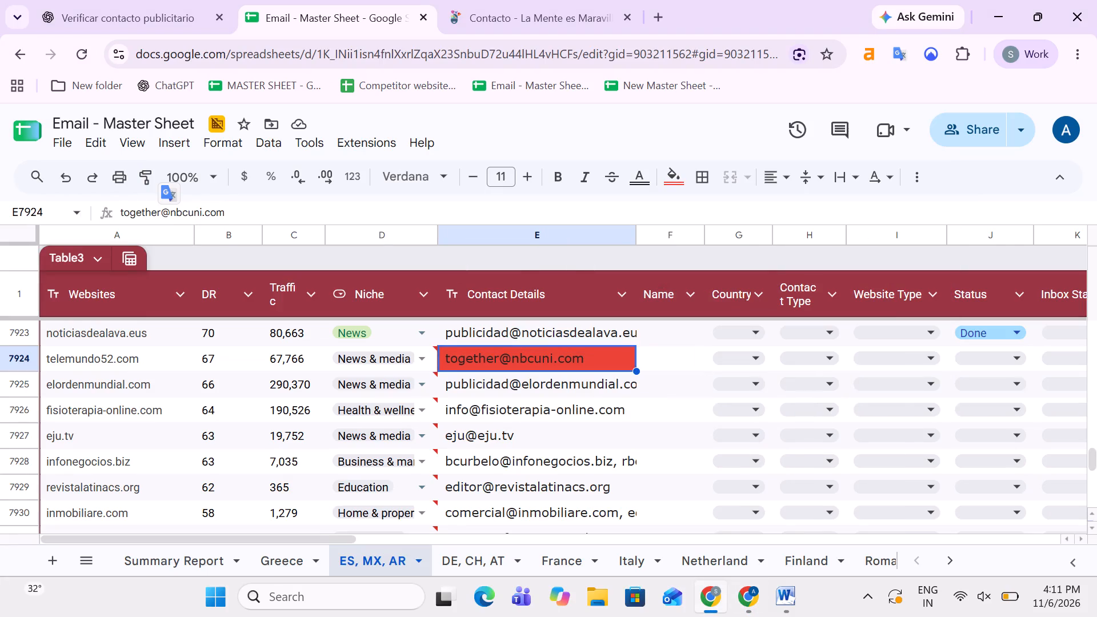
Add two trailing spaces to the contact address of telemundo52.com in row 7924 to clear its red highlight.
key(Return)
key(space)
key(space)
key(Tab)
key(Left)
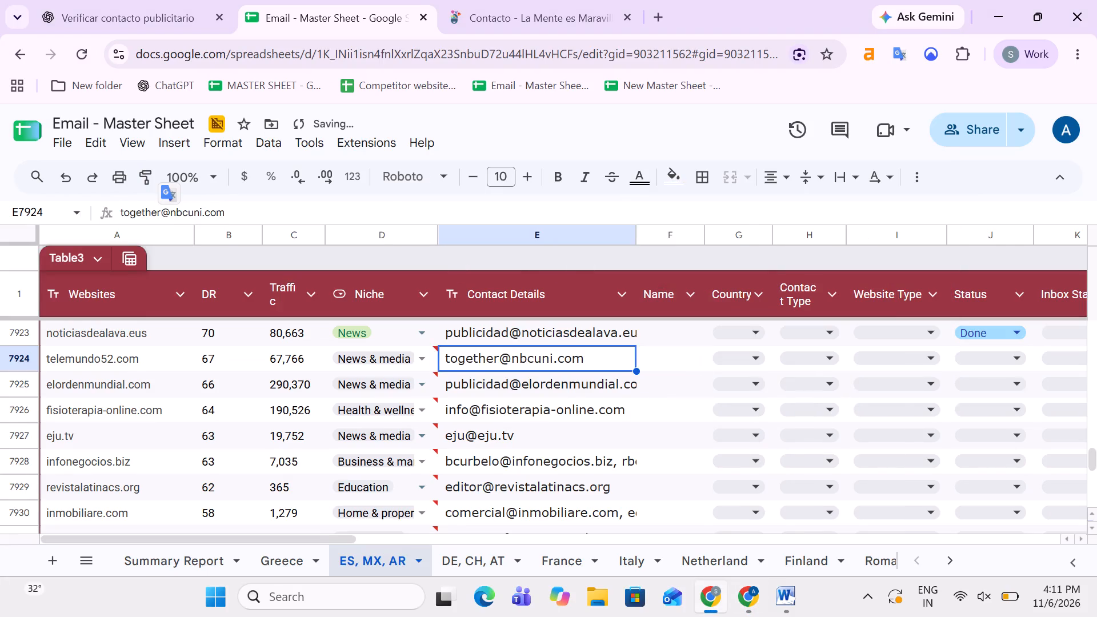
Set the contact type of telemundo52.com in row 7924 to Same Webmaster.
key(Right)
key(Right)
key(Right)
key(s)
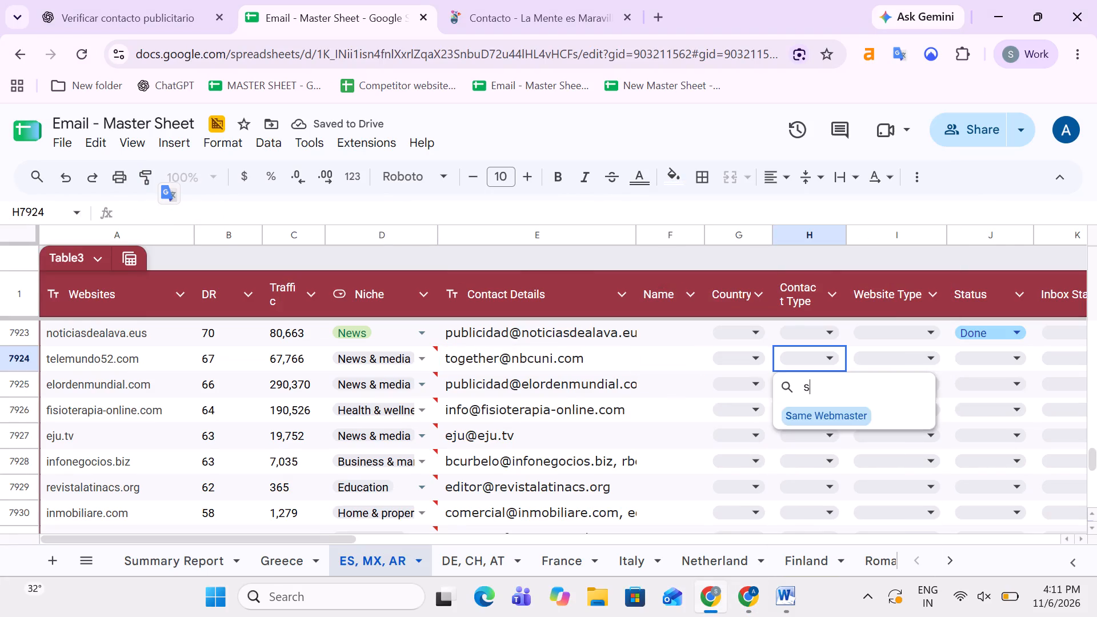
key(Down)
key(Return)
Replace the invalid niche of telemundo52.com in row 7924 with News.
key(Up)
key(Left)
key(Left)
key(Left)
key(Left)
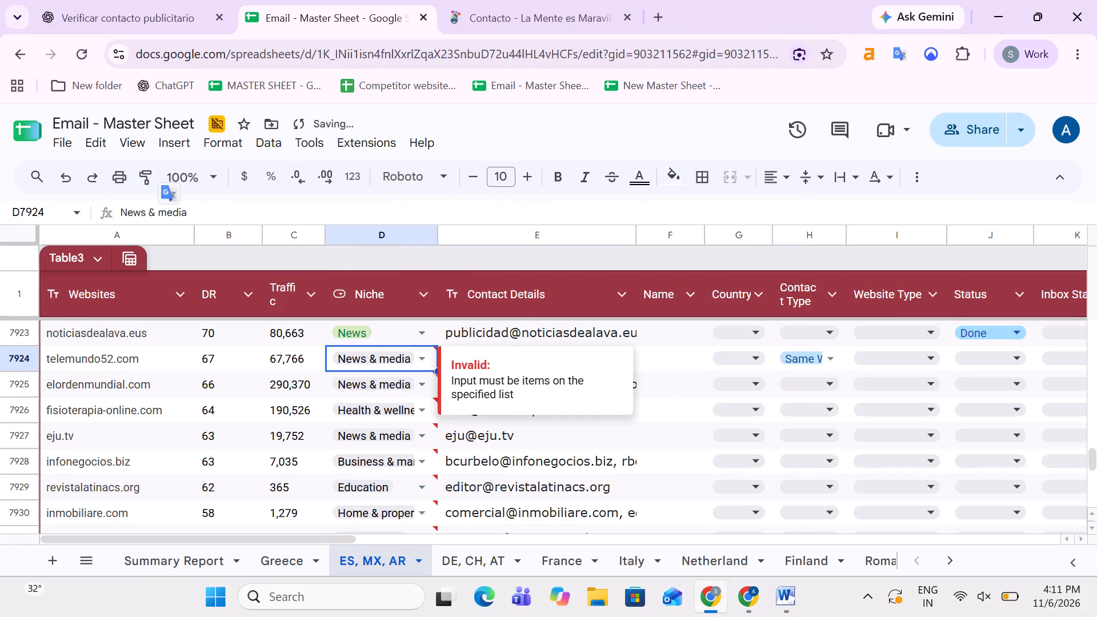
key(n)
key(Down)
key(Return)
key(Up)
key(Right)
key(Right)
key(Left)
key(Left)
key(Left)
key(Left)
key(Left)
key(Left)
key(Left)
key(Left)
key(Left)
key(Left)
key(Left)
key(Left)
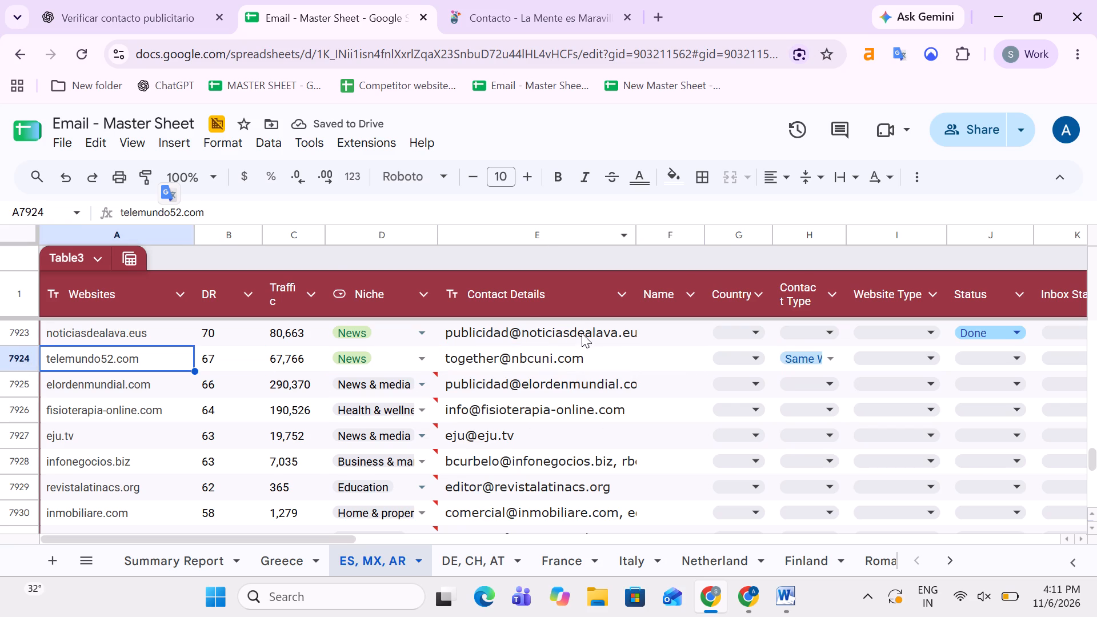
Close the lamenteesmaravillosa.com contact page and switch to the Gmail search results.
click(434, 0)
click(555, 14)
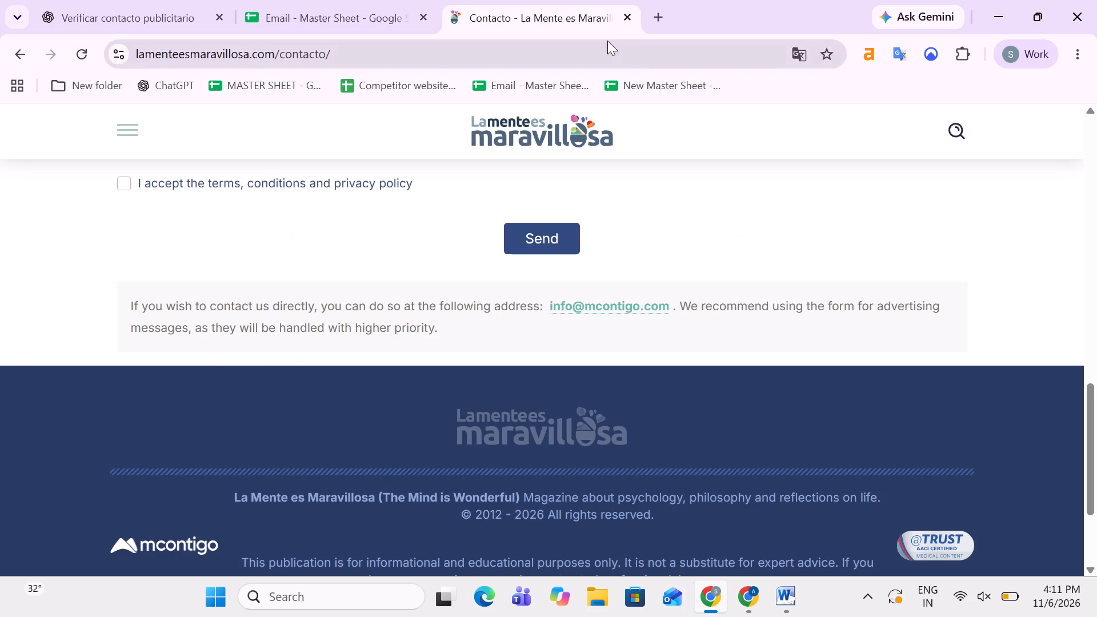
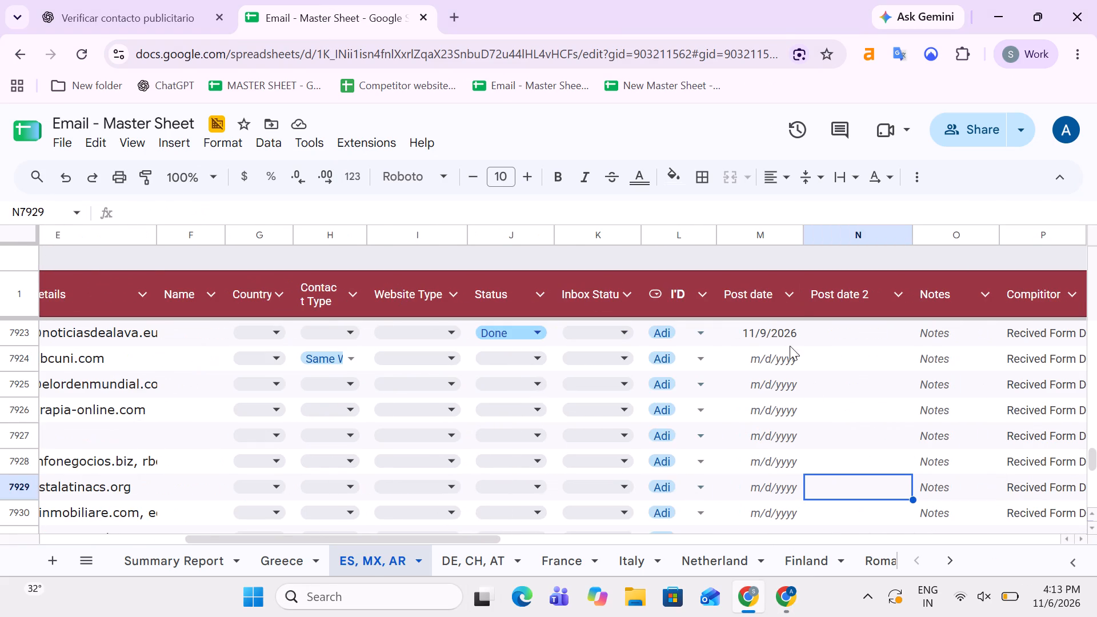
Filter the First Follow - Up date column to show only the rows dated 11/5/2026.
click(792, 295)
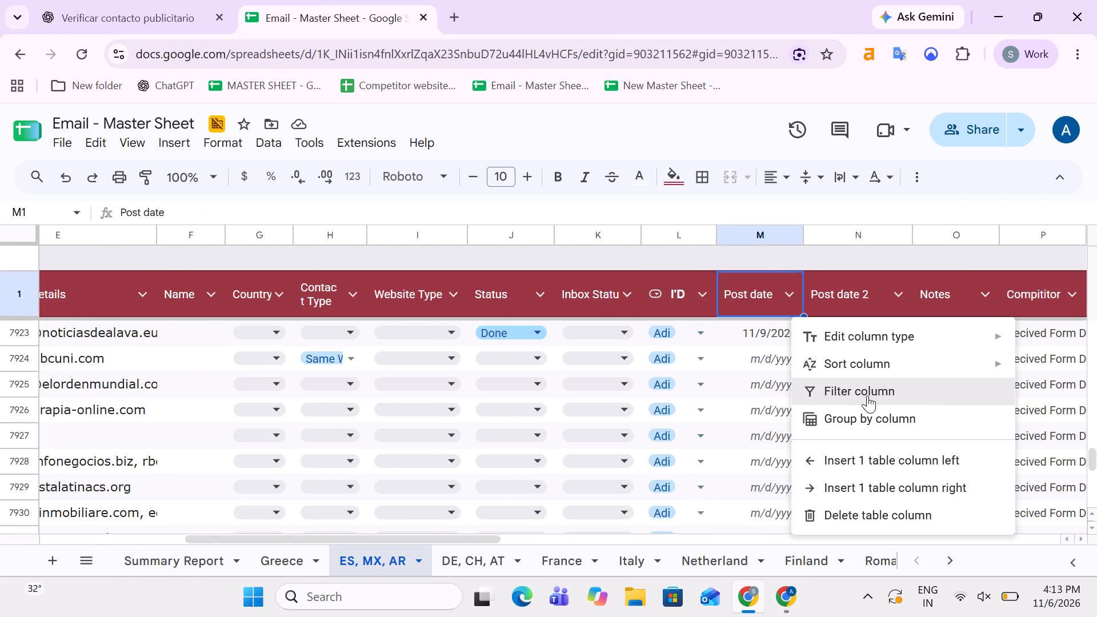
click(767, 384)
key(Right)
key(Right)
key(Right)
key(Right)
key(Right)
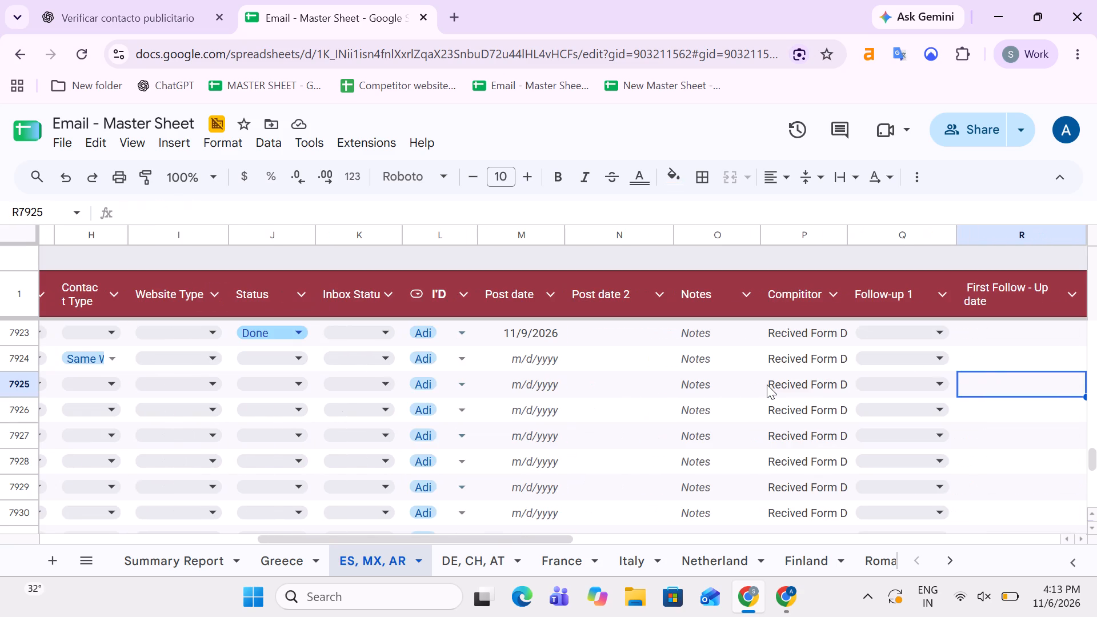
click(1068, 293)
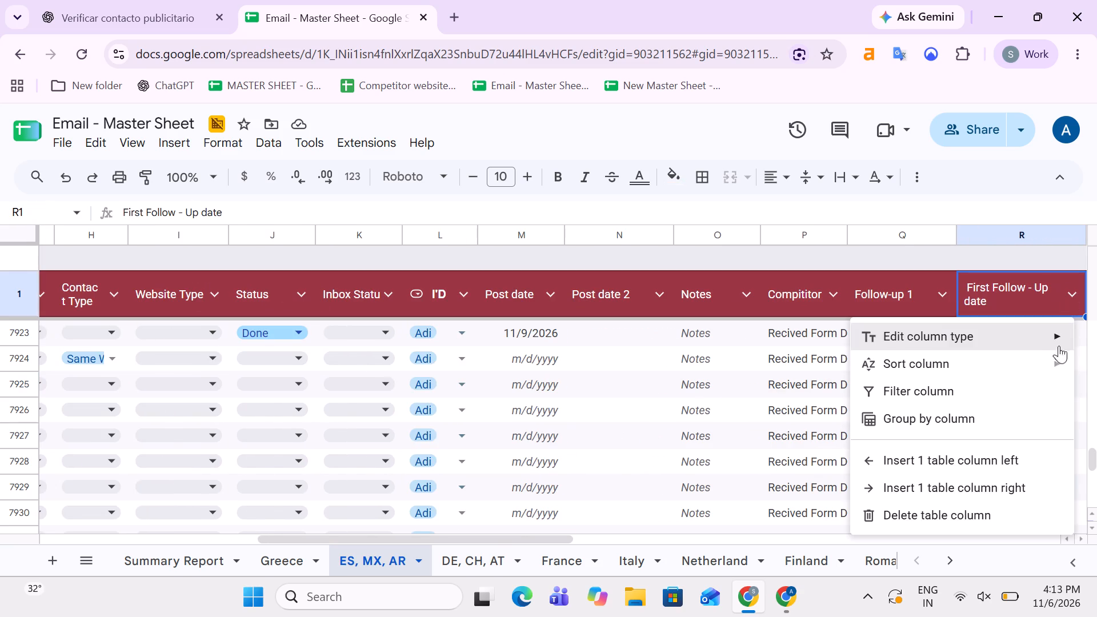
click(961, 403)
scroll(908, 442, down, 2)
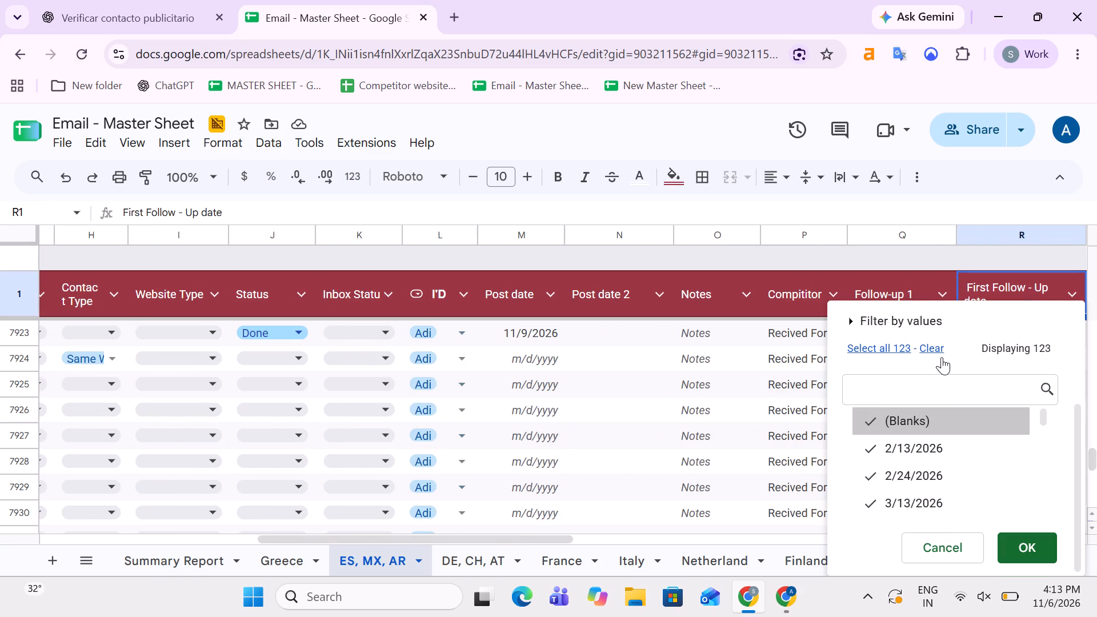
click(939, 351)
scroll(941, 480, down, 6)
drag(1043, 430, 1051, 516)
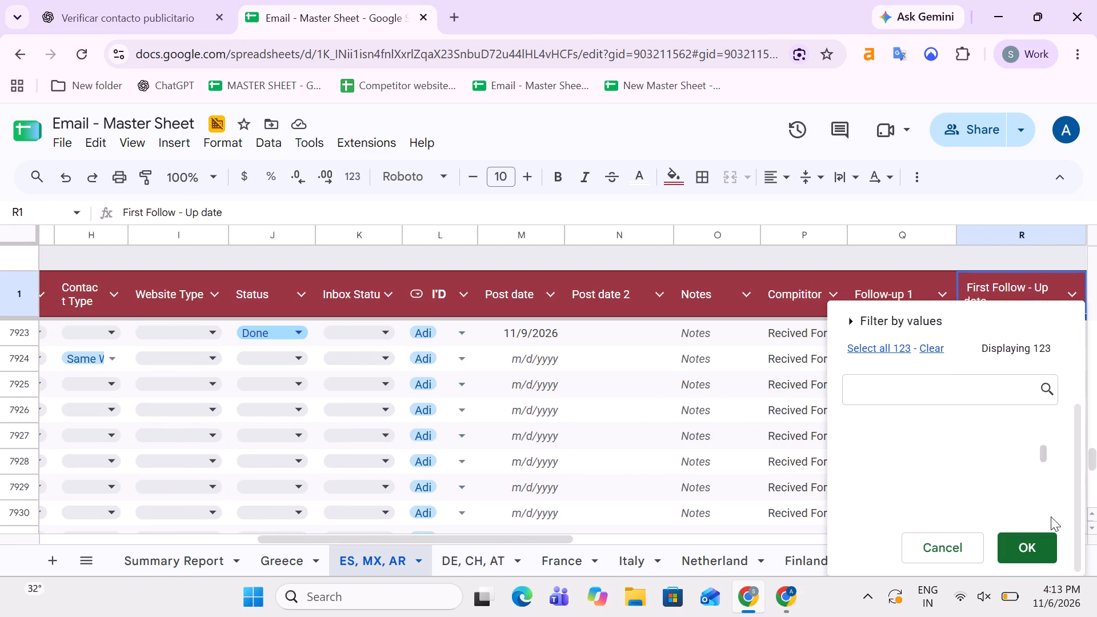
drag(1051, 516, 1039, 542)
click(944, 487)
click(936, 479)
click(932, 510)
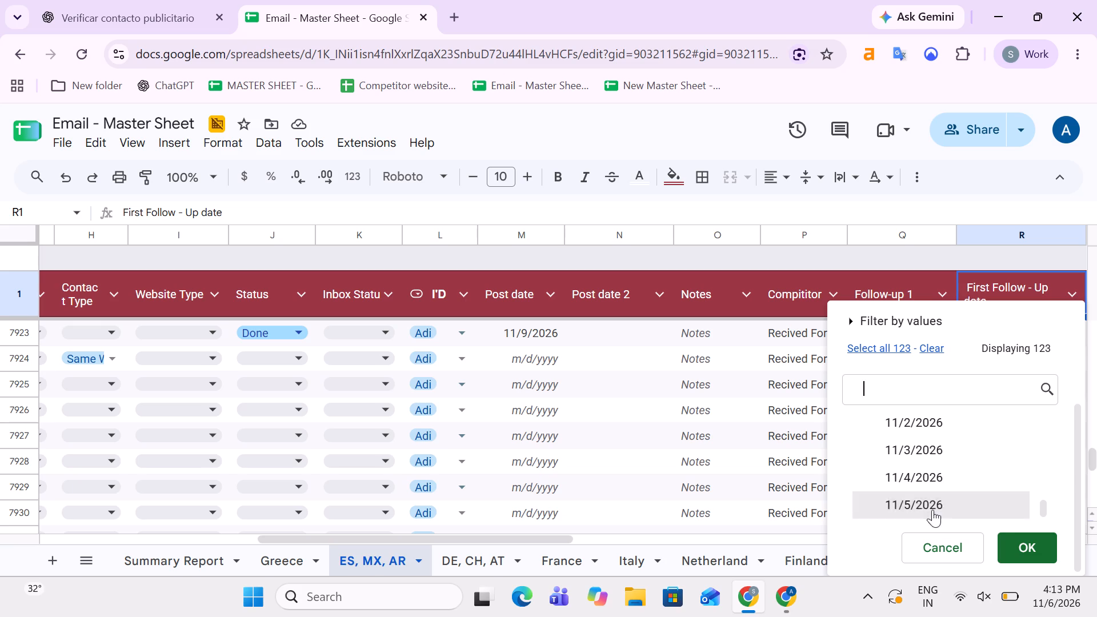
click(1029, 546)
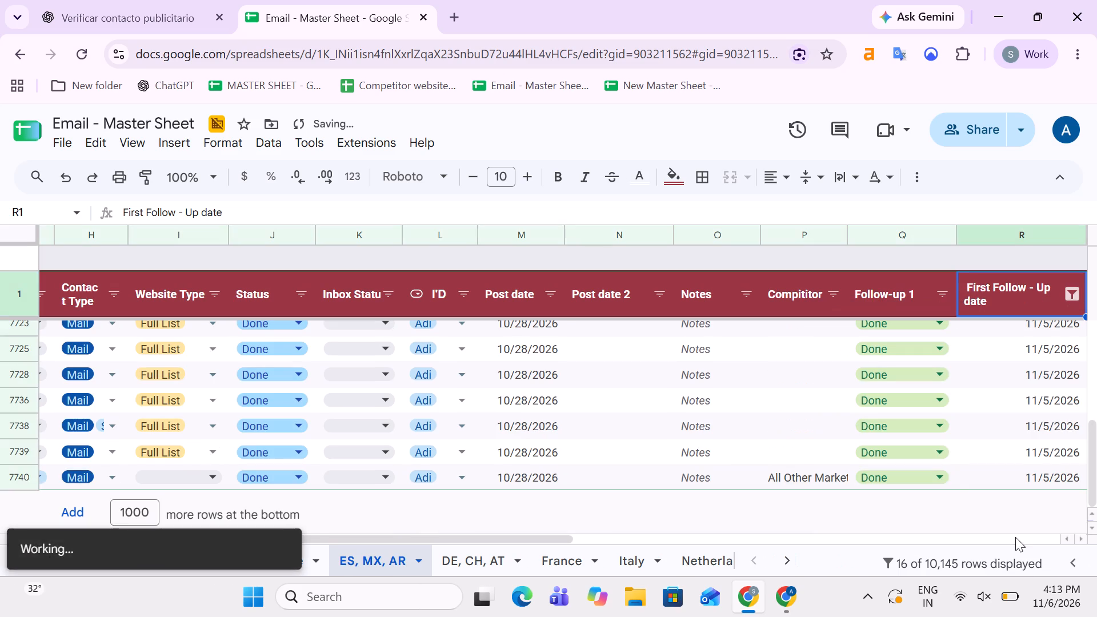
Remove the active First Follow-Up date filter from the ES, MX, AR table.
scroll(950, 471, down, 4)
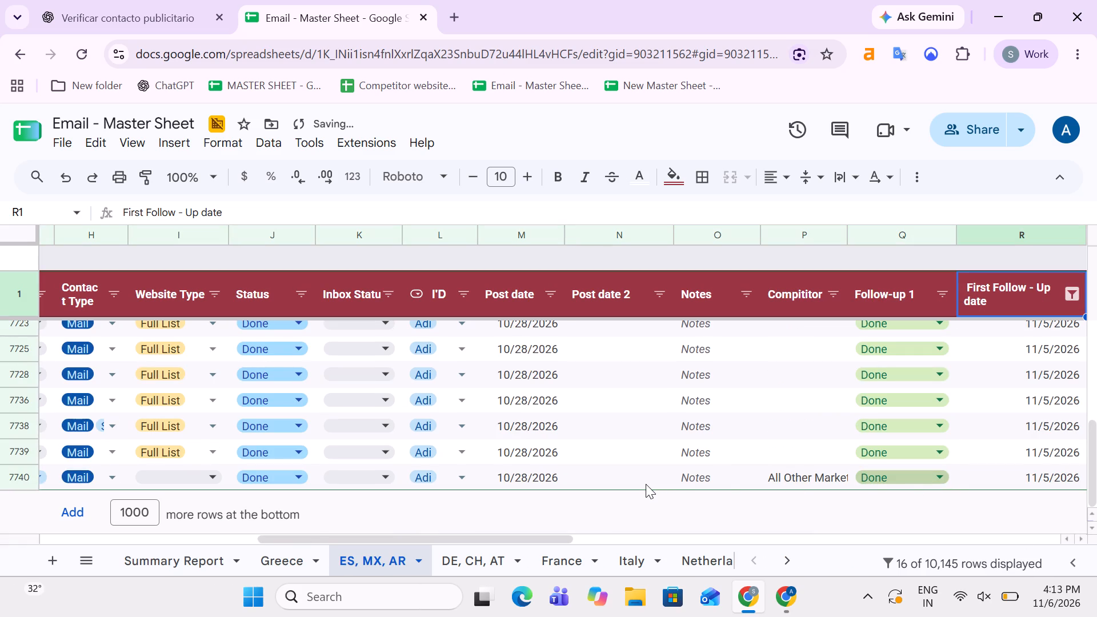
click(646, 484)
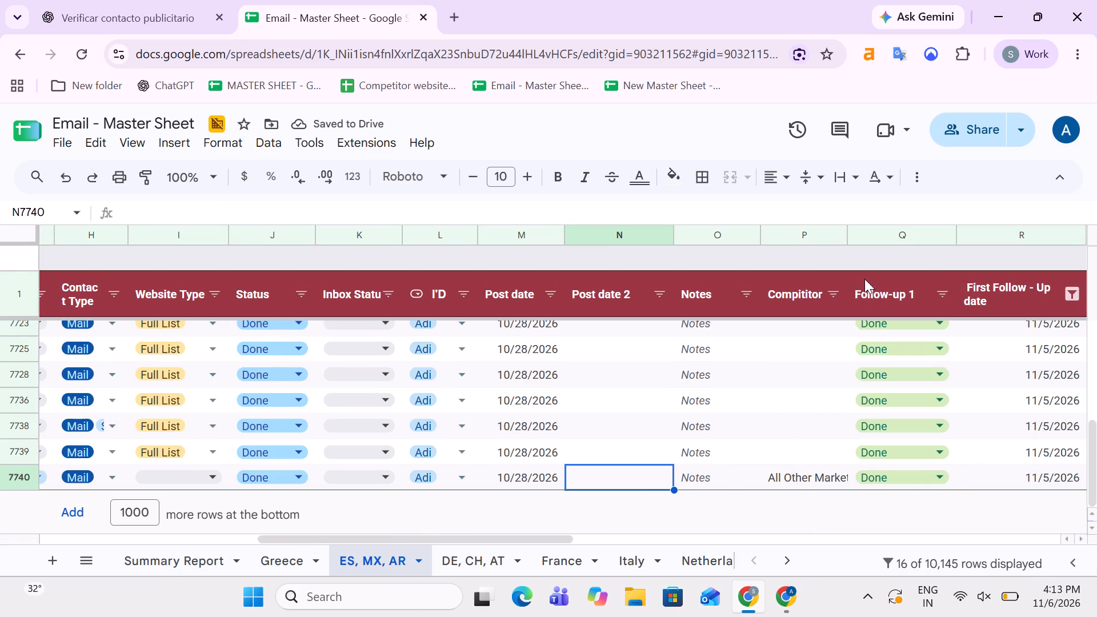
click(914, 188)
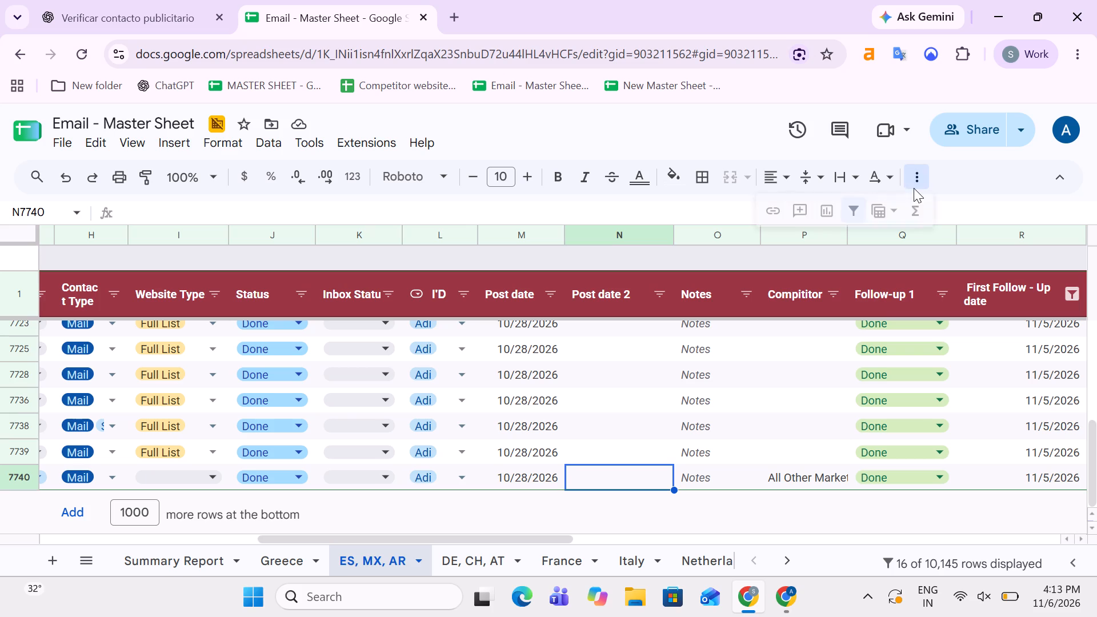
click(854, 216)
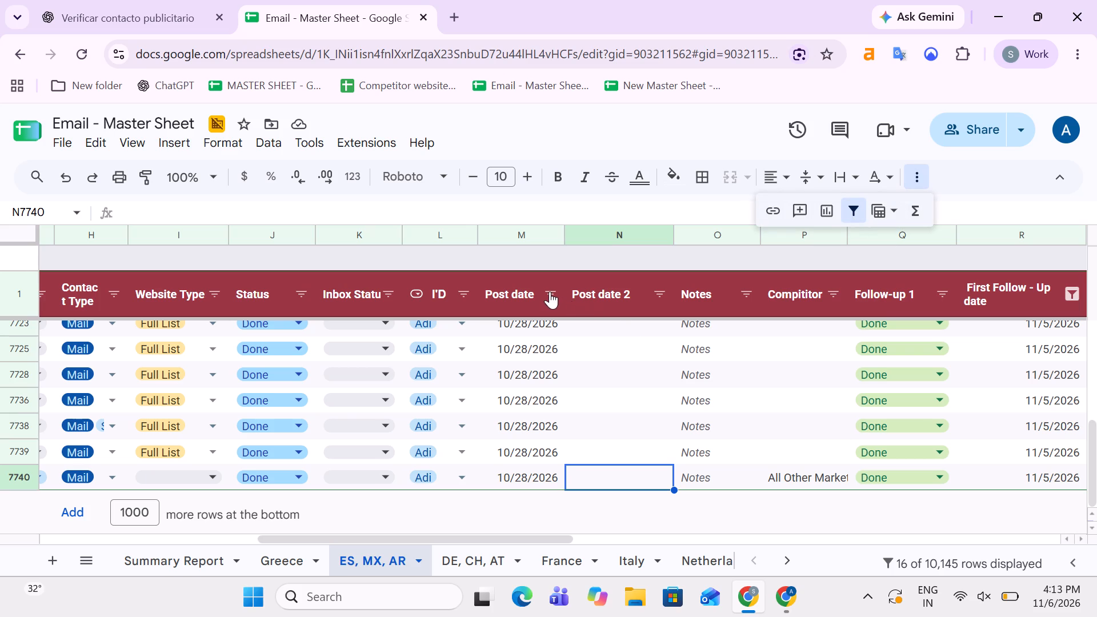
Filter the Post date column to show only the rows dated 10/29/2026.
click(550, 291)
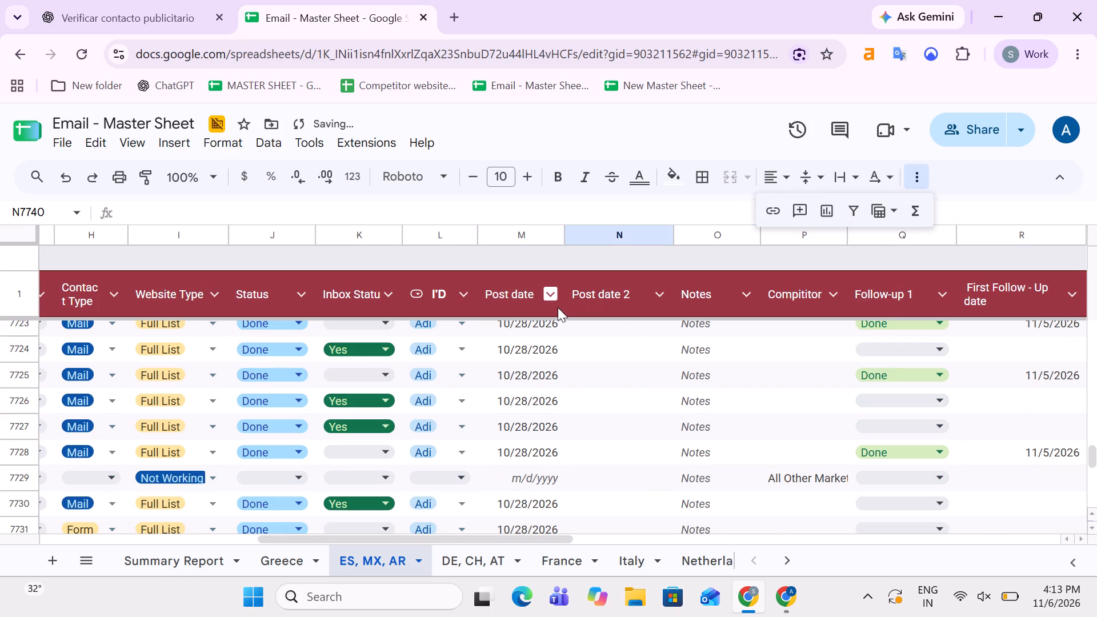
click(589, 385)
scroll(458, 478, down, 1)
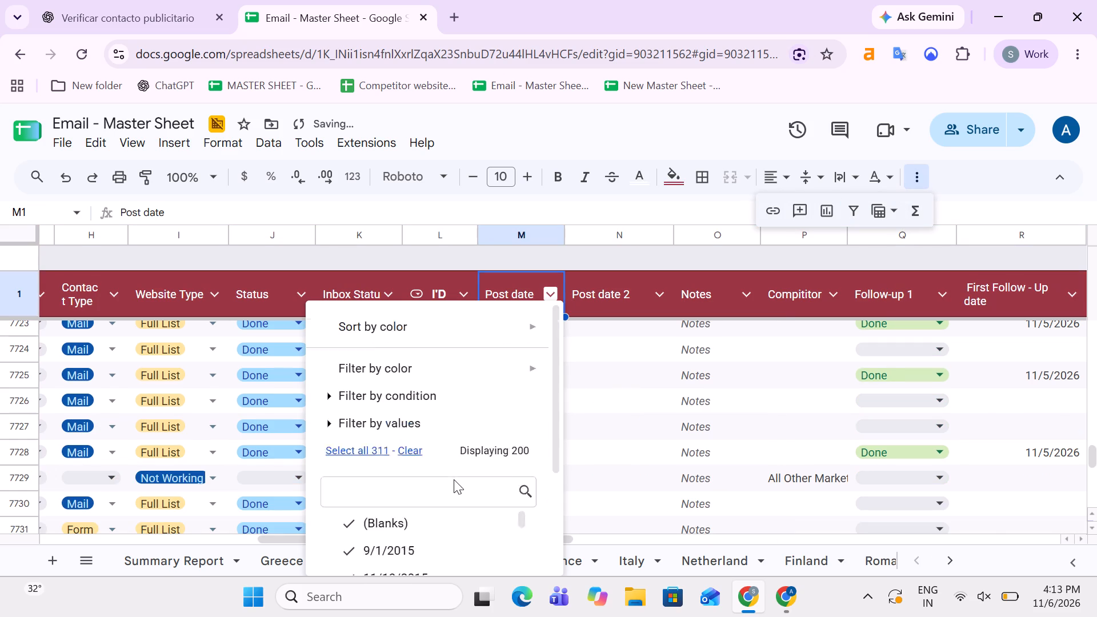
click(390, 423)
click(414, 418)
click(411, 463)
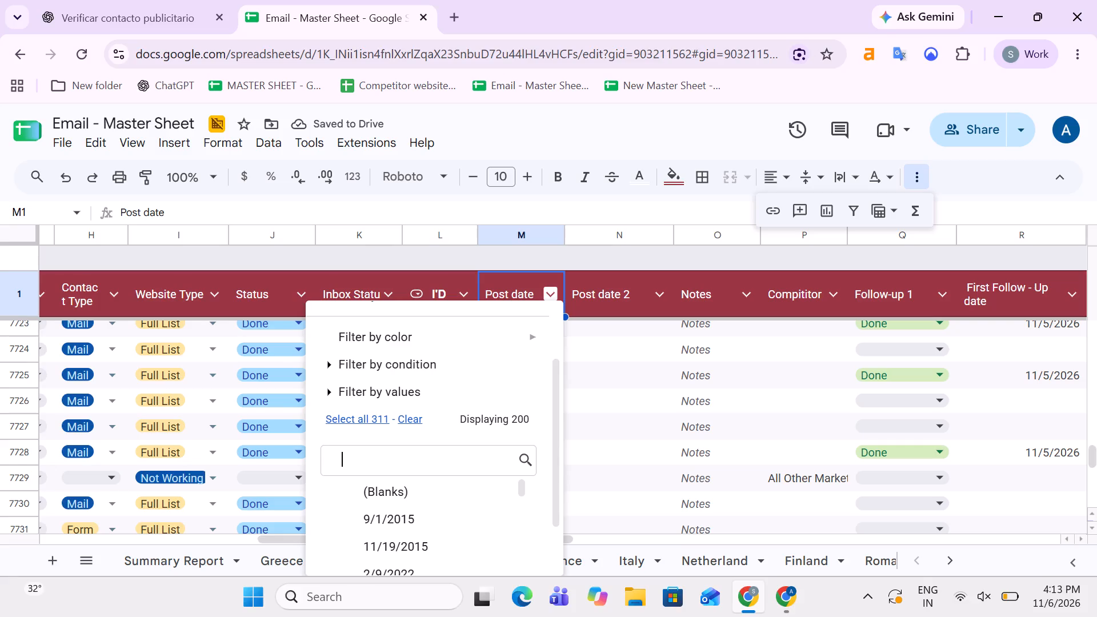
text(10/29)
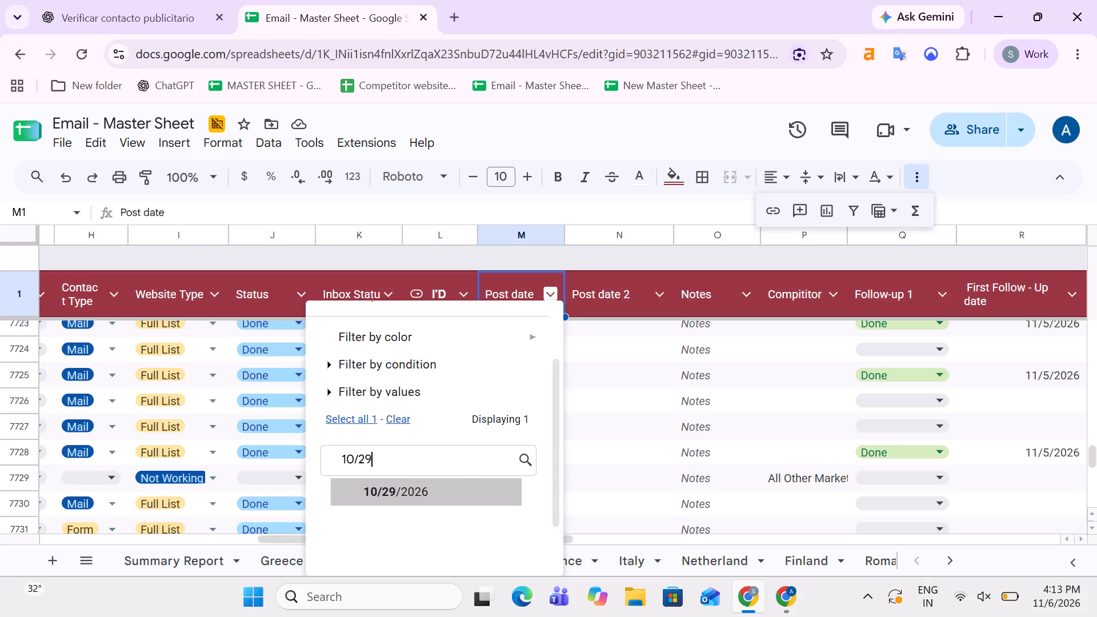
click(402, 494)
scroll(475, 497, down, 6)
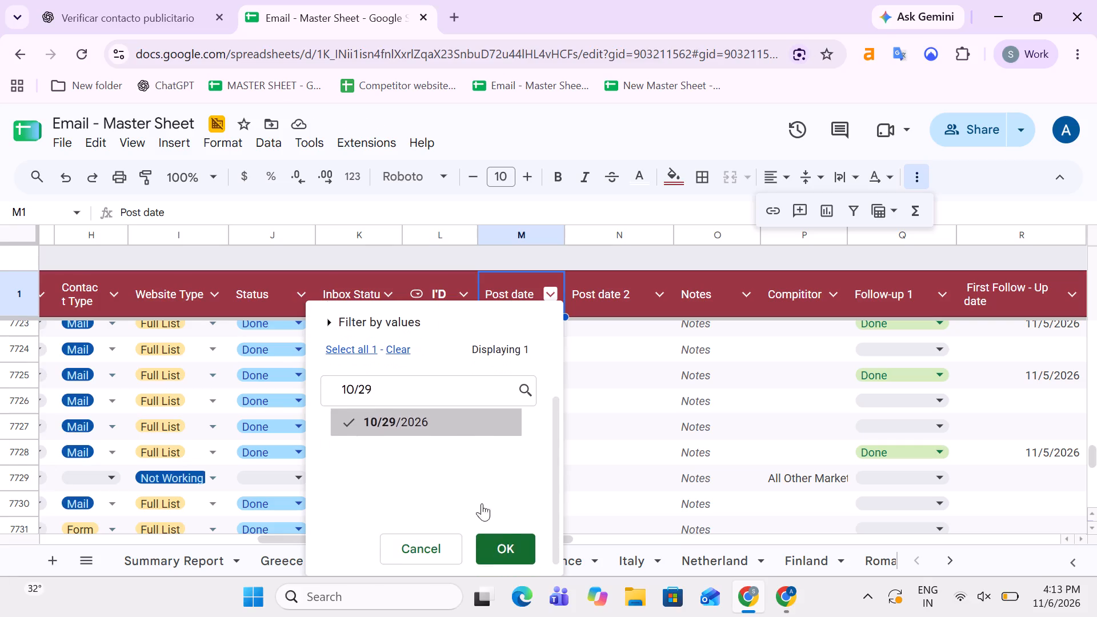
click(495, 550)
Go to the first filtered row's Websites cell and check the extent of the filtered website list below it.
key(Up)
key(Down)
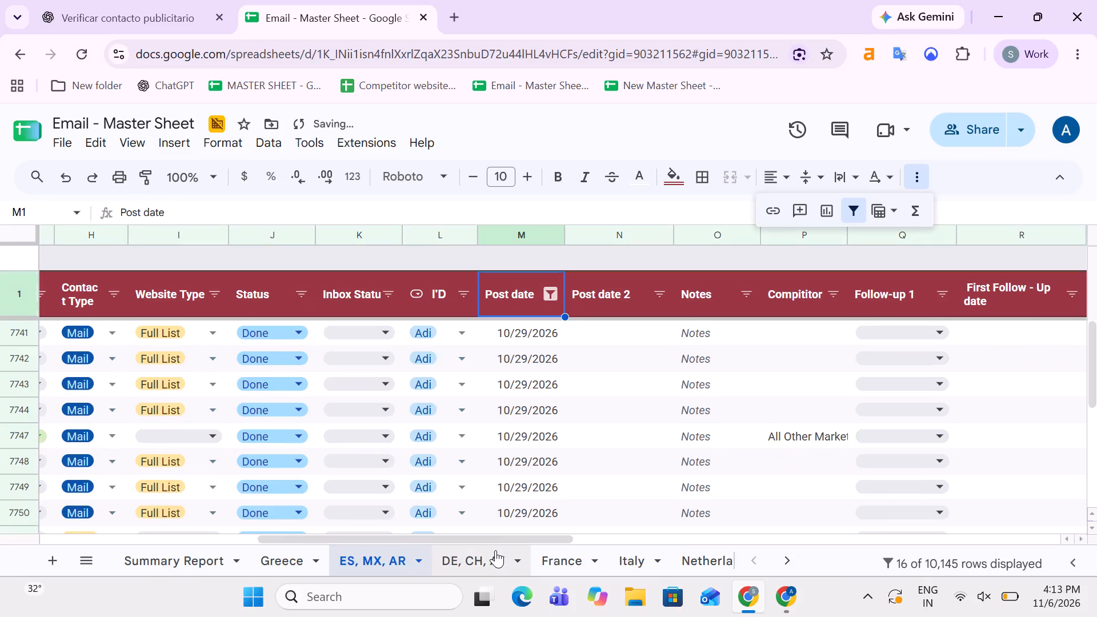
key(Up)
key(Down)
key(Left)
key(Left)
key(Left)
key(Left)
key(Left)
key(Left)
key(Left)
key(Left)
key(Left)
key(Left)
key(Left)
key(Left)
key(Left)
key(Left)
key(Left)
key(Left)
key(Left)
key(Left)
key(Left)
key(Left)
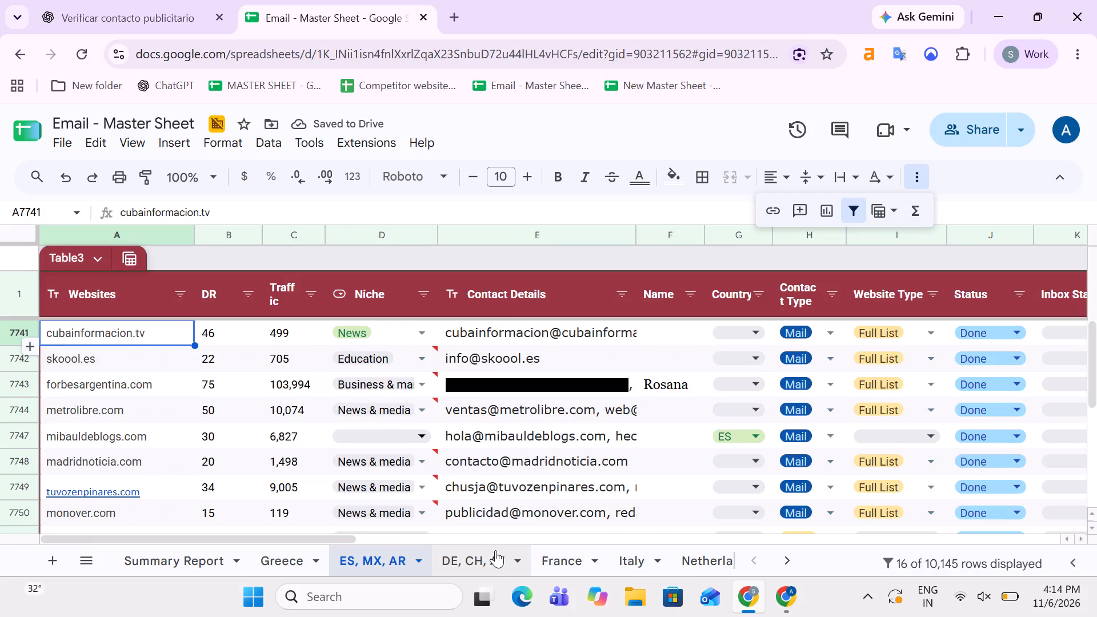
key(ctrl+shift+Down)
key(Up)
key(Down)
key(Up)
key(Down)
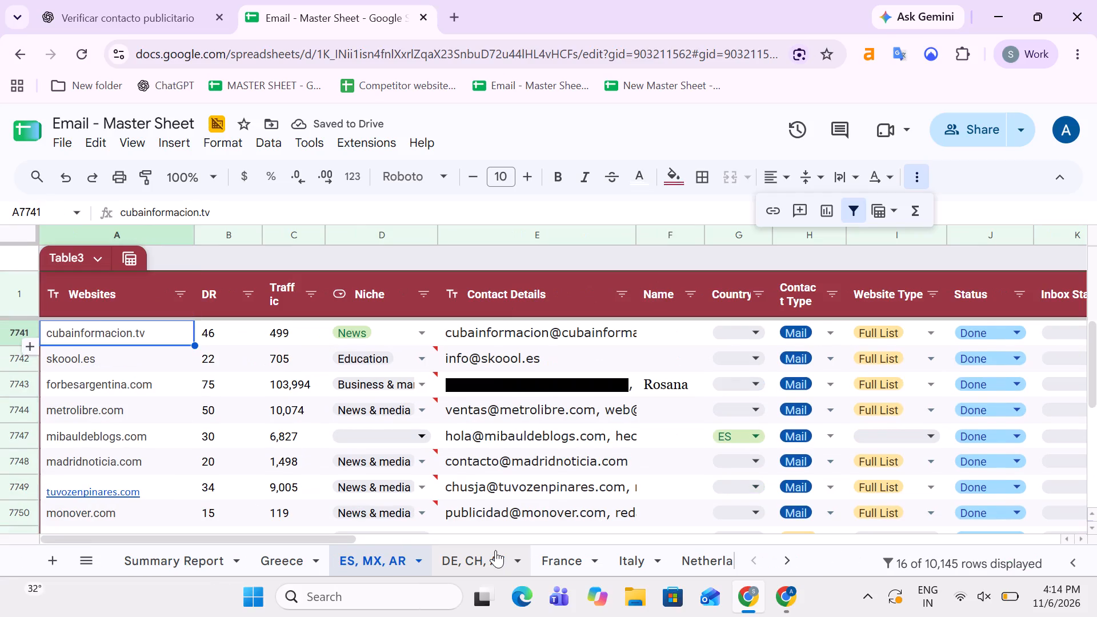
key(ctrl+shift+Down)
key(Up)
key(Down)
Look through the Contact Details column of the filtered 10/29/2026 rows, from row 7741 down to row 7762.
key(Right)
key(Right)
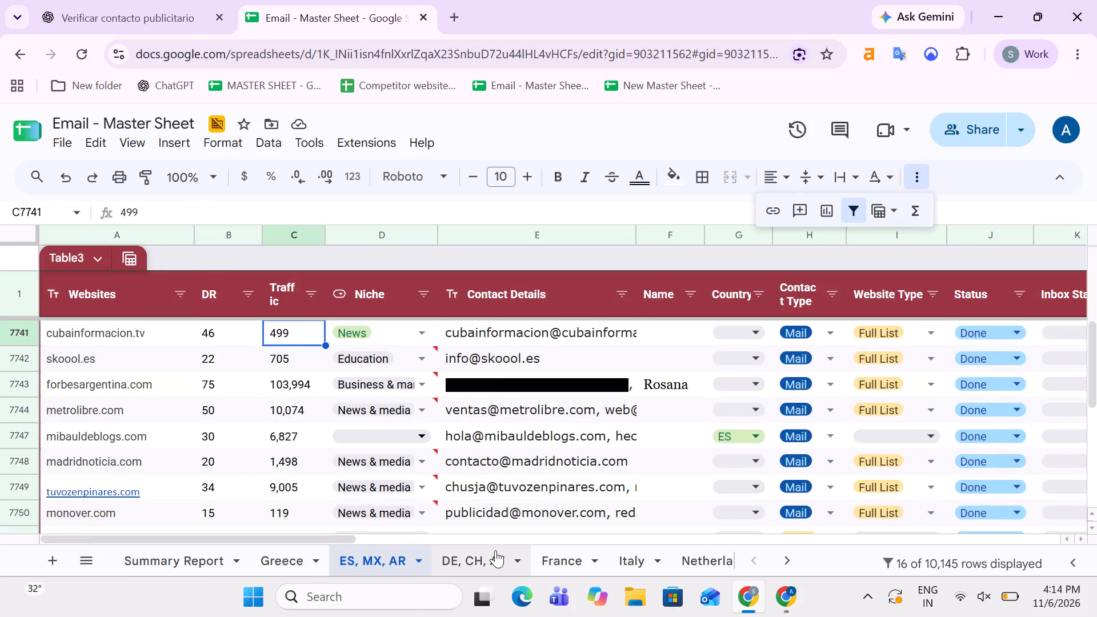
key(Right)
key(Right)
key(Up)
key(Up)
key(Up)
key(Down)
key(Down)
key(Down)
key(Down)
key(Down)
key(Down)
key(Down)
key(Down)
key(Down)
key(Down)
key(Down)
key(Down)
key(Down)
key(Down)
key(Down)
key(Down)
key(Down)
key(Down)
key(Down)
key(Down)
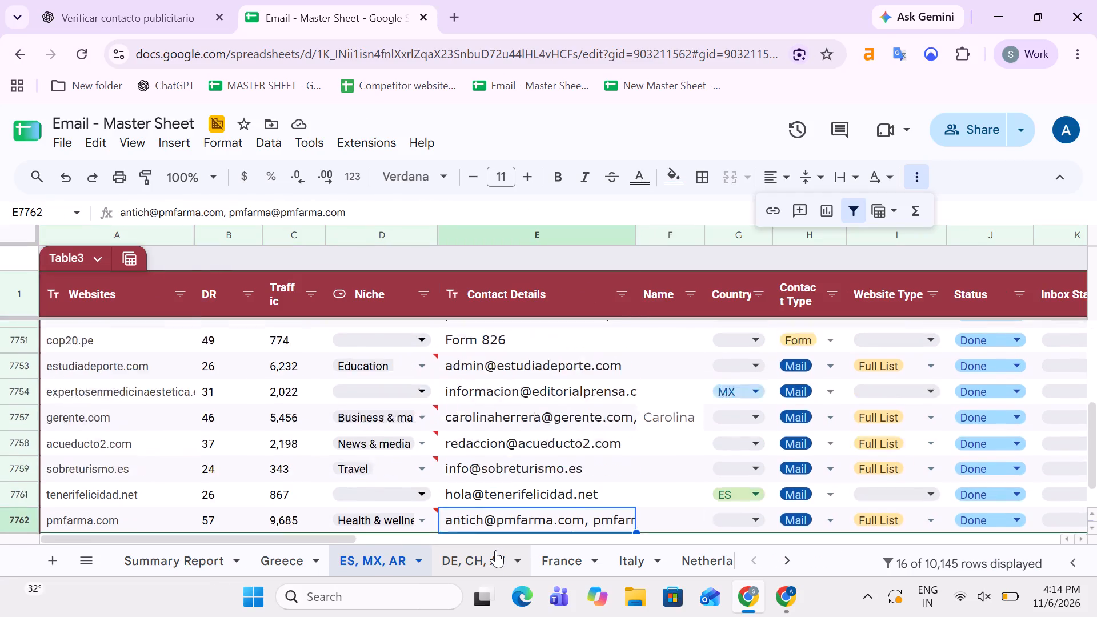
key(Up)
key(Up)
key(Up)
key(Up)
key(Up)
key(Up)
key(Up)
key(Up)
key(Up)
key(Up)
key(Down)
key(Down)
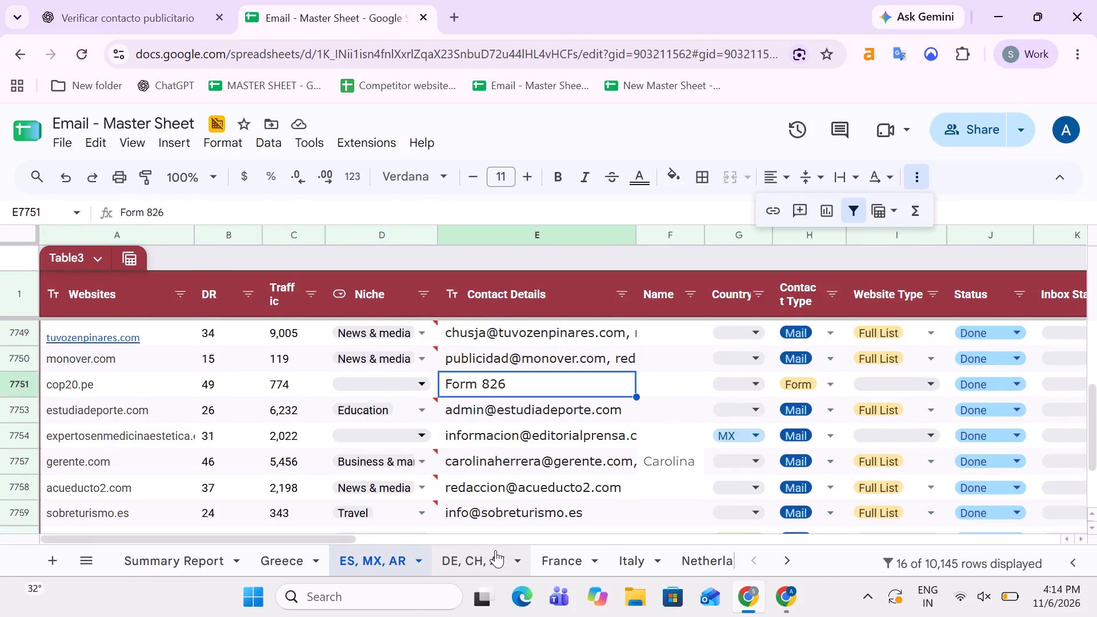
Filter the Contact Type column to show only the Mail rows, excluding Form.
key(Right)
key(Right)
key(Right)
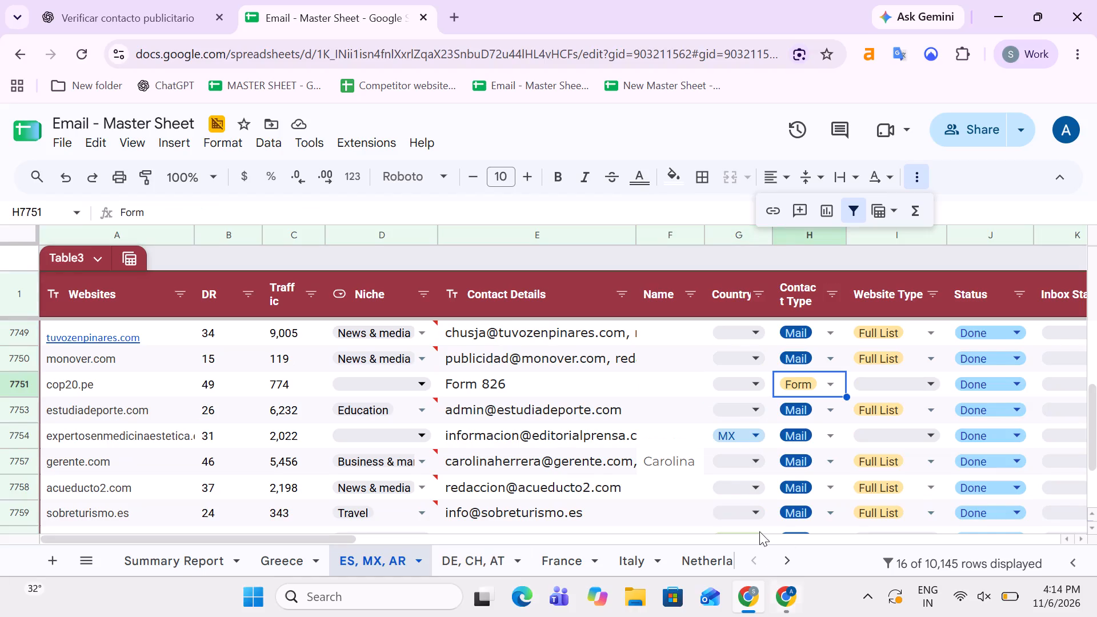
click(829, 286)
scroll(771, 370, down, 3)
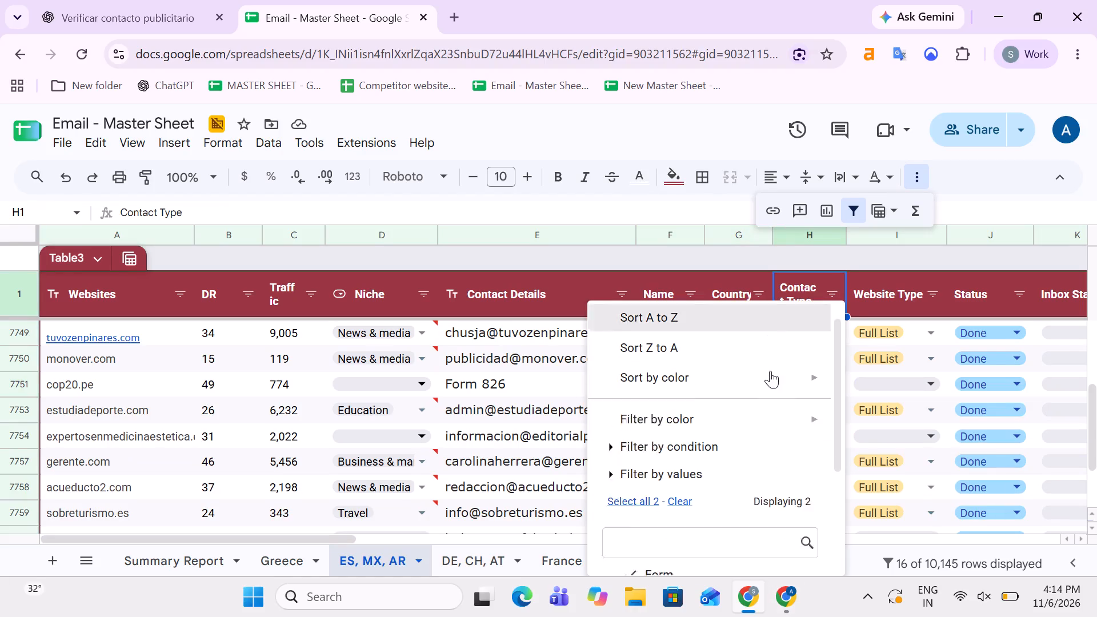
click(687, 427)
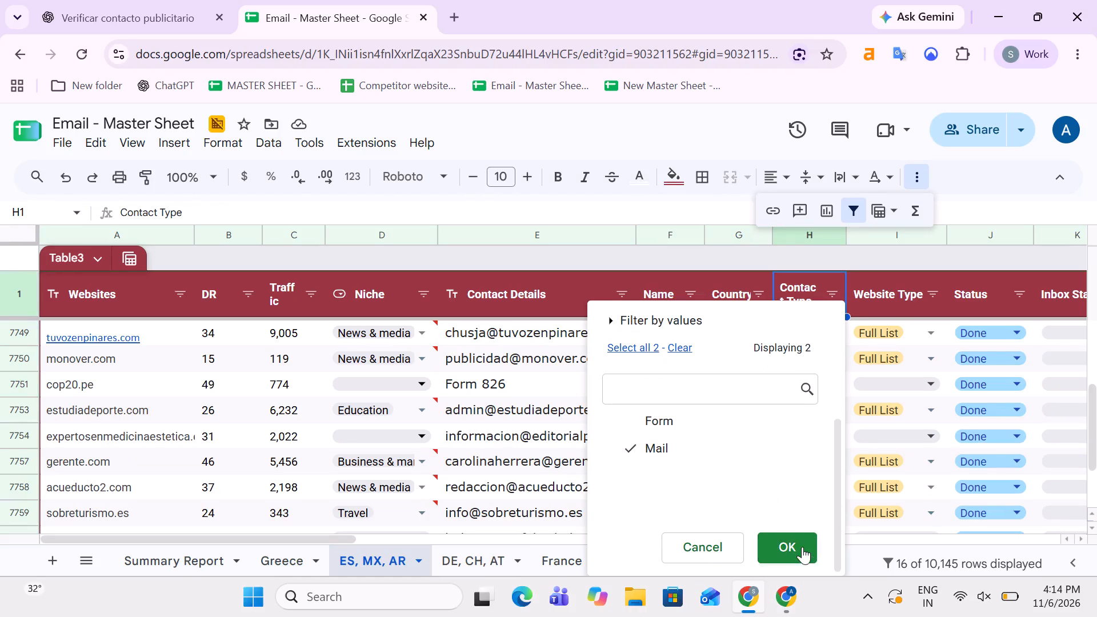
click(804, 552)
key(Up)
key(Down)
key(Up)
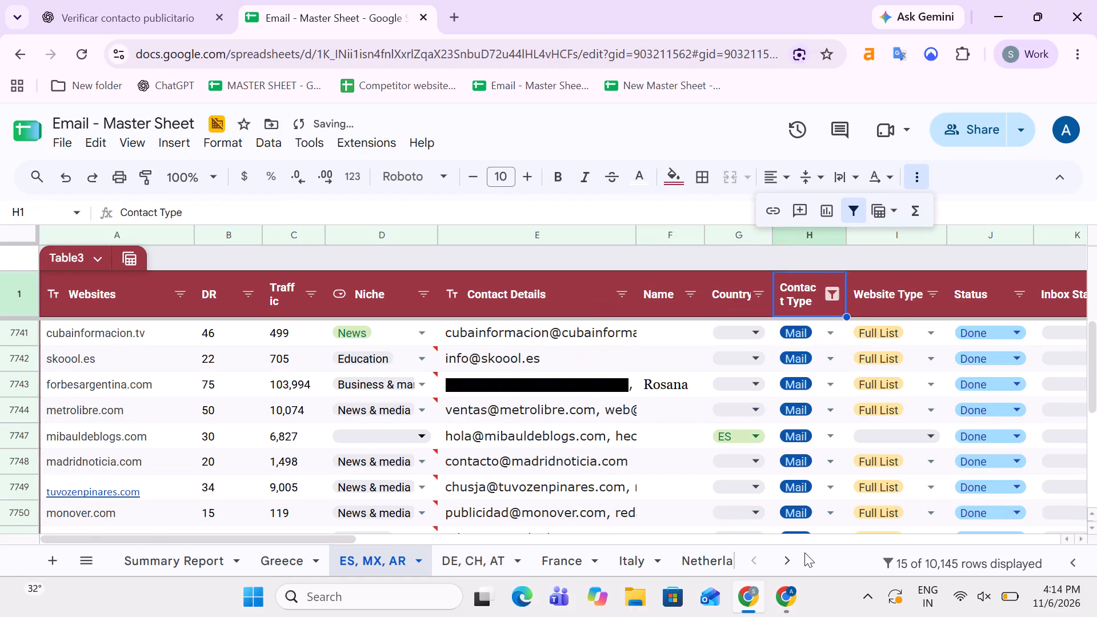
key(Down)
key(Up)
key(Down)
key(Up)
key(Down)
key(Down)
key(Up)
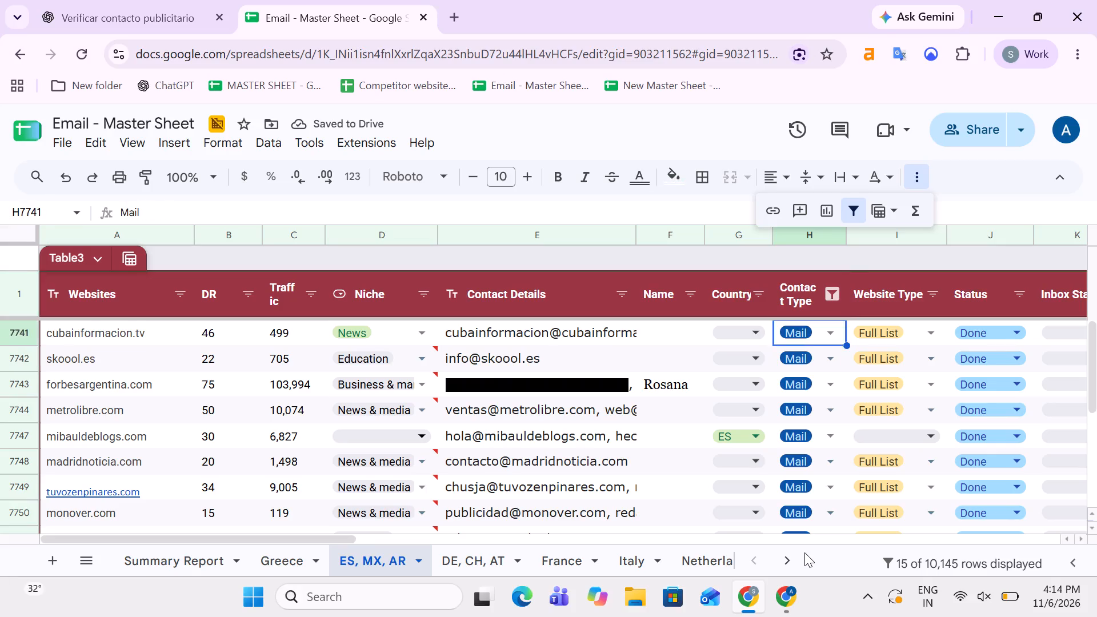
Look across the filtered rows to the post date columns and check which values the Inbox Status filter offers.
key(Down)
key(Right)
key(Right)
key(Right)
key(Right)
key(Right)
key(Right)
key(Right)
key(Left)
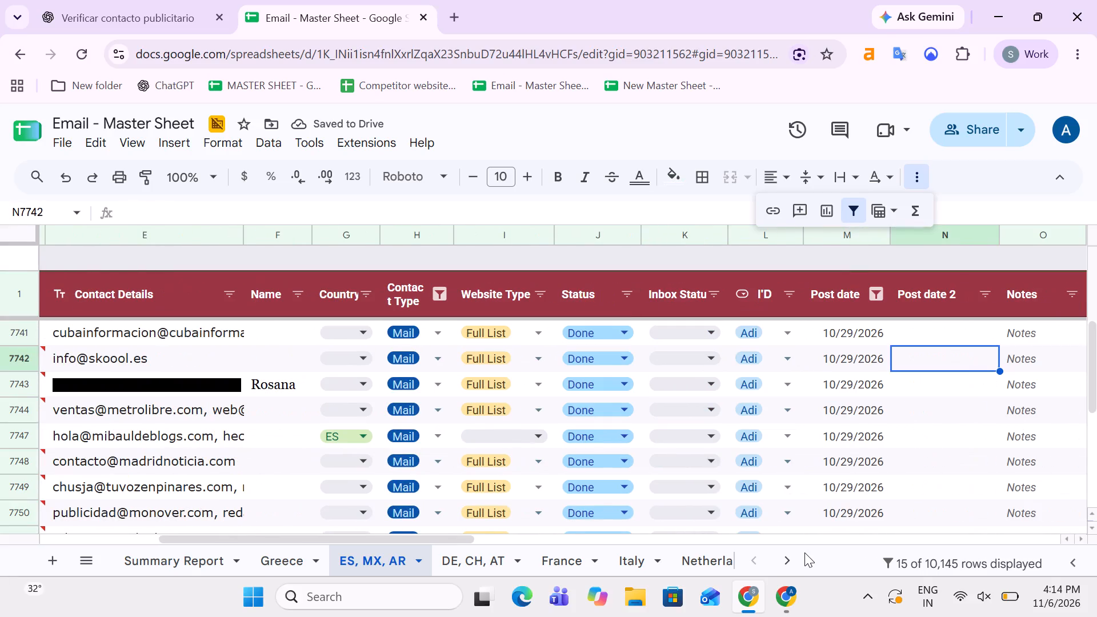
click(712, 291)
scroll(616, 459, down, 5)
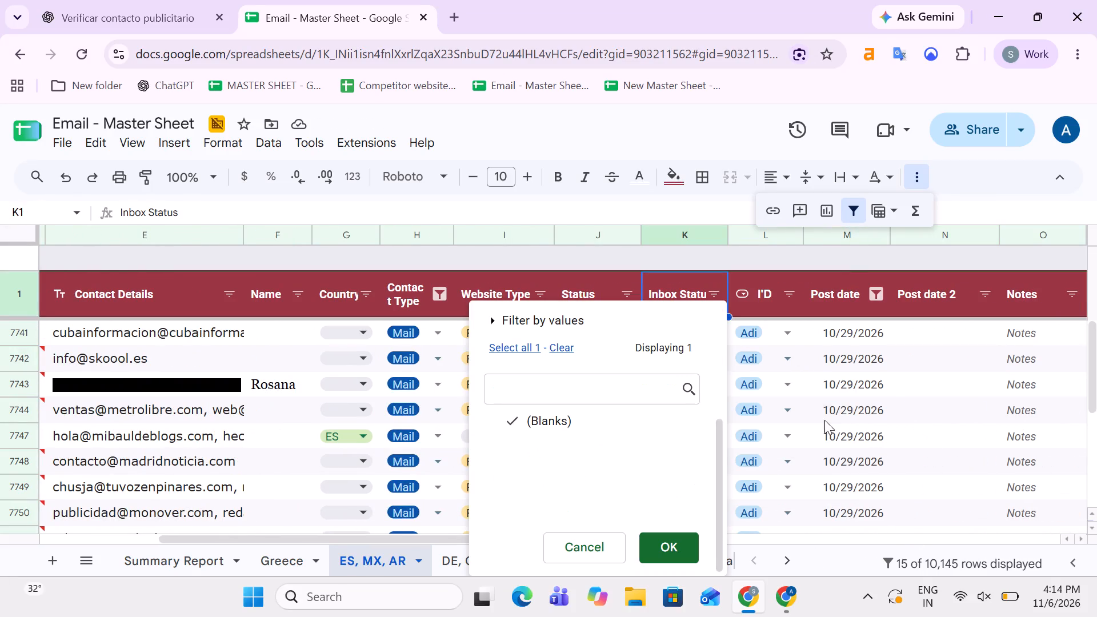
click(886, 380)
Return to the Websites cell of the first filtered row, cubainformacion.tv.
key(Left)
key(Left)
key(Left)
key(Left)
key(Left)
key(Left)
key(Left)
key(Left)
key(Left)
key(Left)
key(Left)
key(Left)
key(Left)
key(Left)
key(Left)
key(Left)
key(Left)
key(Left)
key(Left)
key(Left)
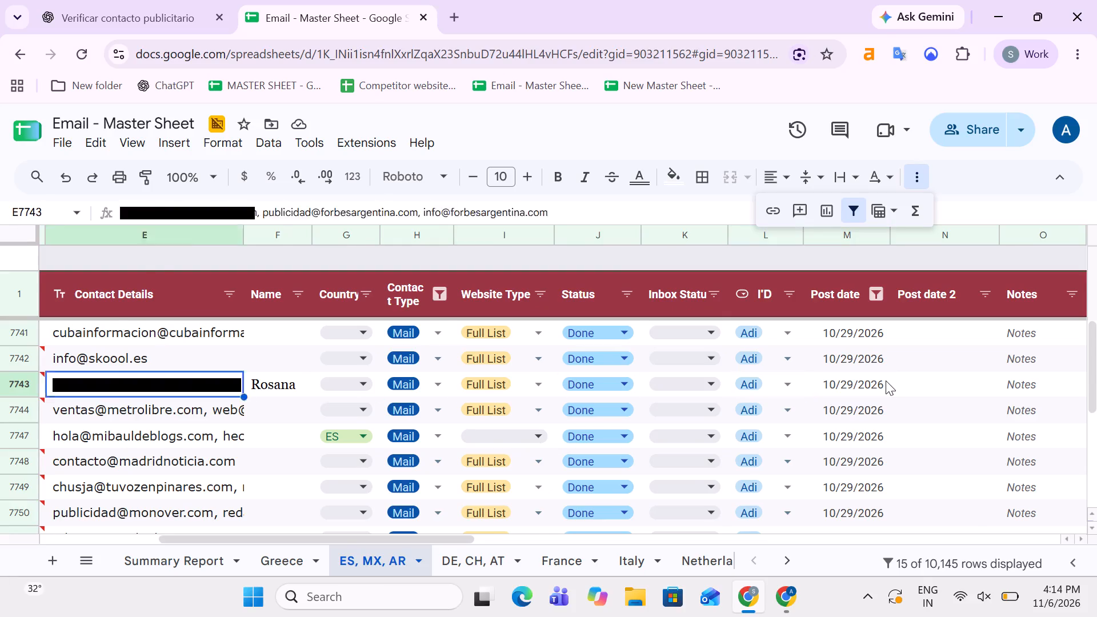
key(ctrl+Up)
key(Down)
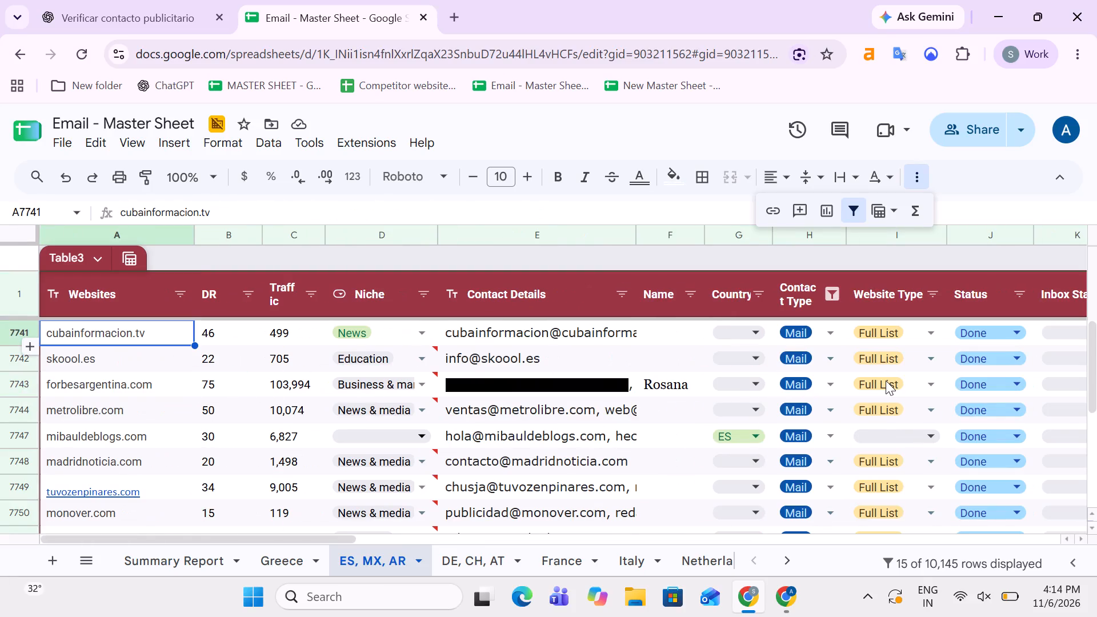
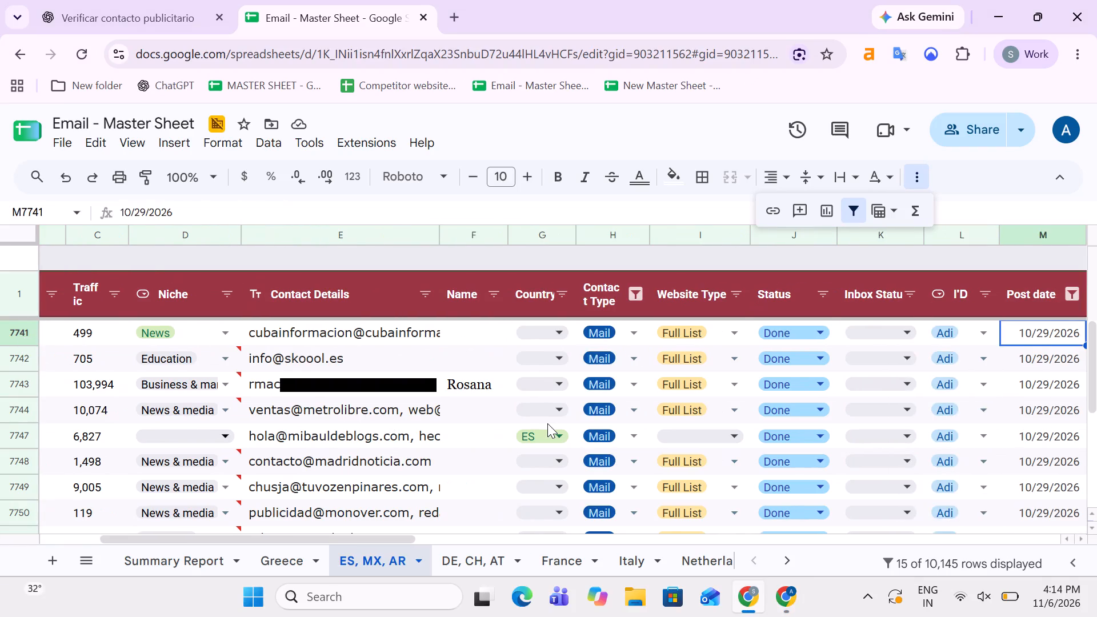
Set the Inbox Status of row 7741, the Cubainformación contact, to Yes.
key(Left)
key(Left)
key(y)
key(Down)
key(Return)
key(Up)
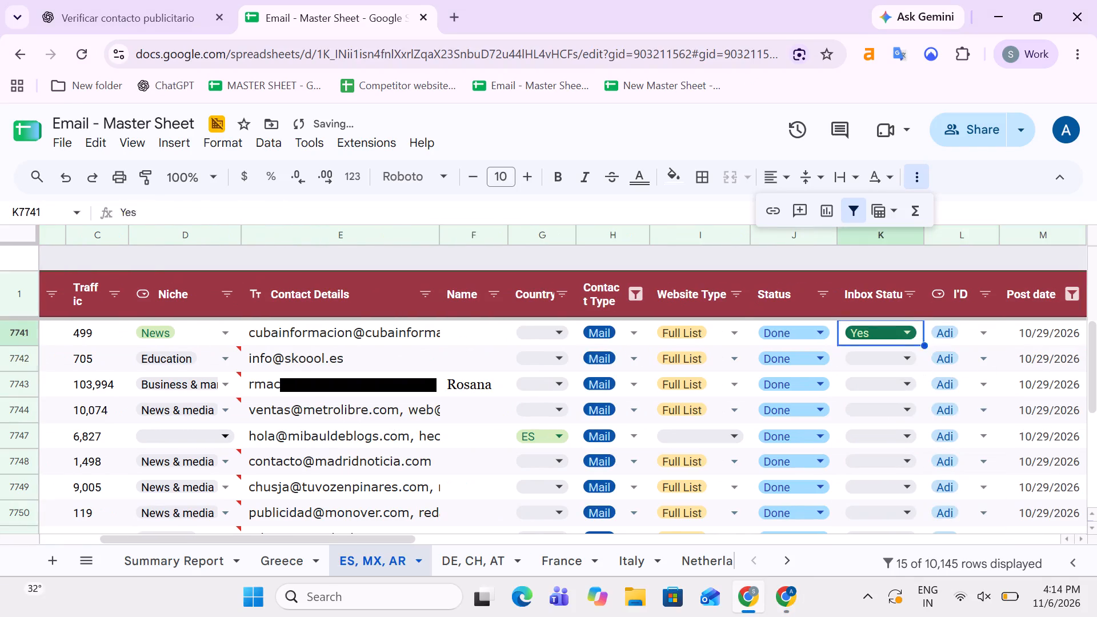
key(Right)
key(Left)
key(alt+Tab)
click(389, 311)
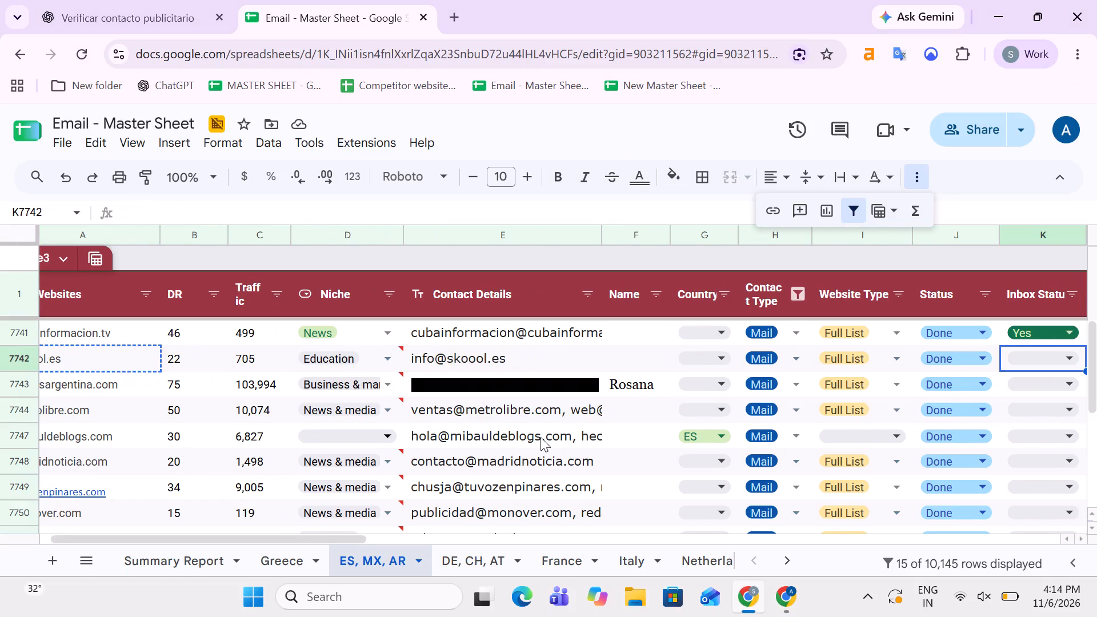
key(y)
key(Down)
key(Return)
key(Left)
key(Left)
key(Left)
key(Left)
key(Left)
key(Left)
key(Left)
key(Left)
key(Left)
key(Left)
key(Left)
key(Left)
key(Left)
key(Left)
key(Left)
key(Left)
key(Left)
key(Left)
key(Left)
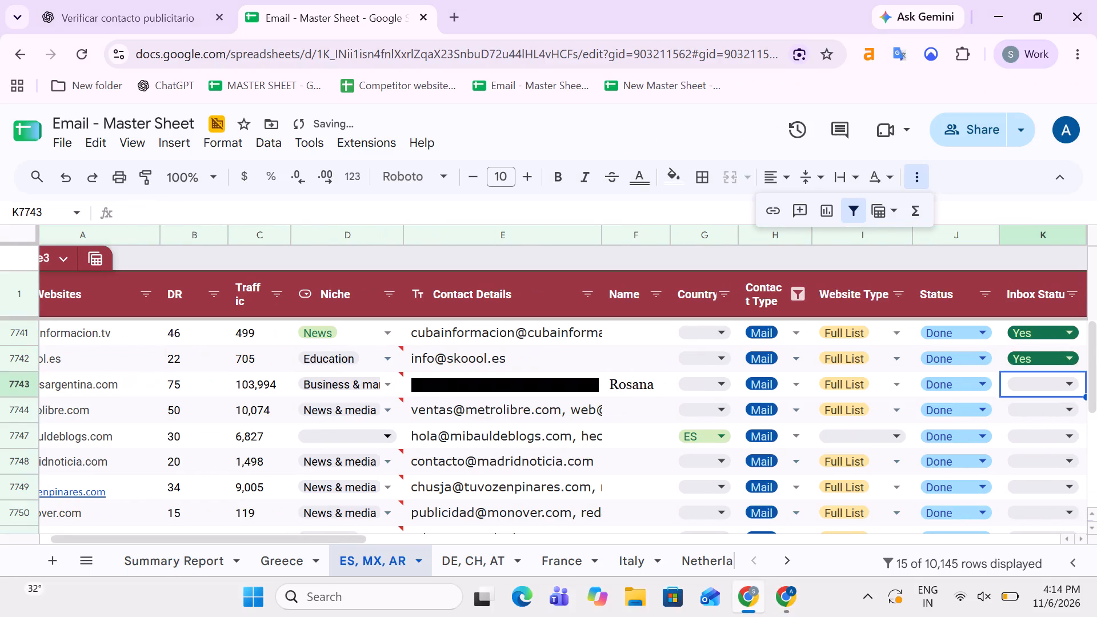
key(ctrl+c)
key(alt+Tab)
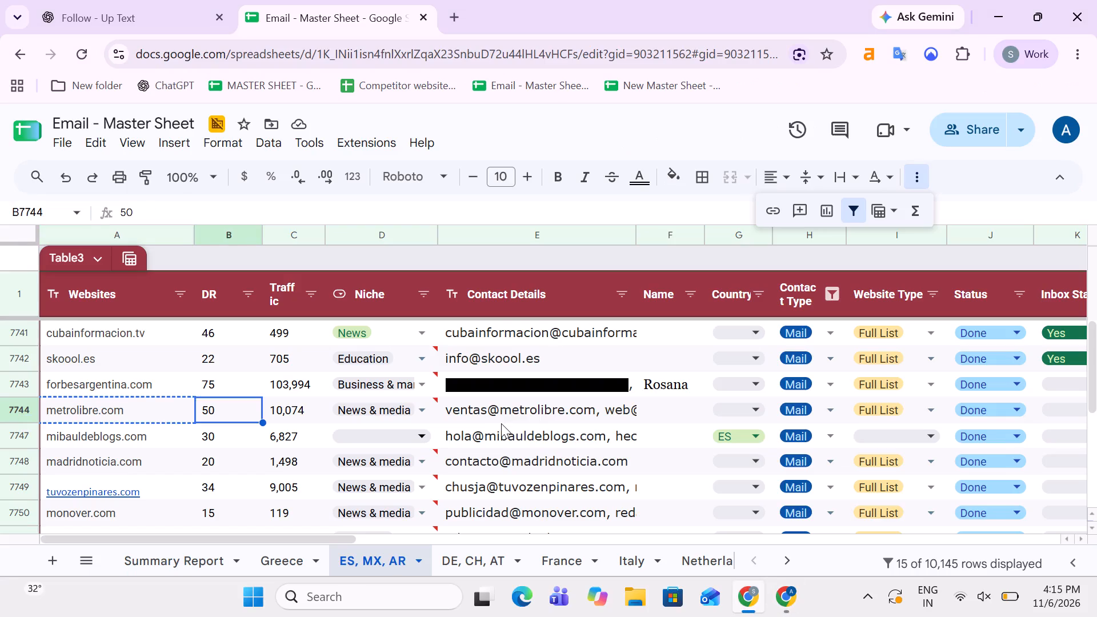
key(Right)
key(Right)
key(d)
key(Down)
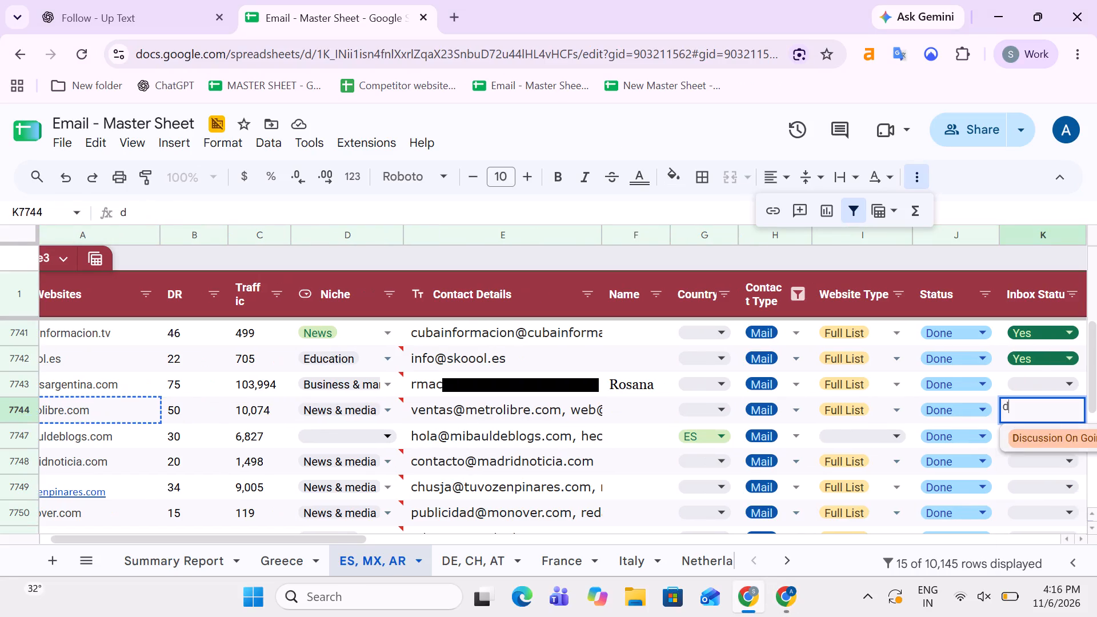
key(Return)
key(Left)
key(Left)
key(Left)
key(Left)
key(Left)
key(Left)
key(Left)
key(Left)
key(Left)
key(Left)
key(Left)
key(Left)
key(Left)
key(Left)
key(Left)
key(Left)
key(Left)
key(Left)
key(Left)
key(ctrl+c)
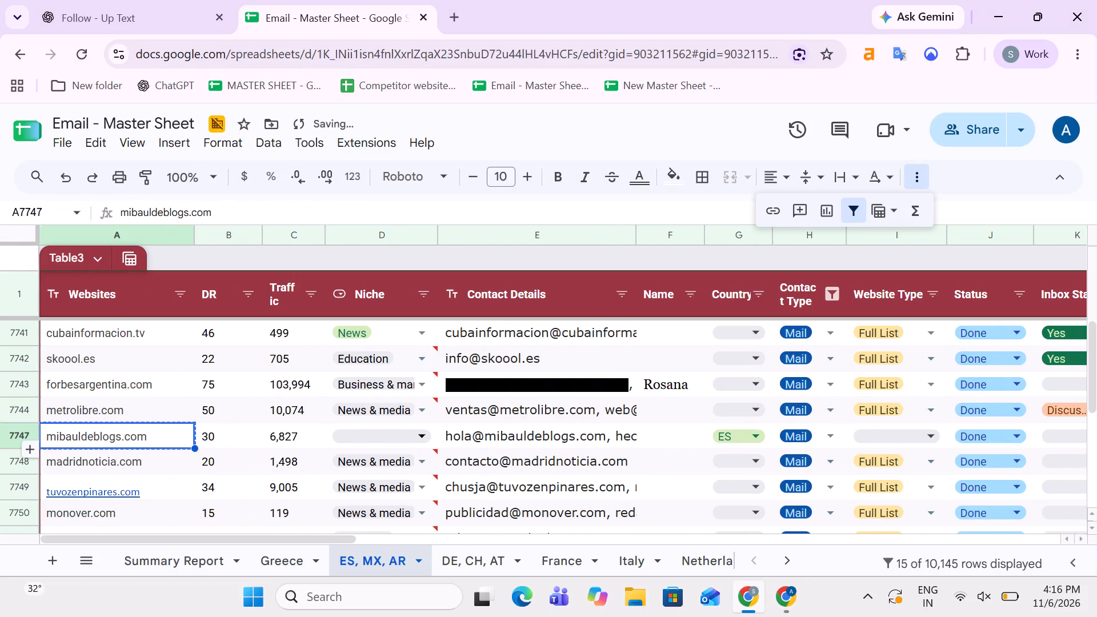
key(alt+Tab)
click(562, 142)
key(ctrl+v)
key(Return)
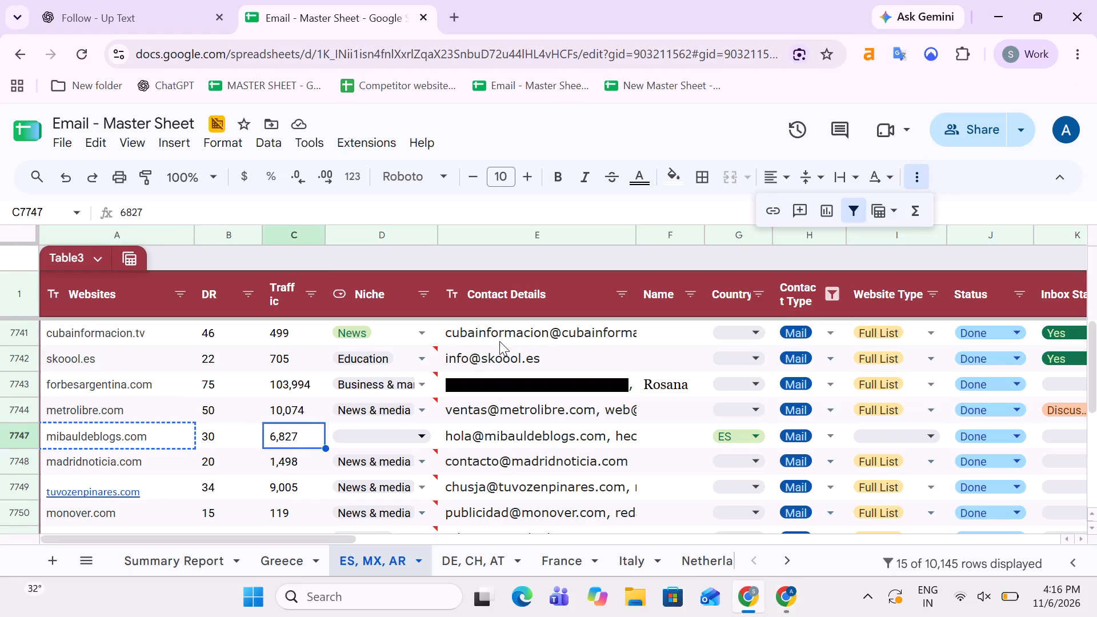
key(Right)
key(Right)
key(Right)
key(Right)
key(Right)
key(Right)
key(Right)
key(Right)
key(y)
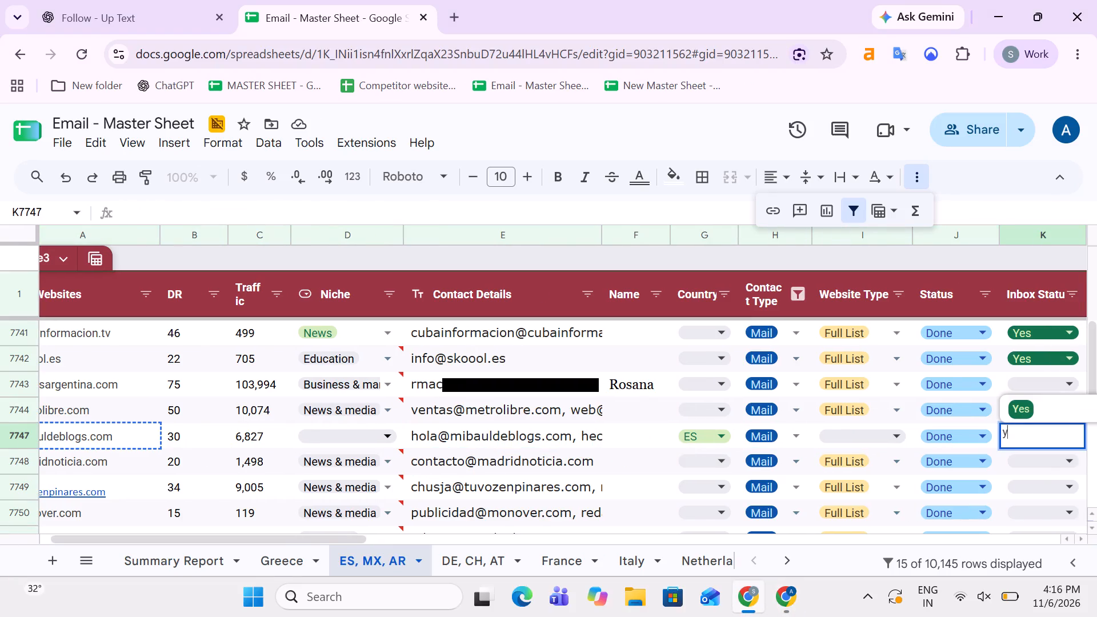
key(Down)
key(Return)
key(Left)
key(Left)
key(Left)
key(Left)
key(Left)
key(Left)
key(Left)
key(Left)
key(Left)
key(Left)
key(Left)
key(Left)
key(Left)
key(Left)
key(Left)
key(Left)
key(Left)
key(Left)
key(Left)
key(ctrl+c)
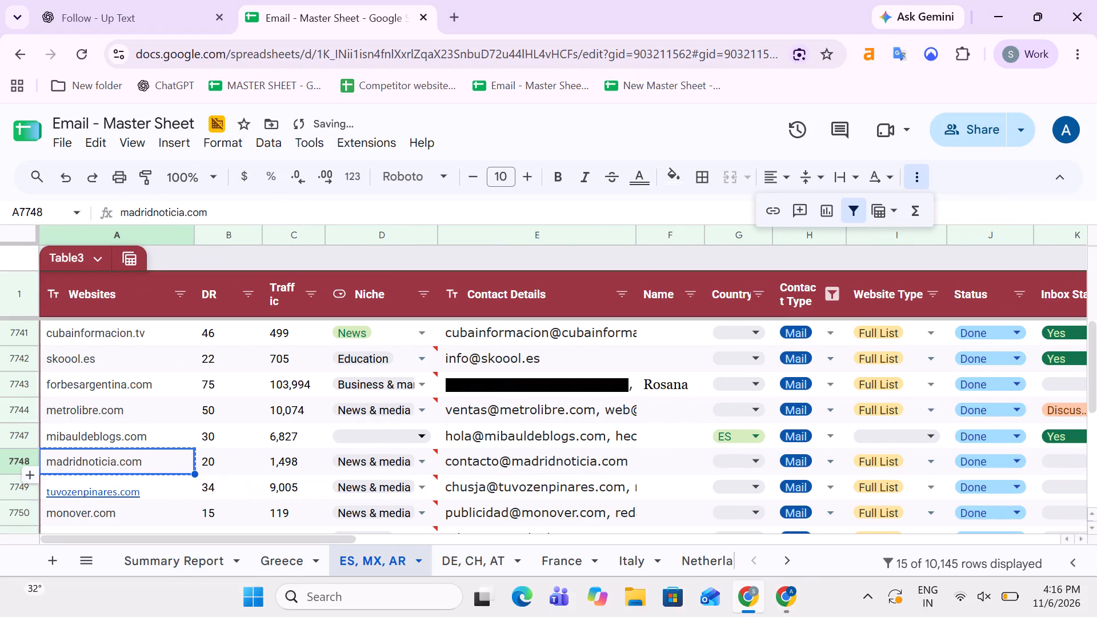
key(alt+Tab)
click(534, 149)
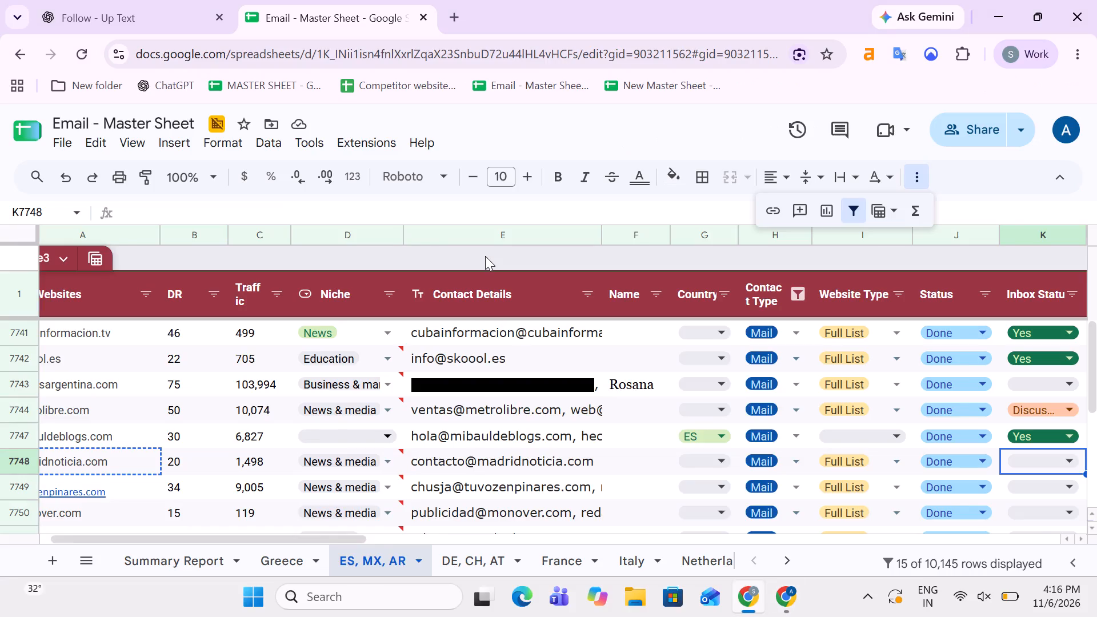
key(Left)
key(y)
key(Down)
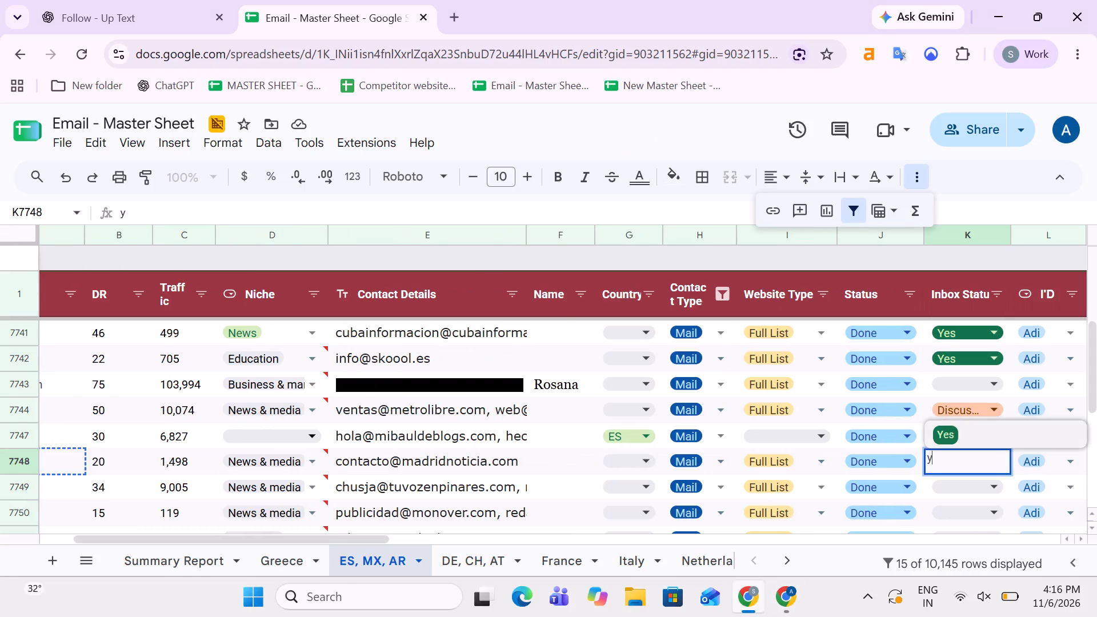
key(Return)
key(Left)
key(Left)
key(Left)
key(Left)
key(Left)
key(Left)
key(Left)
key(Left)
key(Left)
key(Left)
key(Left)
key(Left)
key(Left)
key(Left)
key(Left)
key(Left)
key(Left)
key(Left)
key(Left)
key(Left)
key(ctrl+c)
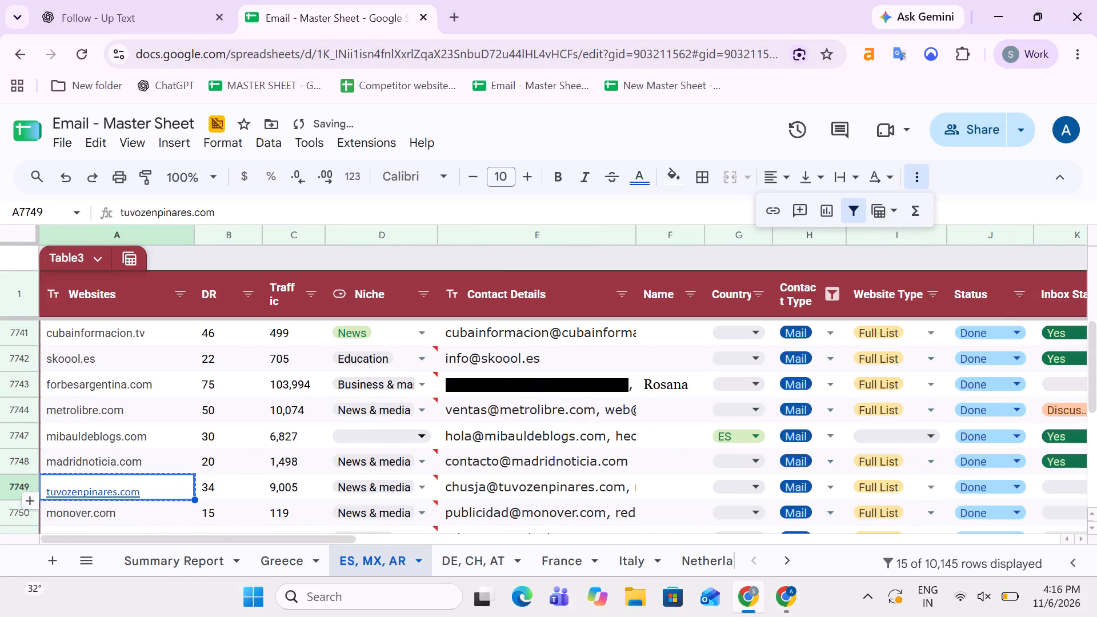
key(alt+Tab)
click(584, 124)
key(ctrl+v)
key(Return)
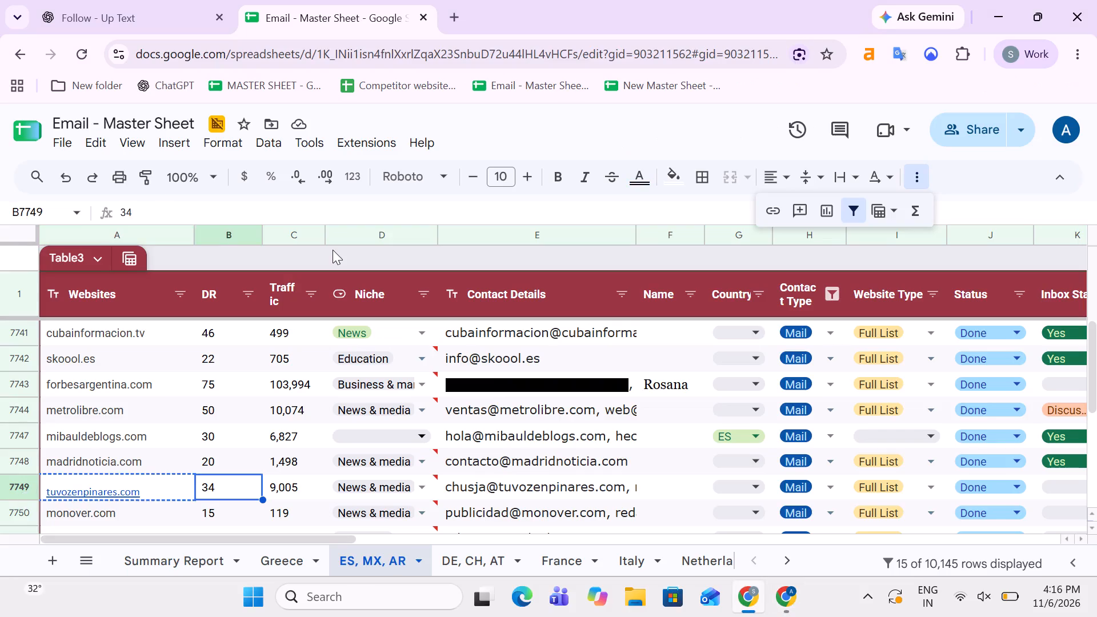
key(Right)
key(Right)
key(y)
key(Down)
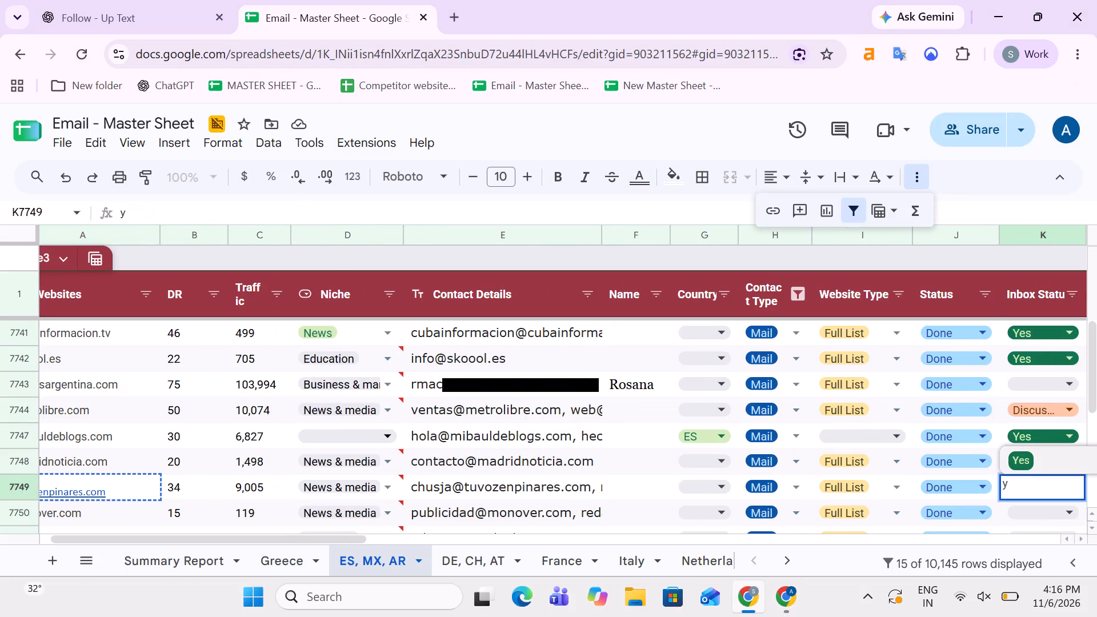
key(Return)
key(Left)
key(Left)
key(Left)
key(Left)
key(Left)
key(Left)
key(Left)
key(Left)
key(Left)
key(Left)
key(Left)
key(Left)
key(Left)
key(Left)
key(Left)
key(Left)
key(Left)
key(Left)
key(Left)
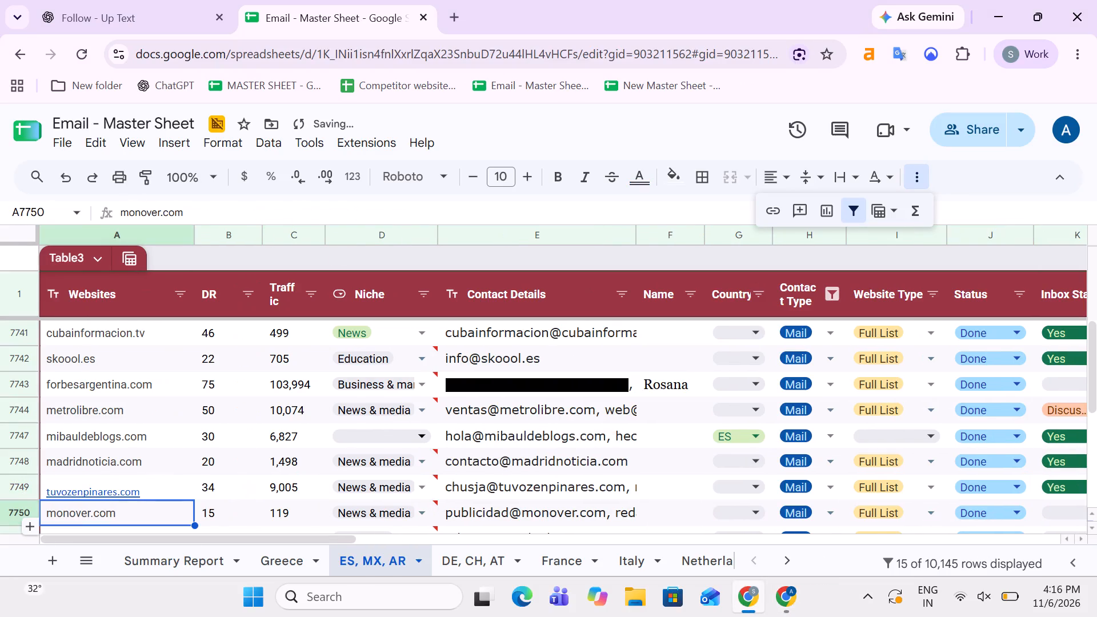
key(ctrl+c)
key(alt+Tab)
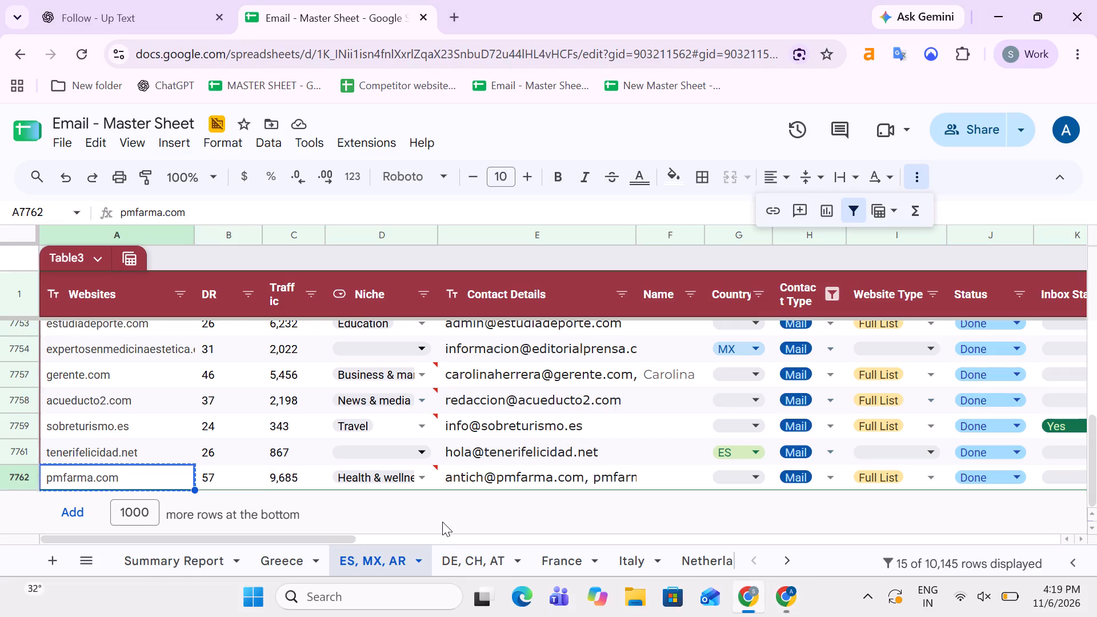
key(Right)
key(Right)
key(Left)
key(Left)
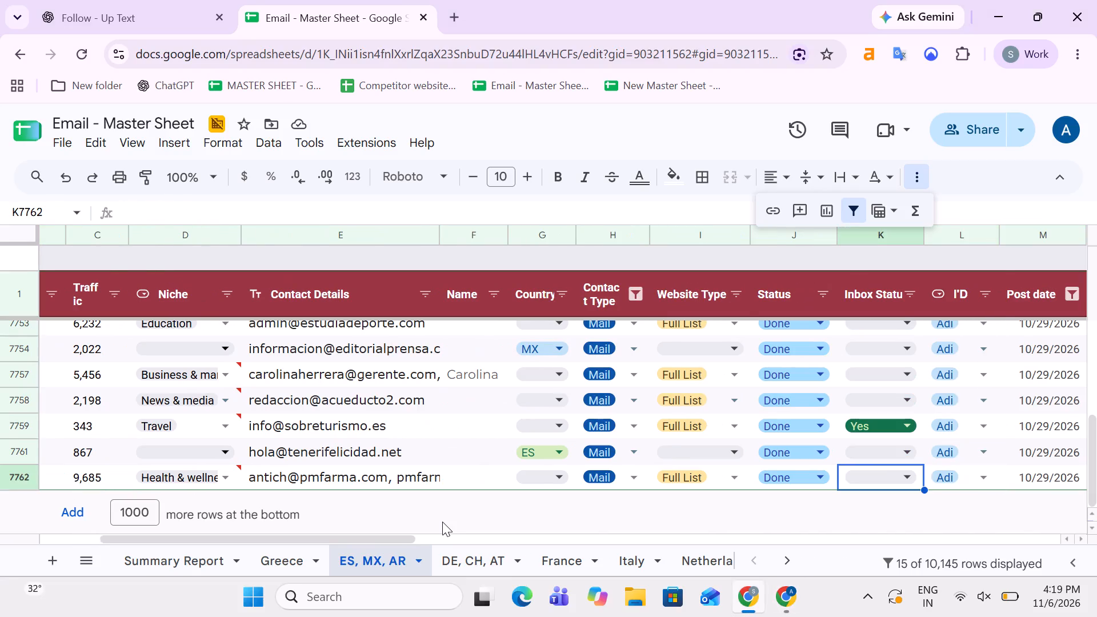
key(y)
key(Down)
key(Return)
key(Up)
key(Right)
key(Left)
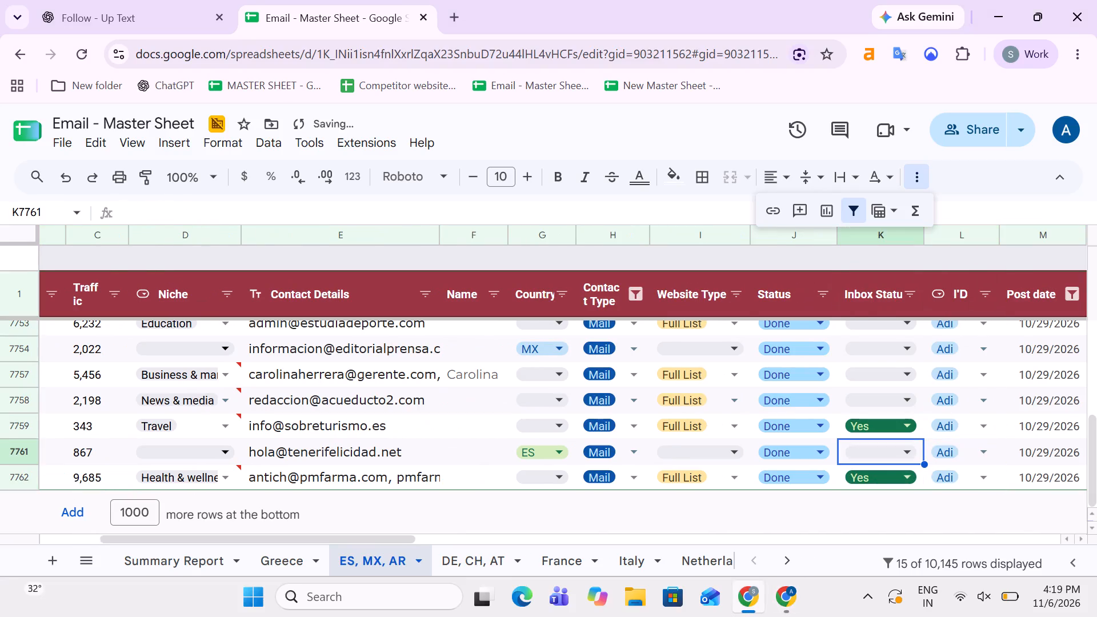
key(alt+Tab)
click(685, 358)
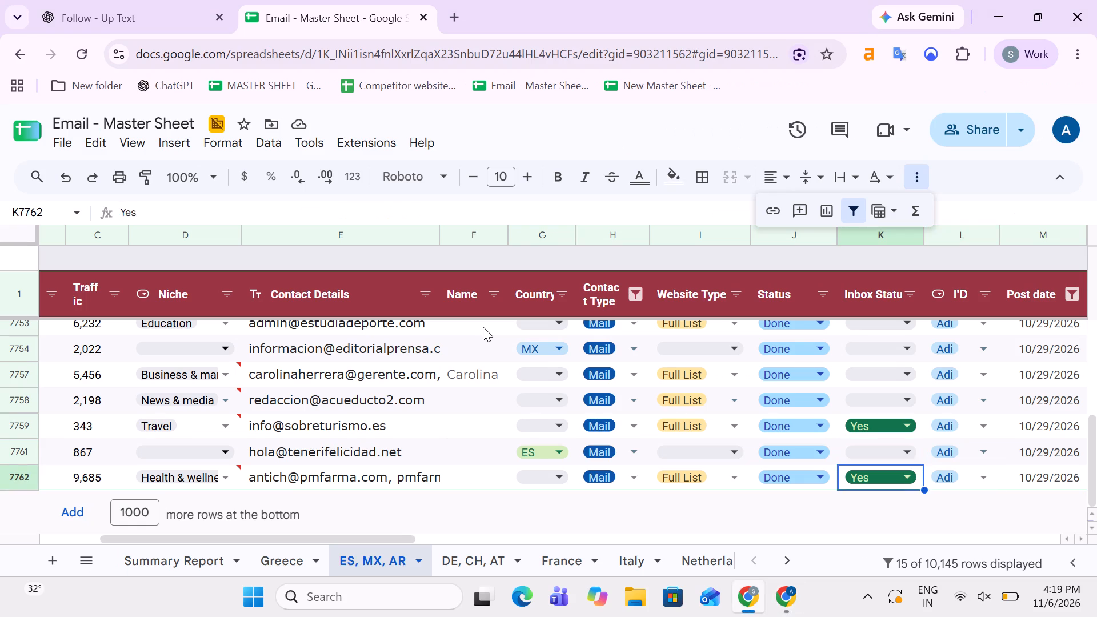
key(Up)
key(Up)
key(Up)
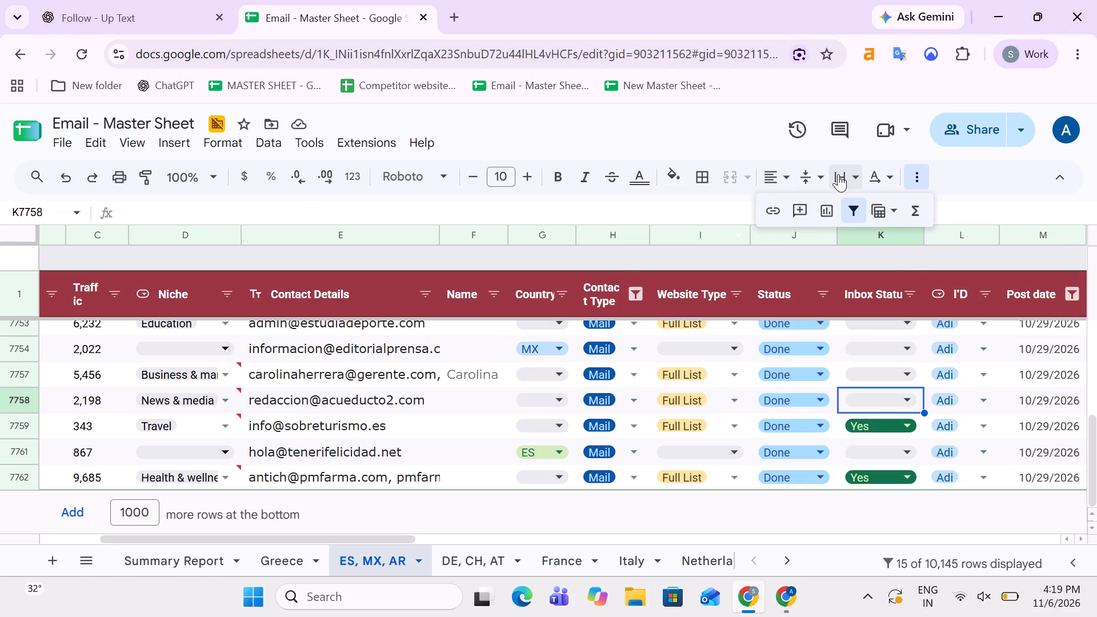
click(907, 293)
scroll(791, 448, down, 2)
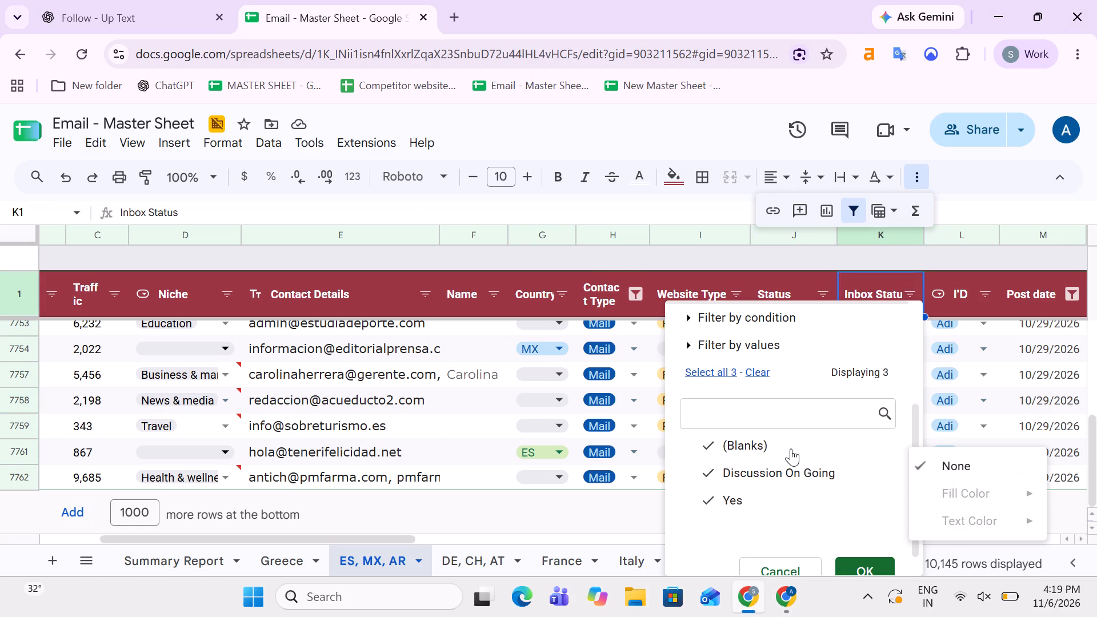
click(746, 467)
click(746, 488)
scroll(802, 511, down, 2)
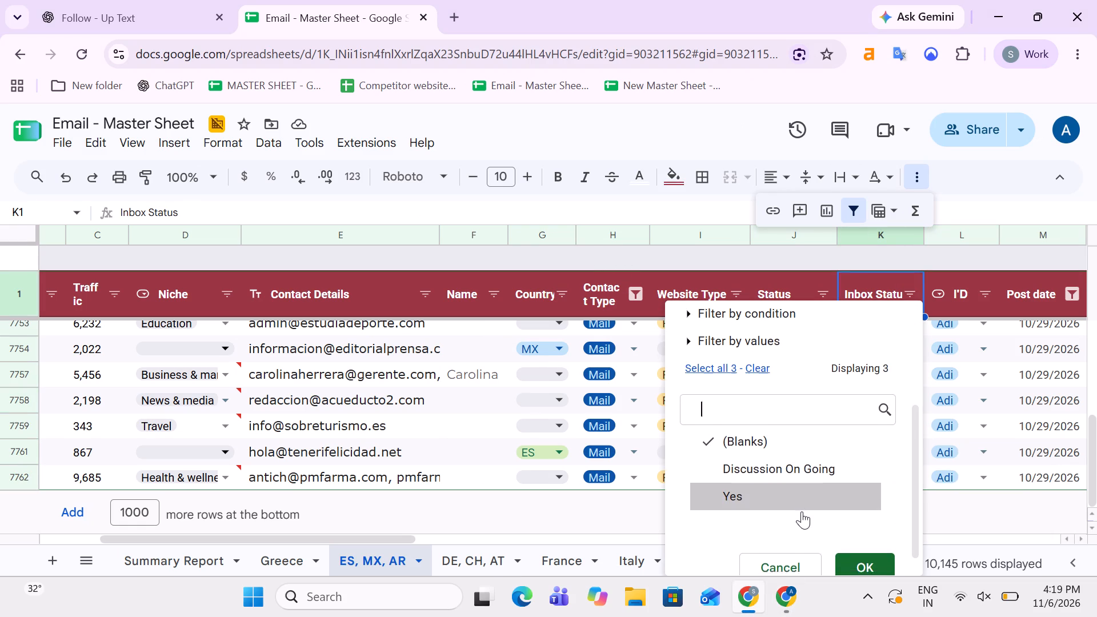
click(849, 546)
key(Down)
key(Up)
key(Up)
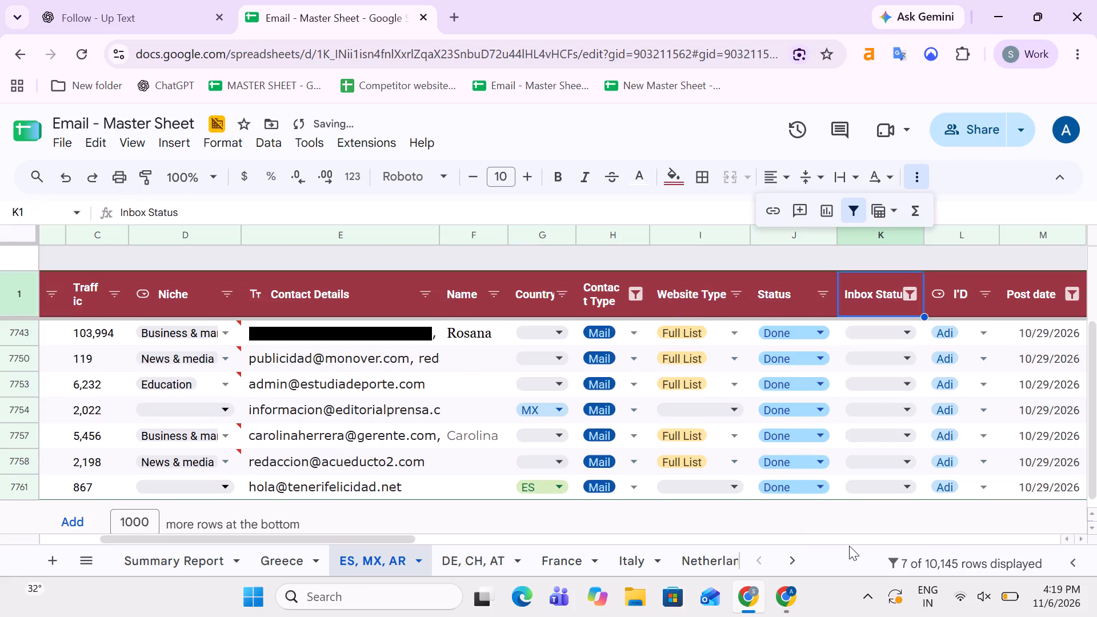
Set Follow-up 1 to Done for the first filtered row, row 7743.
key(Down)
key(Right)
key(Right)
key(Right)
key(Right)
key(Right)
key(Left)
key(Right)
key(Right)
key(Right)
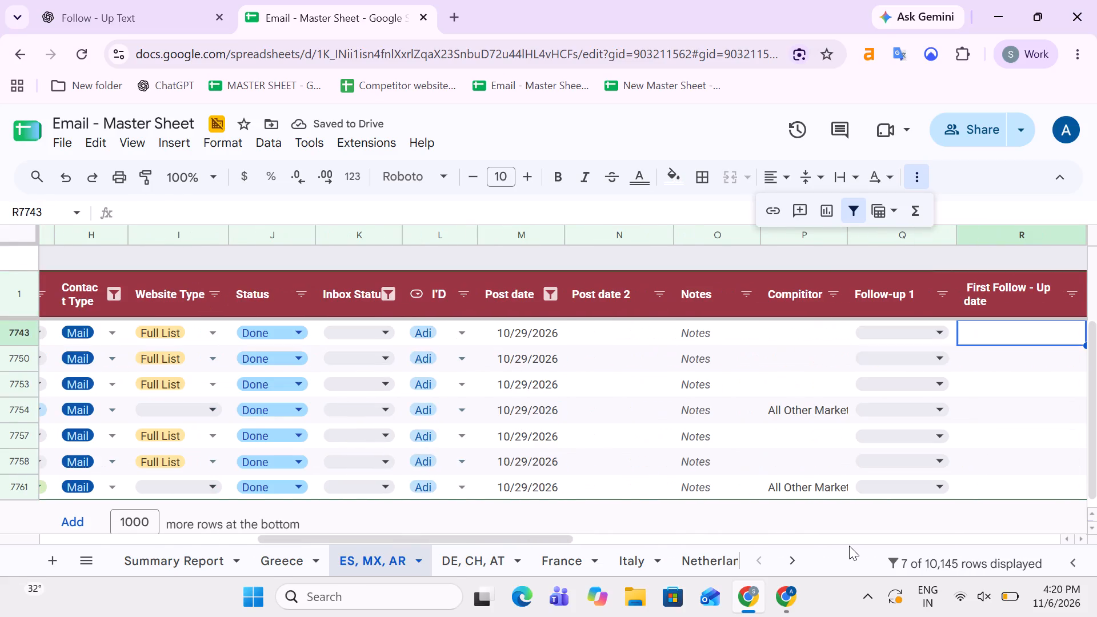
key(Left)
key(shift+d)
key(Down)
key(Return)
key(Up)
Try to enter the current date in the First Follow-Up date cell of row 7743.
key(Right)
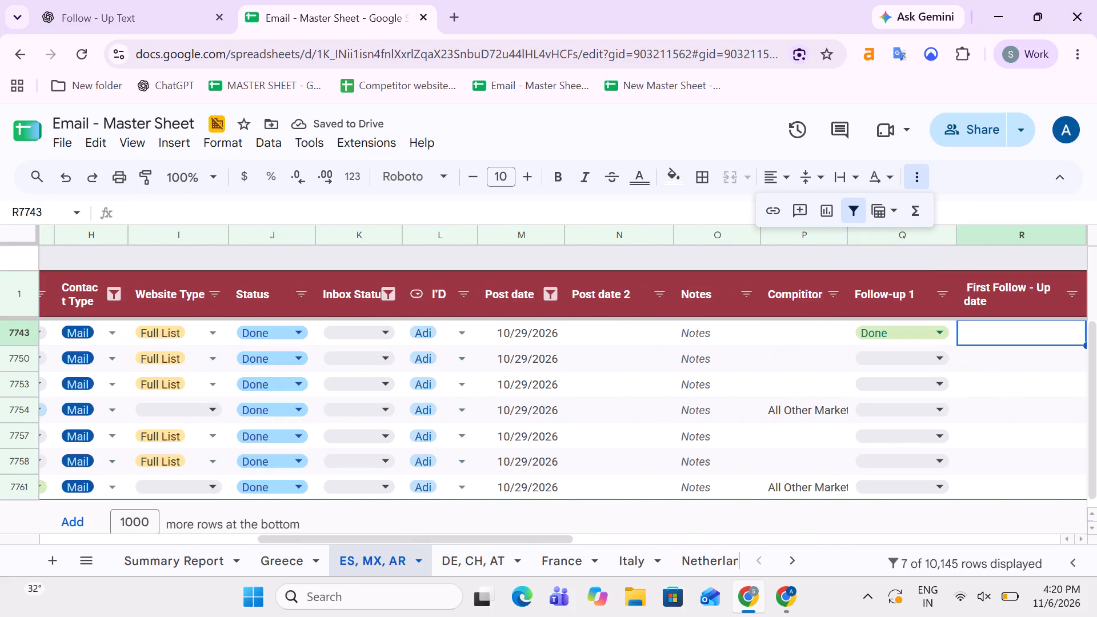
key(shift+colon)
key(Left)
key(Right)
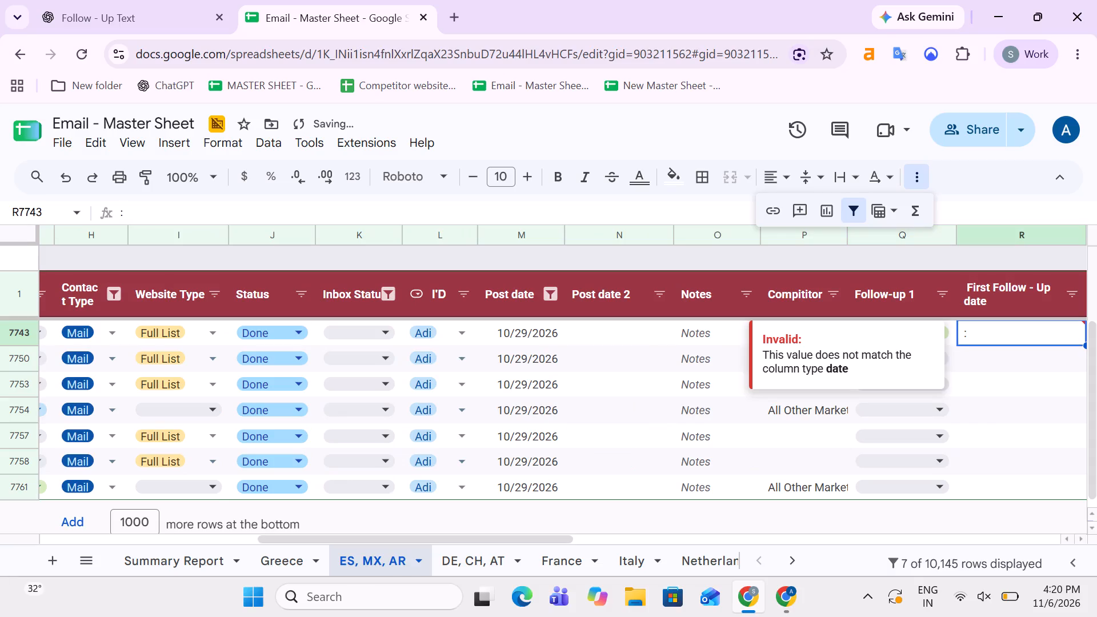
Replace the invalid entry in row 7743's First Follow-Up date cell with the current date, 11/6/2026.
key(BackSpace)
key(ctrl+semicolon)
Copy row 7743's Follow-up 1 value Done and date 11/6/2026 down to all the filtered rows through row 7761.
key(Left)
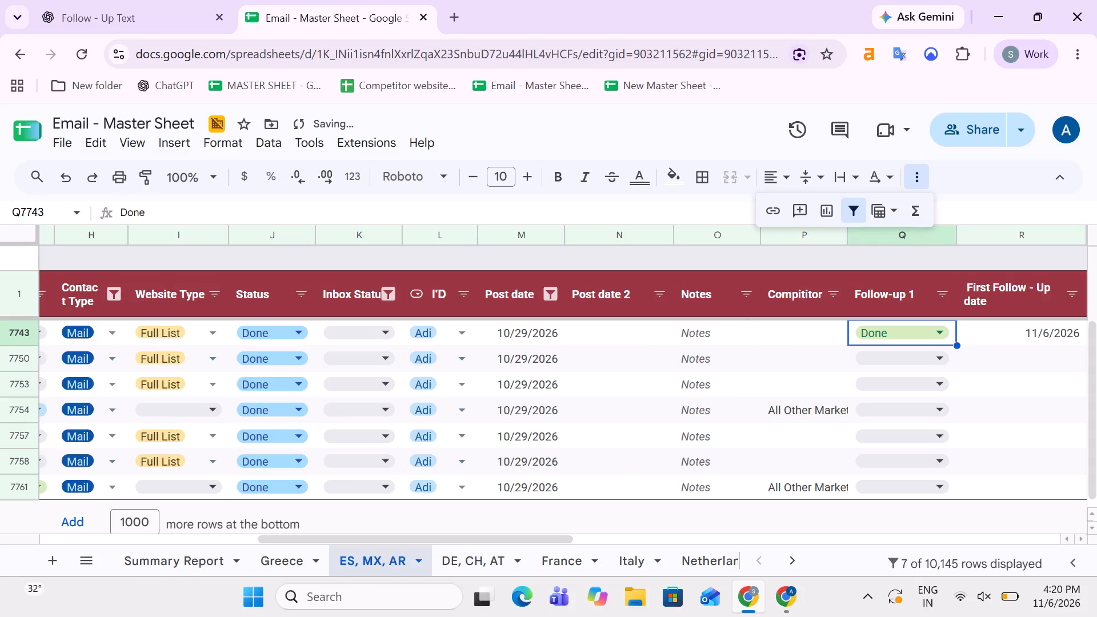
key(shift+Right)
key(ctrl+c)
key(ctrl+shift+Down)
key(ctrl+v)
key(Up)
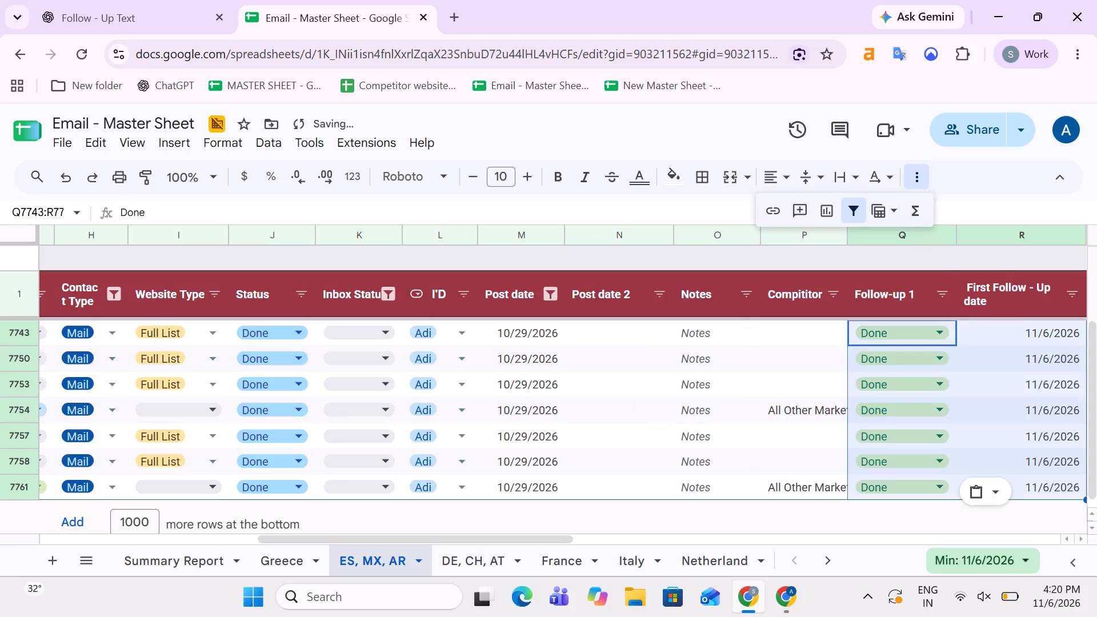
Check the filled Follow-up 1 and First Follow-Up date columns, and go back along row 7743 to its Websites cell.
key(Down)
key(ctrl+Up)
key(Down)
key(Left)
key(Up)
key(Right)
key(Down)
key(Right)
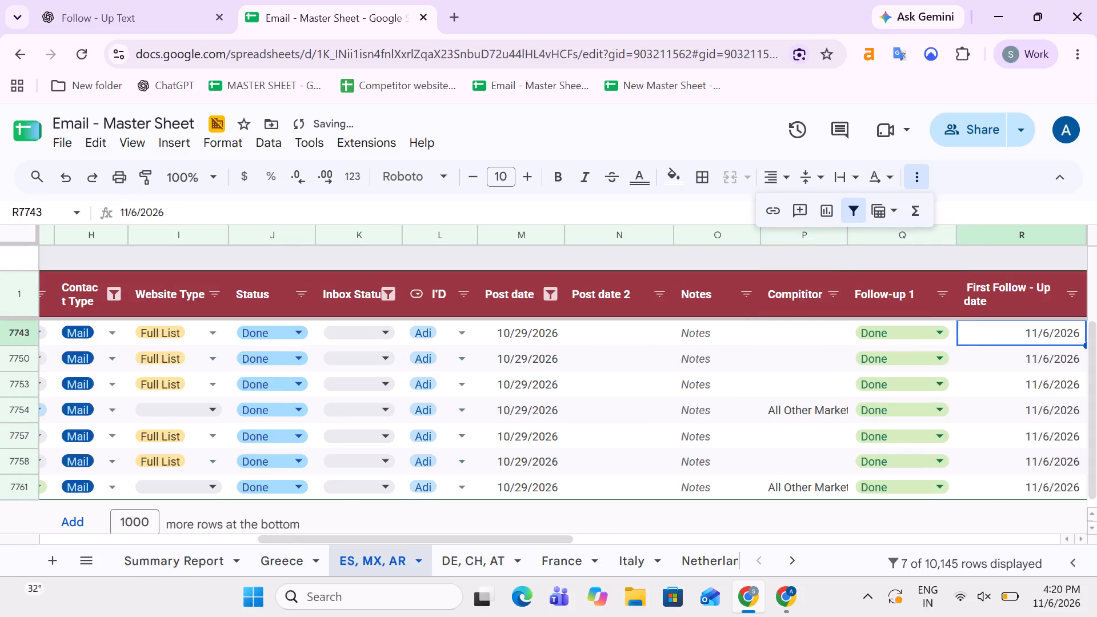
key(Right)
key(Left)
key(Left)
key(Left)
key(Left)
key(Left)
key(Left)
key(Left)
key(Left)
key(Left)
key(Left)
key(Left)
key(Left)
key(Left)
key(Left)
key(Left)
key(Left)
key(Left)
key(Left)
key(Left)
key(Left)
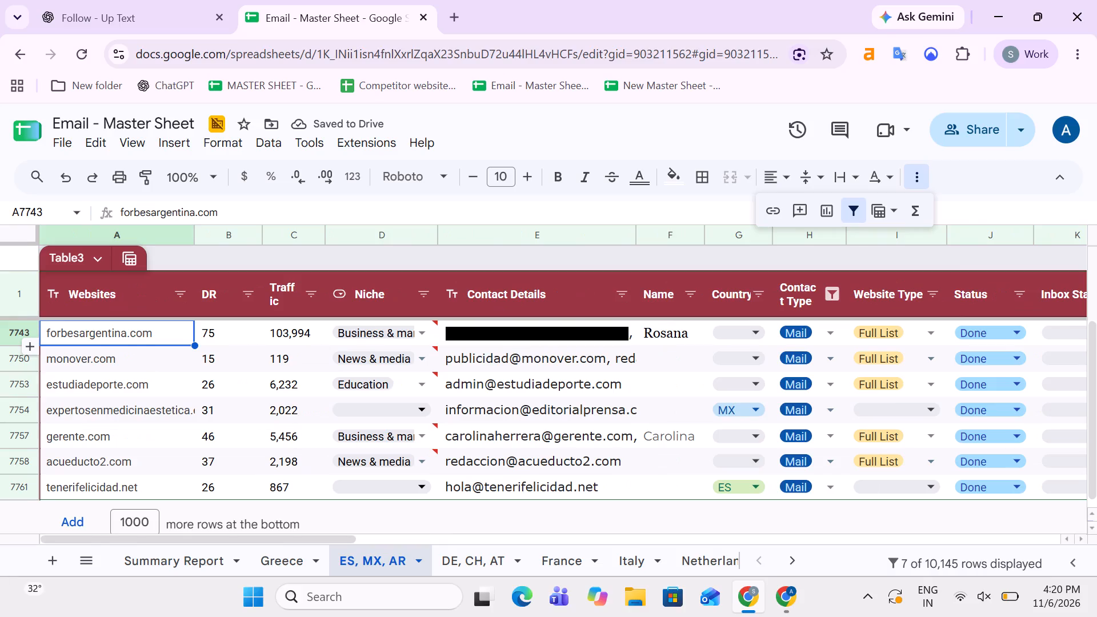
Remove the filter from the ES, MX, AR table.
click(855, 215)
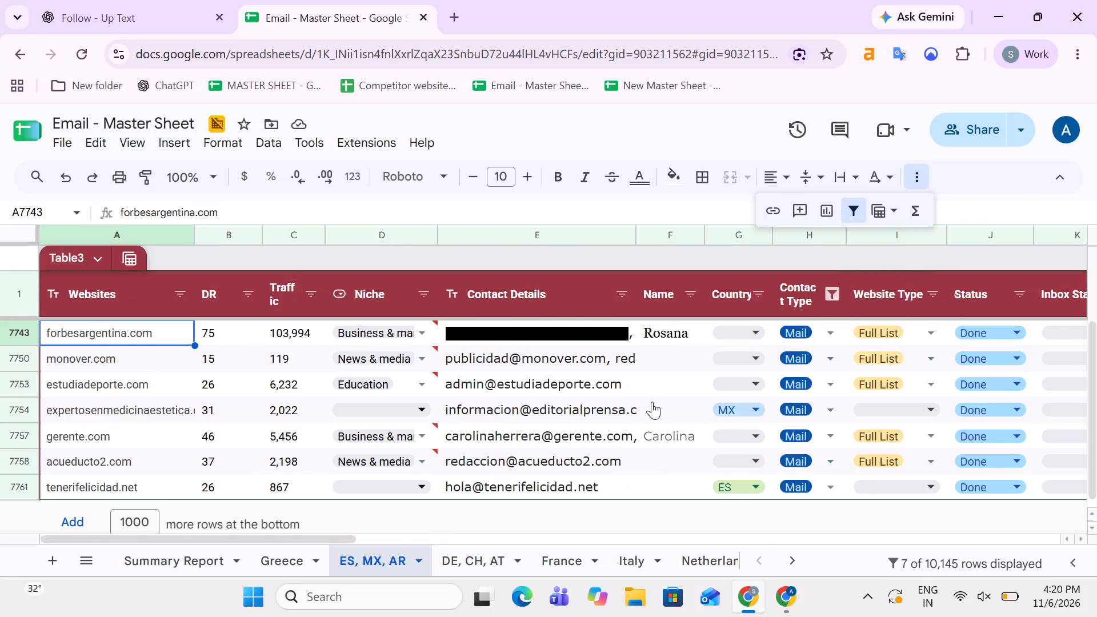
Look across the unfiltered row 7745 from Contact Details to the follow-up columns and back to its Websites cell.
click(626, 391)
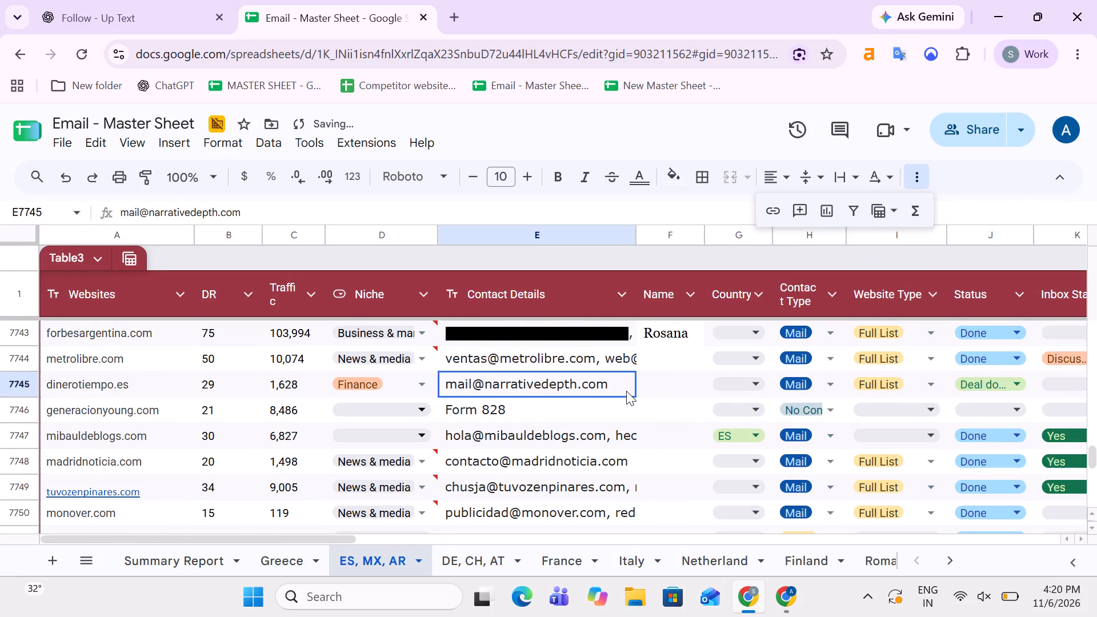
key(Right)
key(Right)
key(Right)
key(Right)
key(Right)
key(Right)
key(Right)
key(Right)
key(Right)
key(Right)
key(Right)
key(Right)
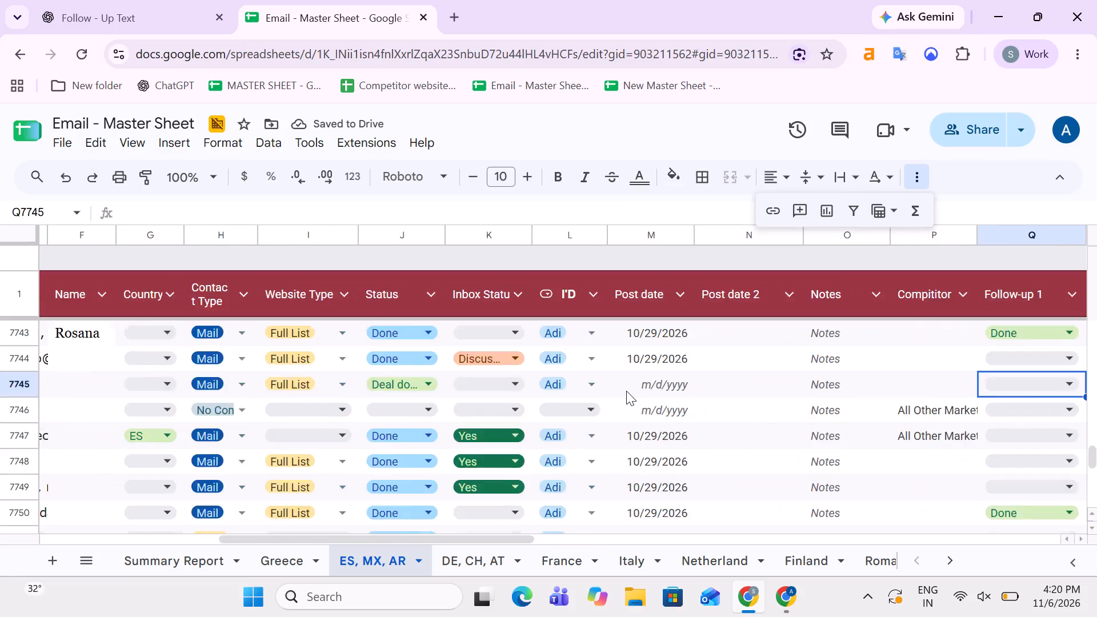
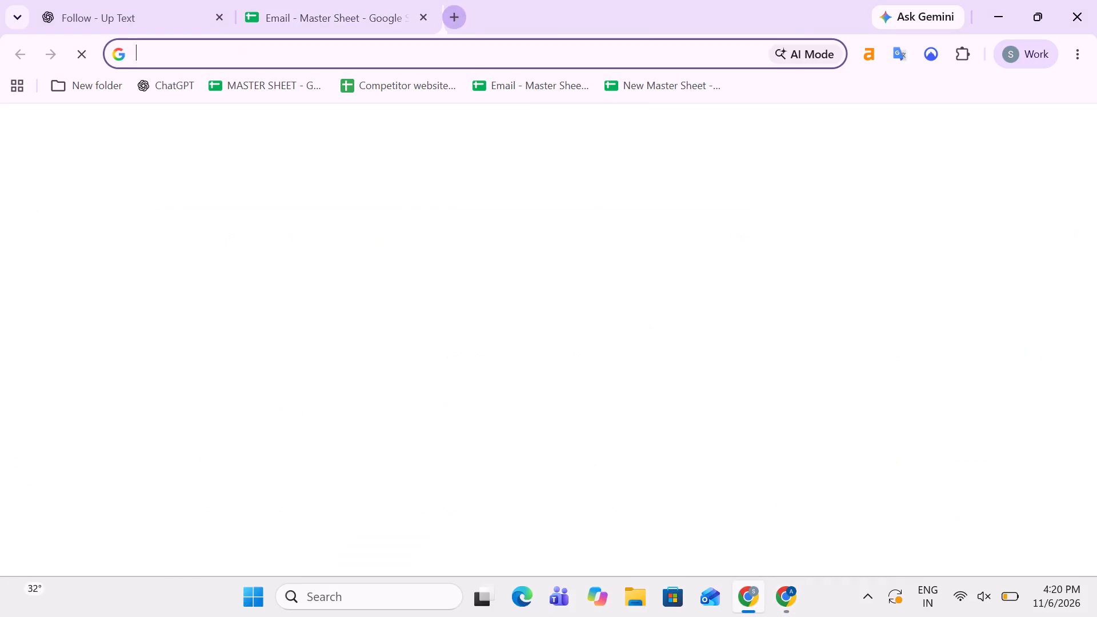
Open the New Master Sheet - Data Collection spreadsheet in the new browser tab.
click(638, 91)
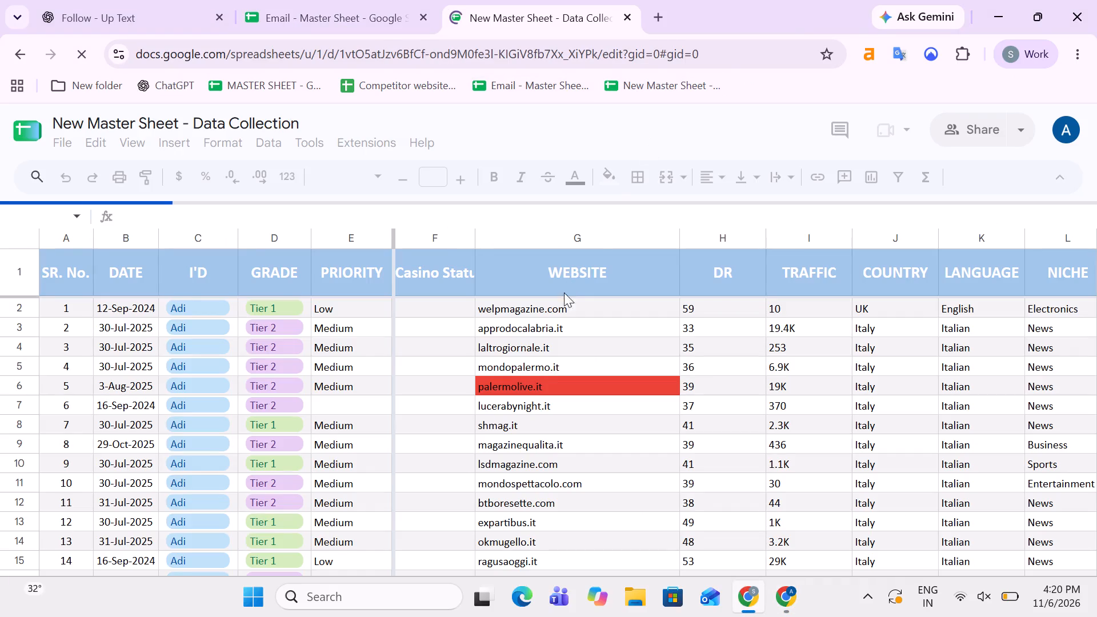
click(533, 382)
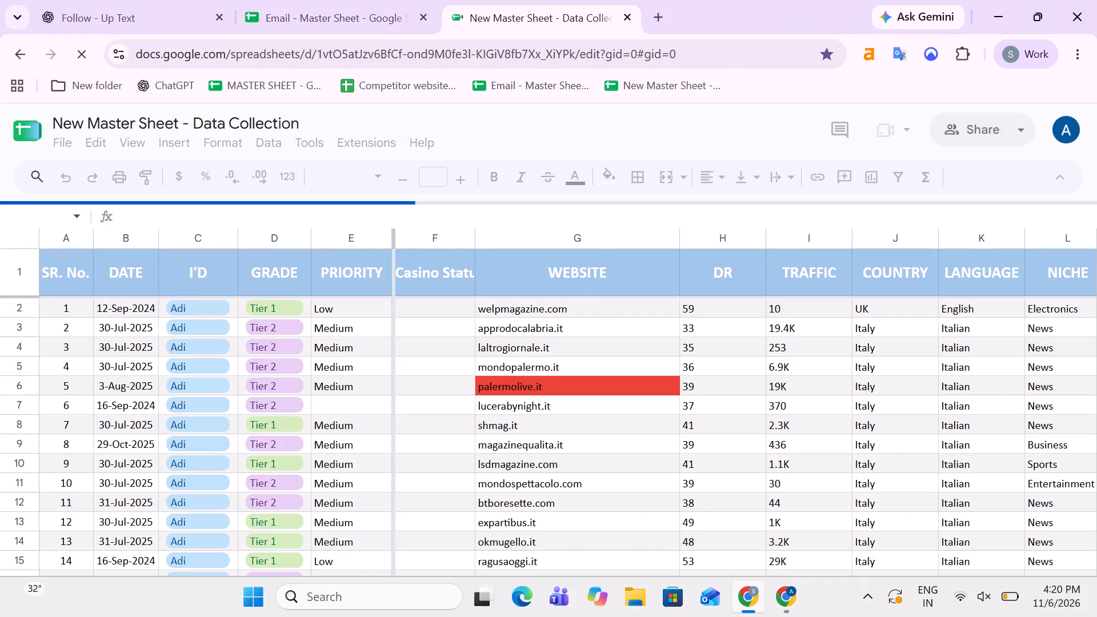
click(659, 484)
click(788, 474)
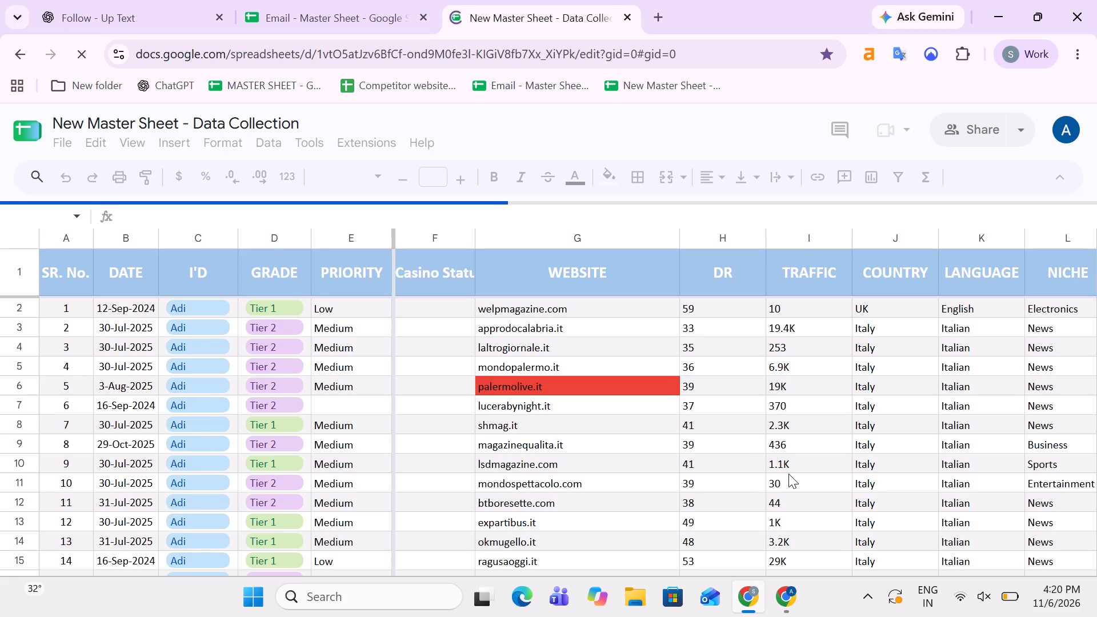
key(Left)
key(Left)
key(Left)
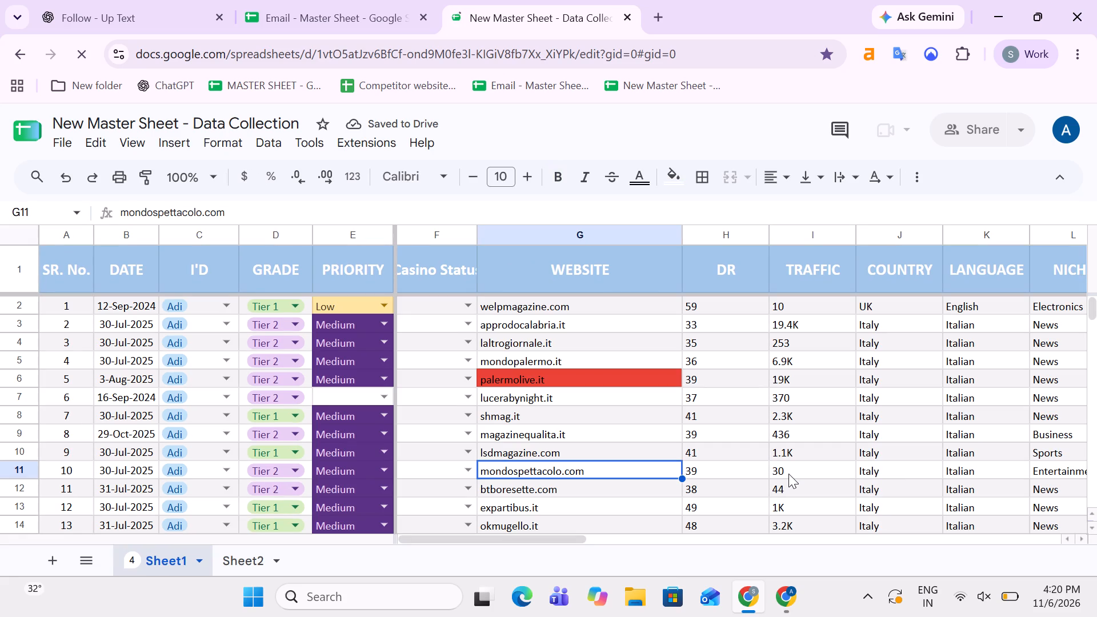
key(Right)
key(Right)
key(Left)
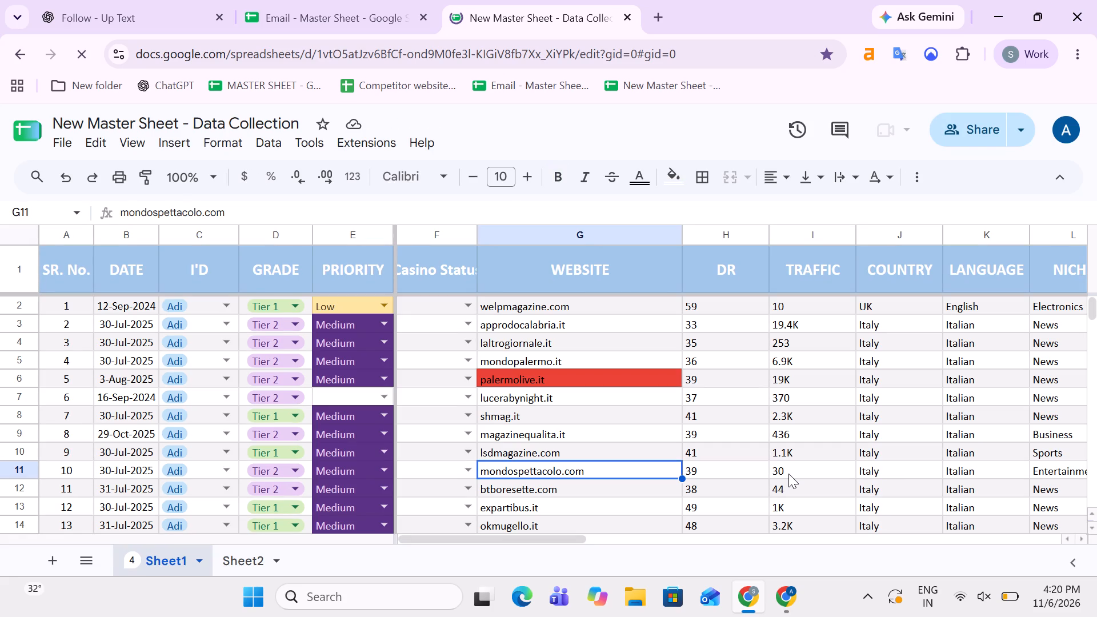
Go to the first empty WEBSITE cell below the last entry in Sheet1, cell G11215.
key(ctrl+Down)
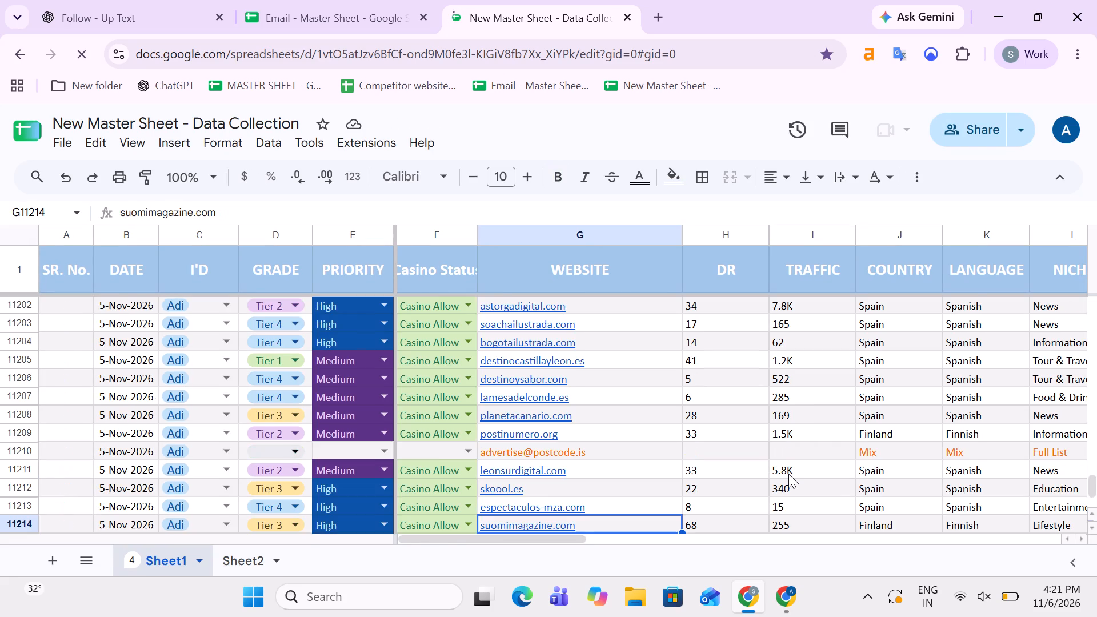
key(Down)
key(Down)
key(Down)
key(Down)
key(Down)
key(Down)
key(Down)
key(Down)
key(Down)
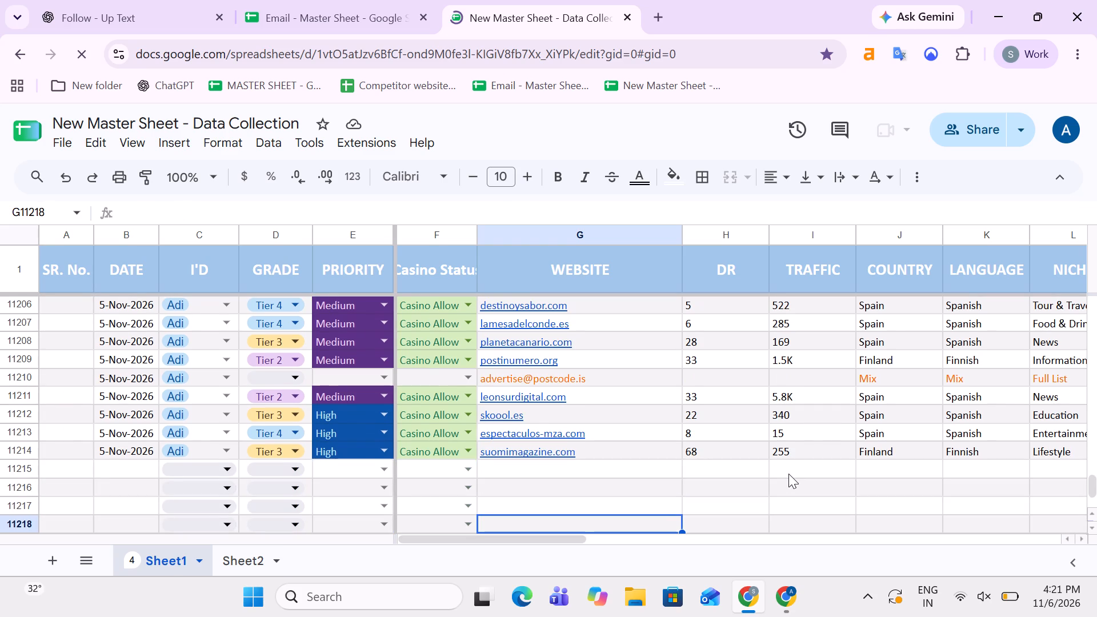
key(Down)
key(Up)
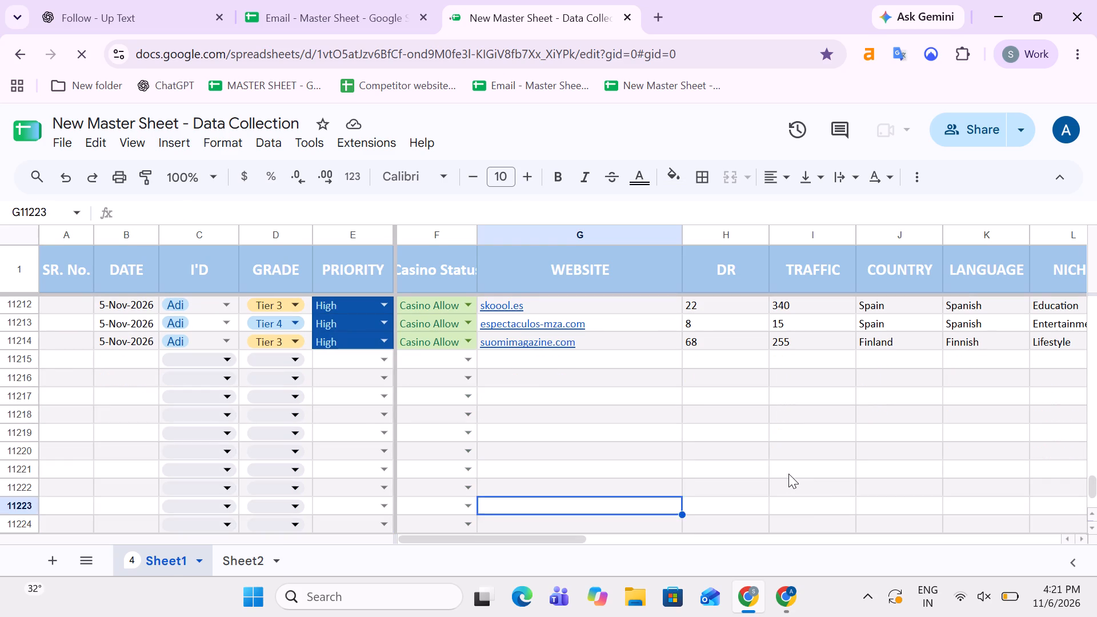
key(Up)
key(Up)
key(Up)
key(Up)
key(Up)
key(Up)
key(Up)
key(Up)
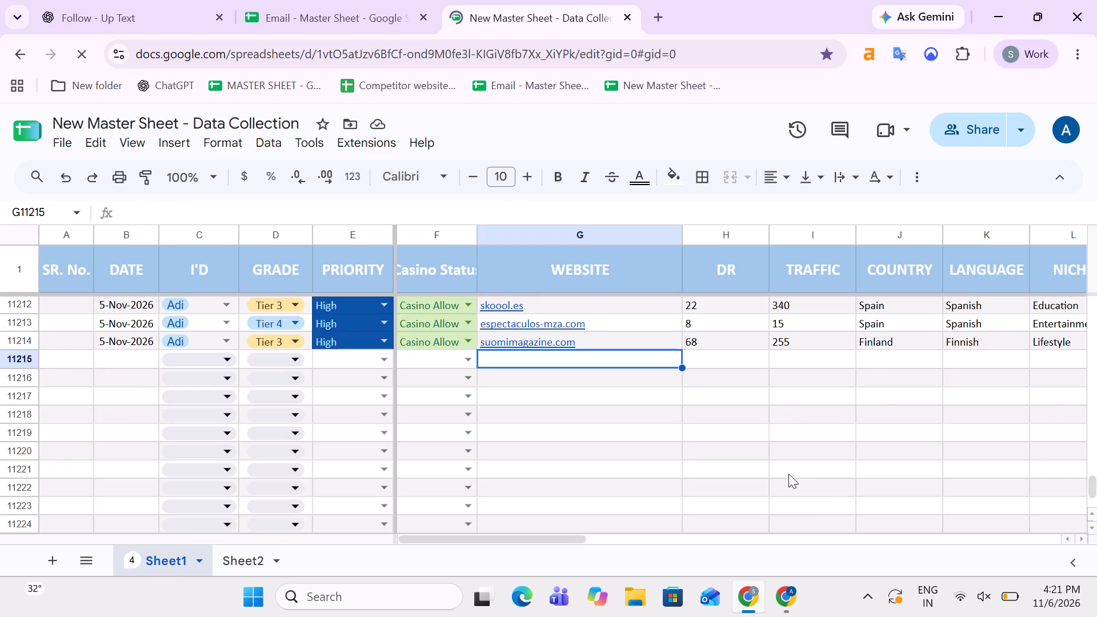
key(Up)
key(Down)
key(alt+Tab)
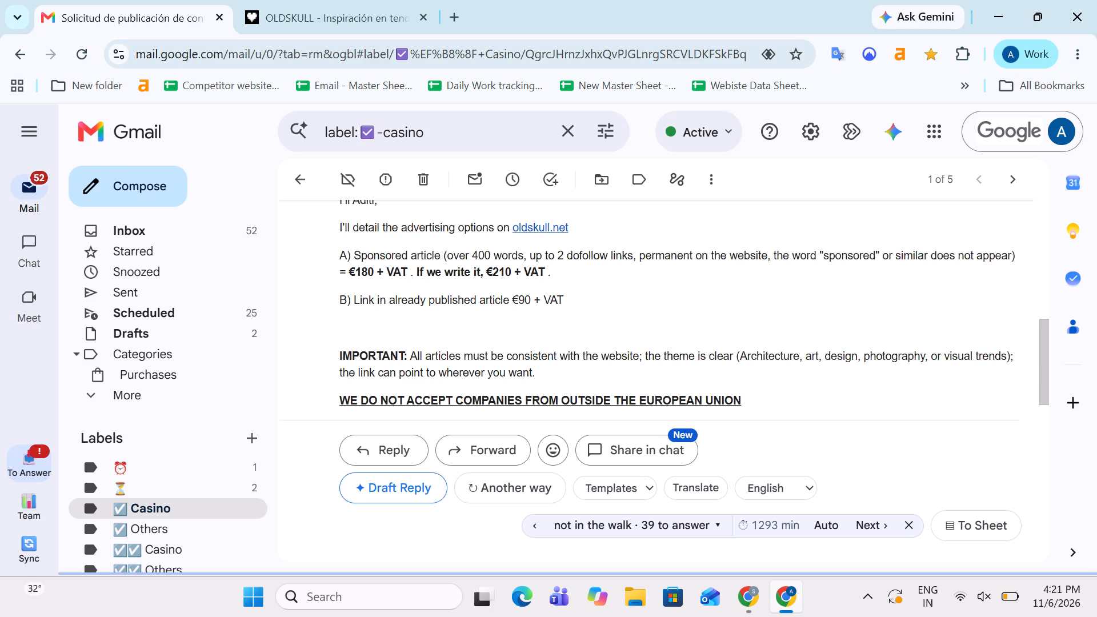
Read the OLDSKULL.NET offer email for its article prices, theme conditions and payment terms, down to the follow-up messages.
scroll(545, 356, down, 1)
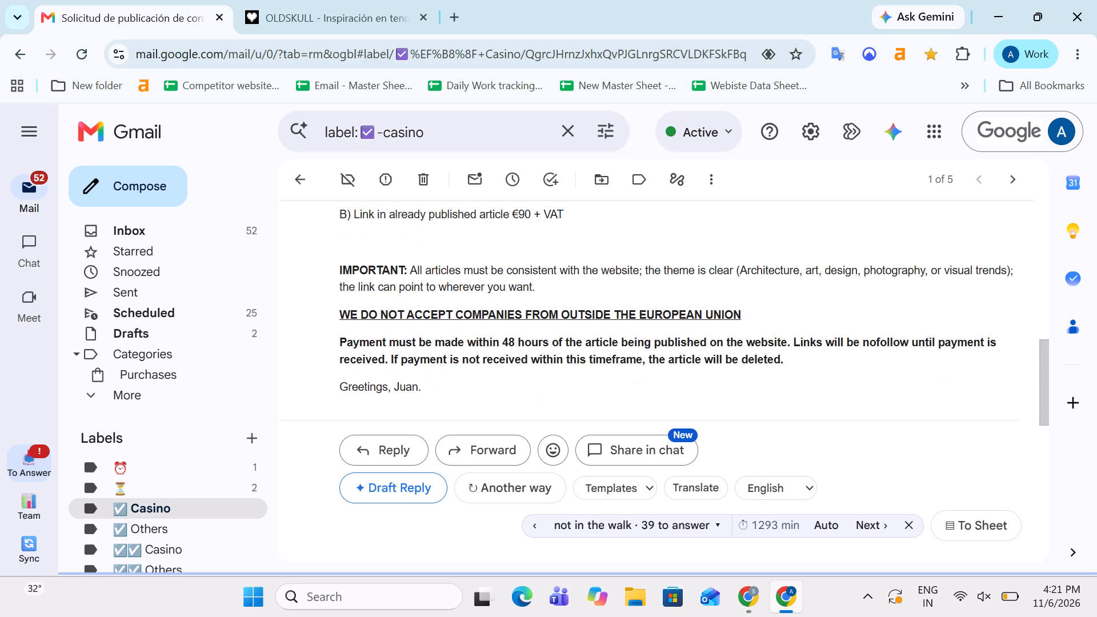
scroll(568, 361, down, 2)
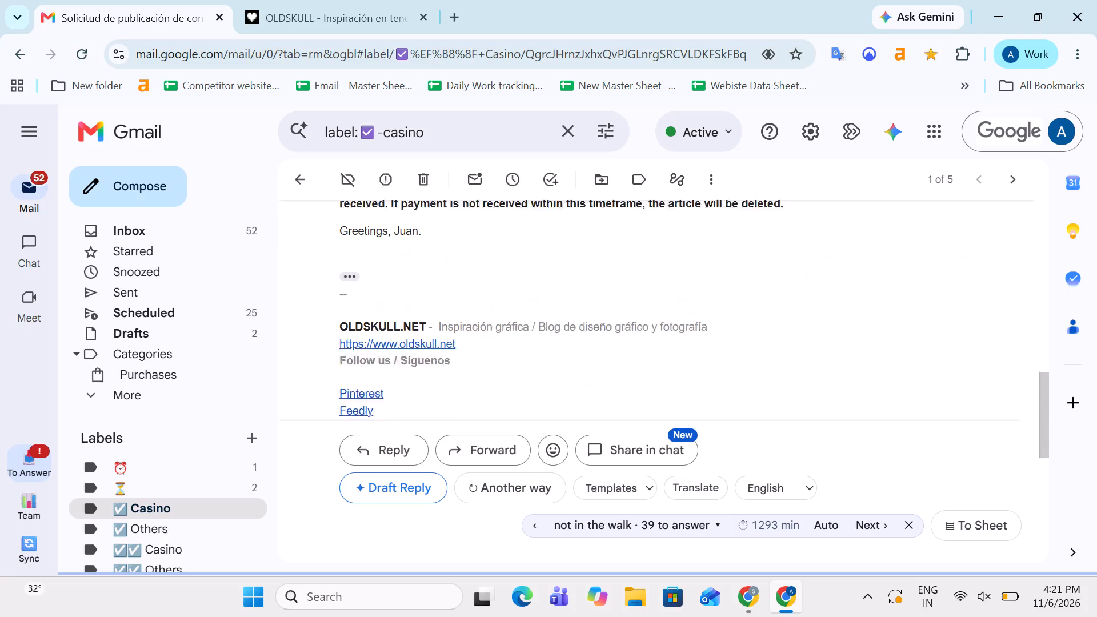
scroll(530, 346, down, 2)
click(494, 313)
scroll(512, 331, down, 2)
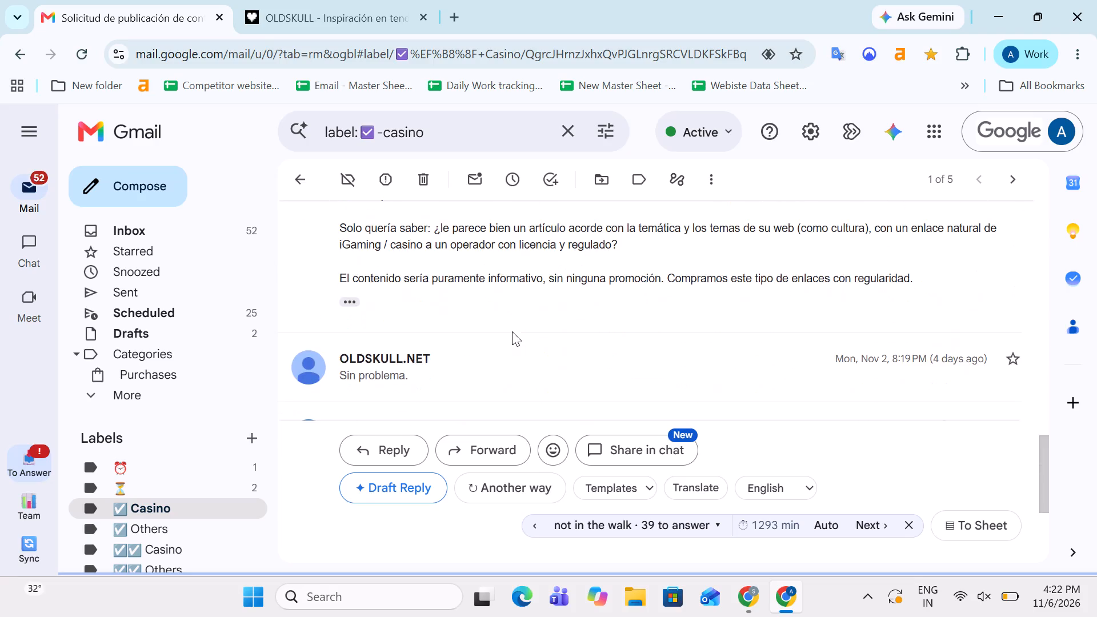
scroll(515, 334, down, 1)
scroll(545, 318, up, 3)
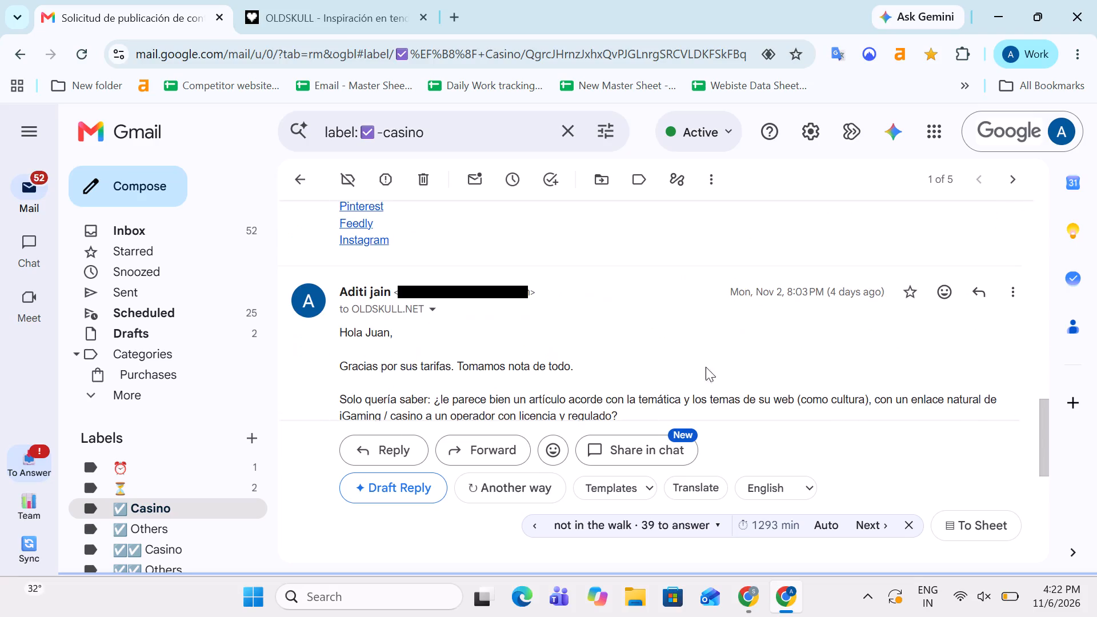
Translate the November 2 casino-link enquiry and OLDSKULL.NET's reply to English and read them.
click(1008, 300)
scroll(943, 352, down, 2)
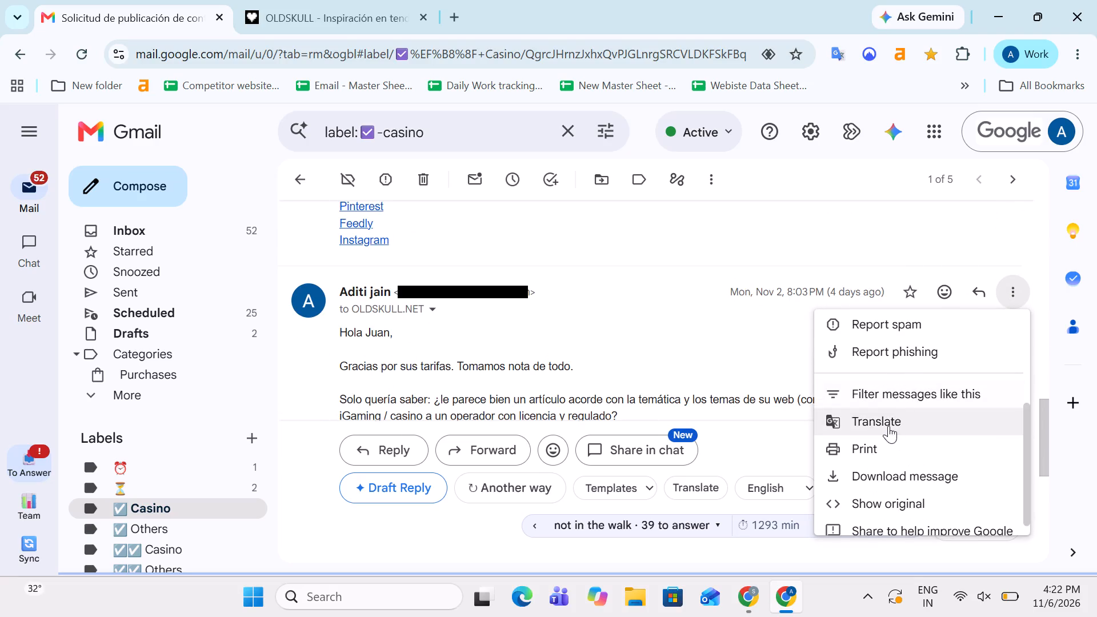
click(888, 426)
scroll(743, 355, down, 2)
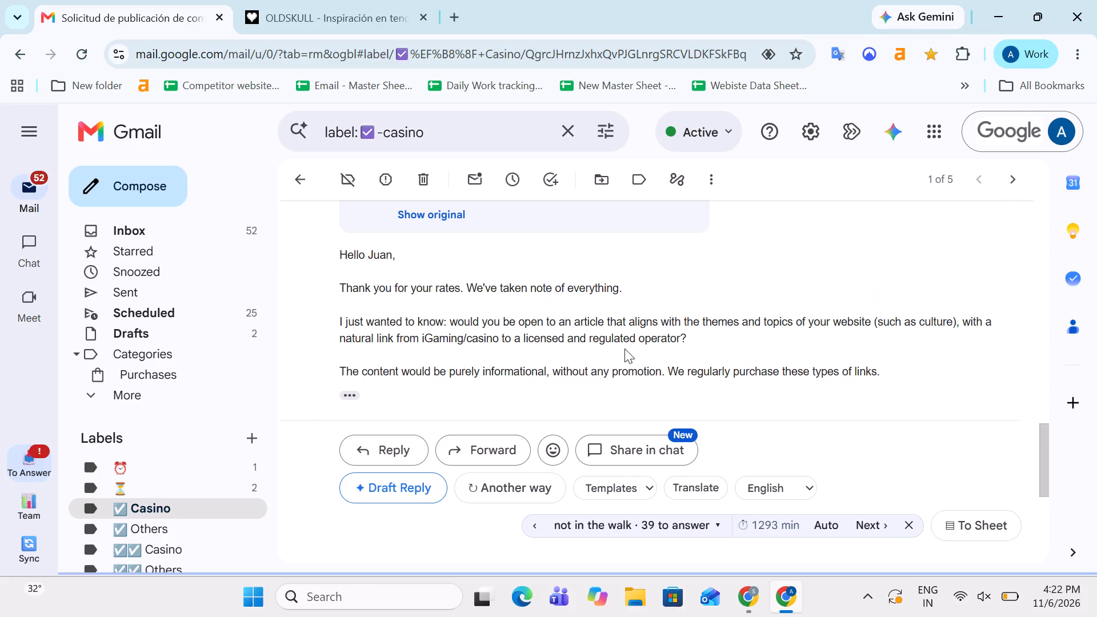
scroll(547, 334, down, 2)
click(499, 313)
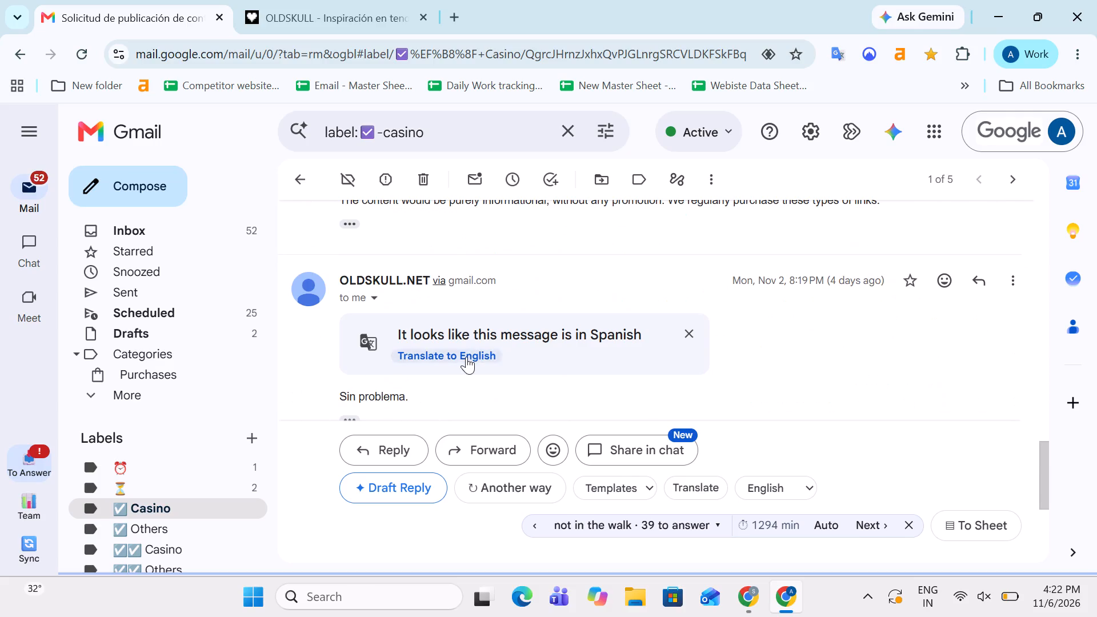
click(466, 356)
scroll(486, 362, down, 2)
scroll(486, 362, up, 3)
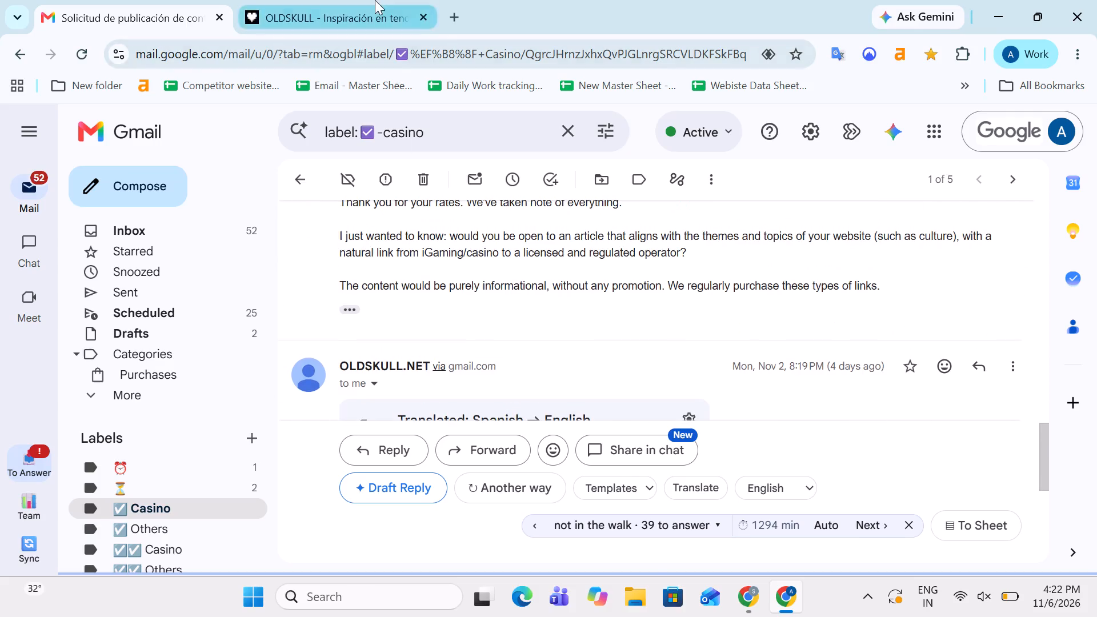
Copy the domain oldskull.net from the site's address into the WEBSITE cell of row 11215 in New Master Sheet - Data Collection.
click(375, 0)
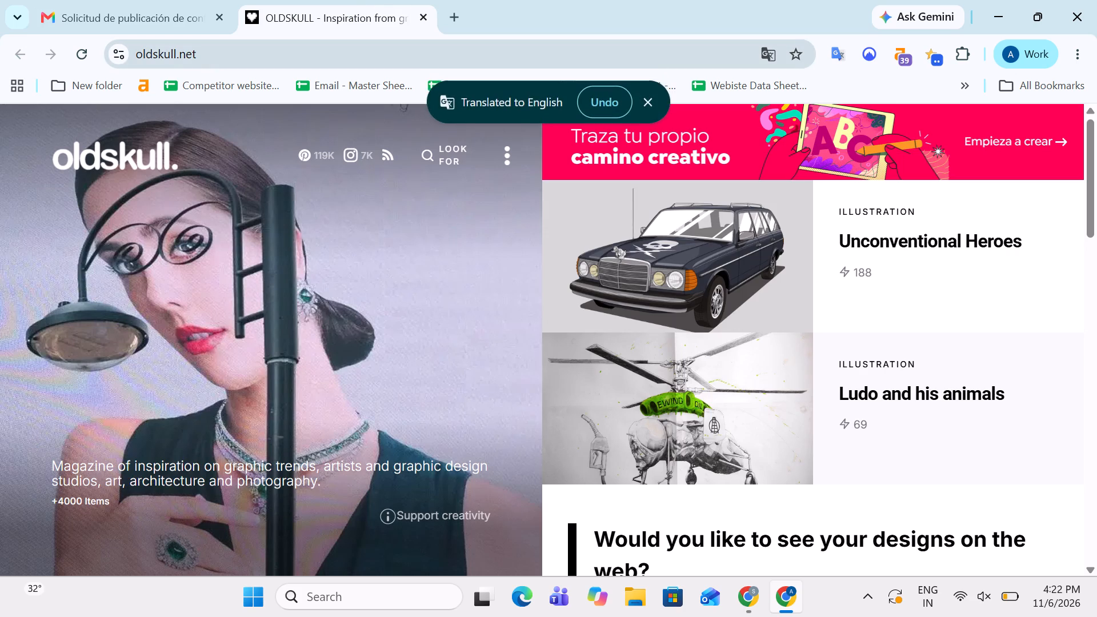
click(275, 47)
drag(275, 47, 238, 61)
key(ctrl+c)
key(ctrl+c)
key(ctrl+c)
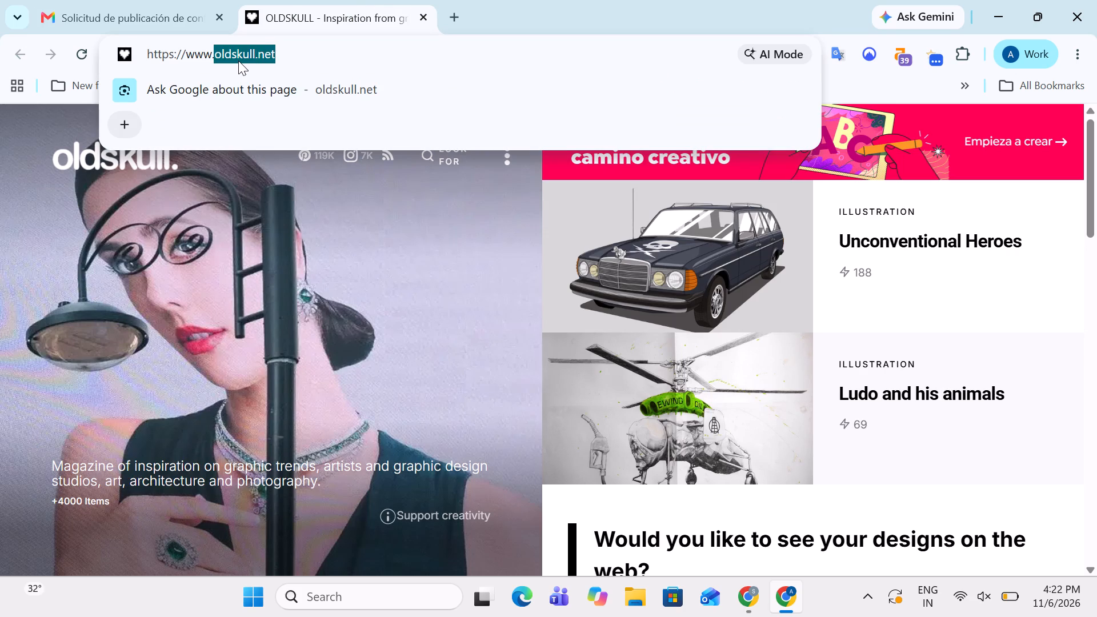
key(ctrl+c)
key(alt+Tab)
key(Return)
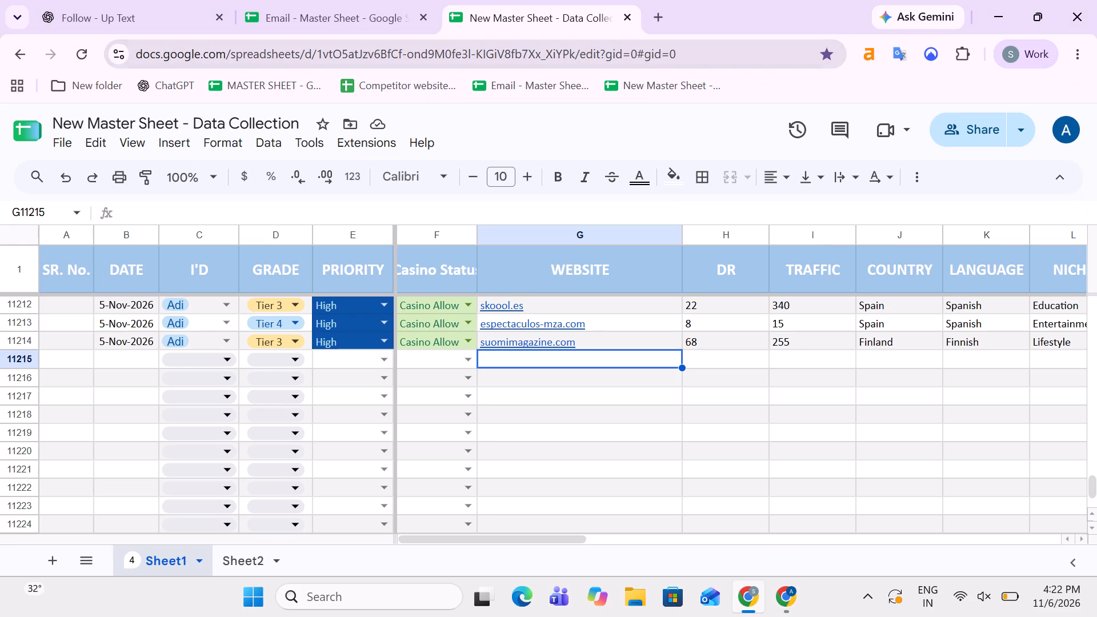
key(ctrl+v)
key(Tab)
Look through the articles on the oldskull.net homepage and check the site's Ahrefs metrics.
key(alt+Tab)
scroll(329, 348, down, 6)
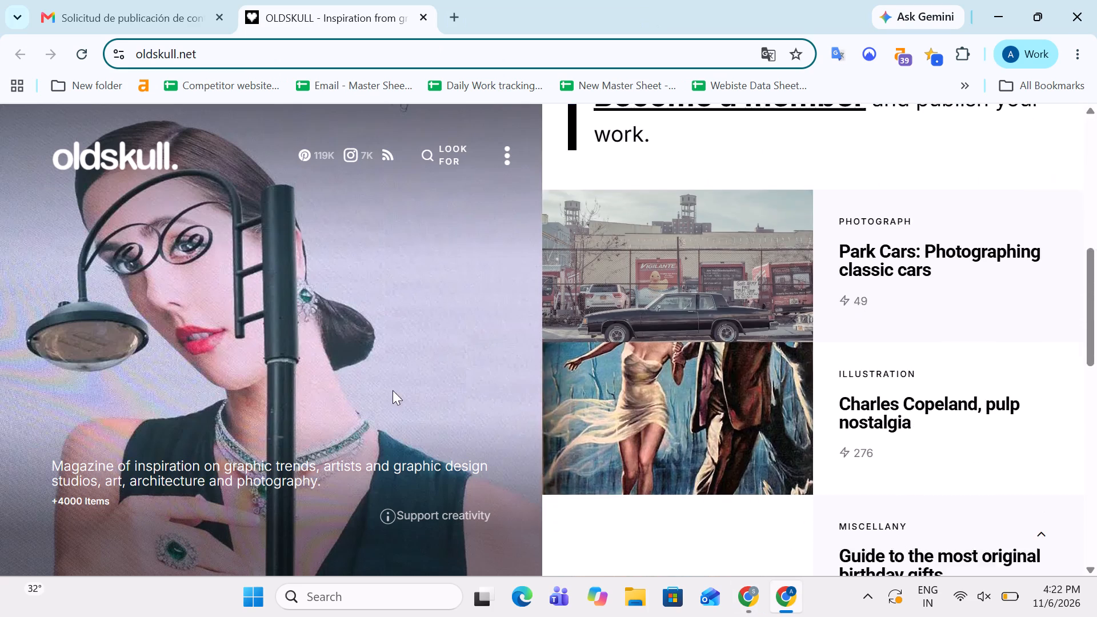
scroll(440, 343, down, 12)
scroll(600, 372, down, 10)
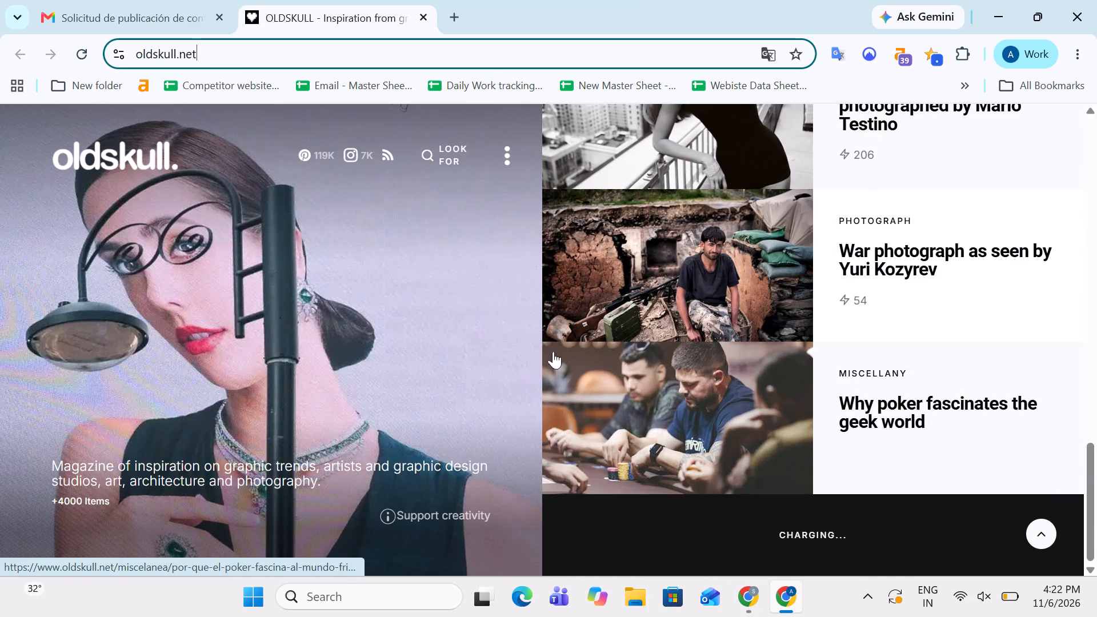
scroll(530, 309, up, 20)
scroll(530, 309, up, 11)
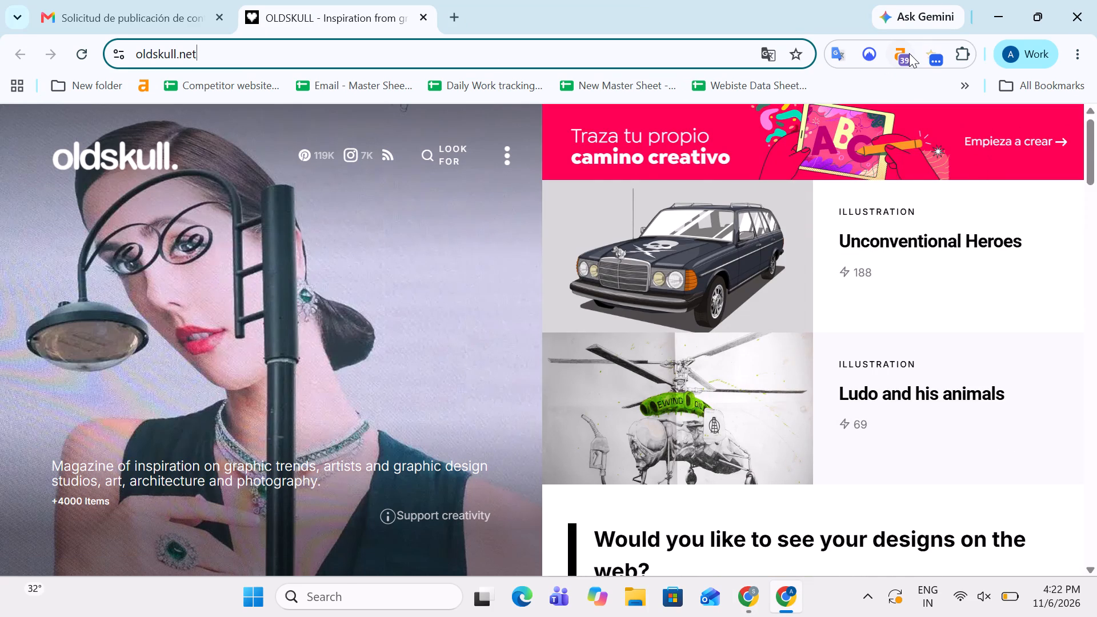
click(910, 53)
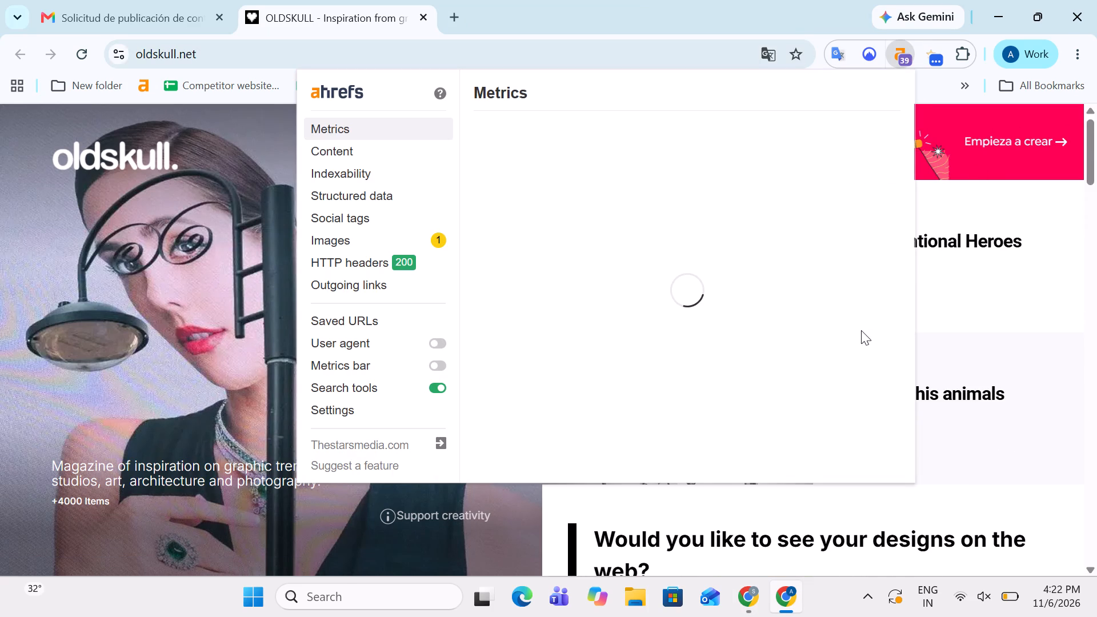
key(alt+Tab)
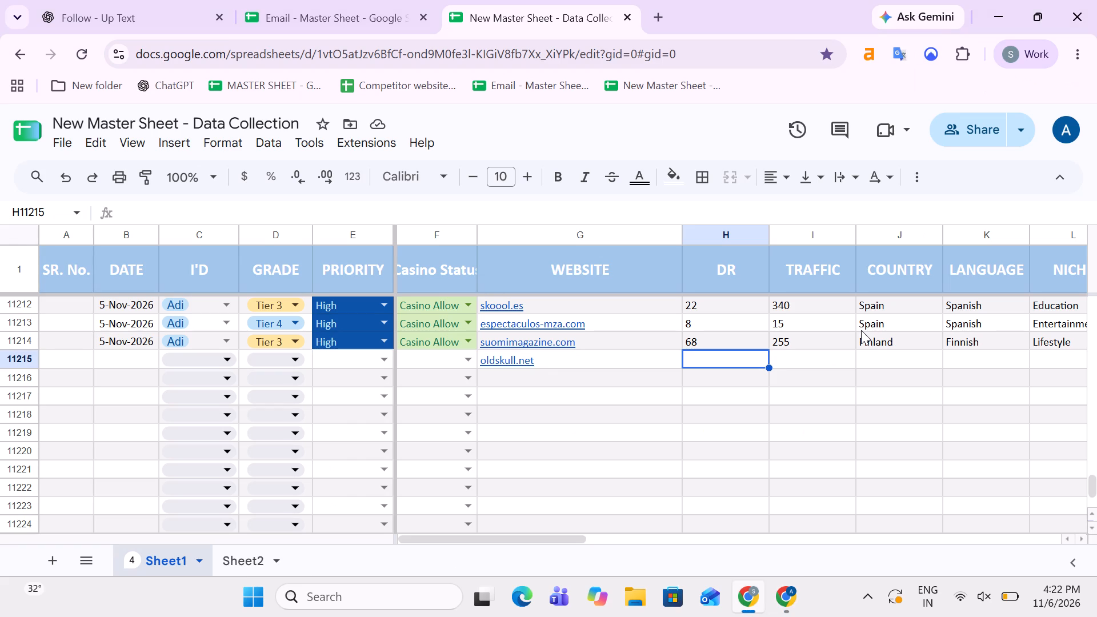
Fill row 11215 for oldskull.net with DR 39, traffic 3.5K, country Spain and language Spanish.
text(39)
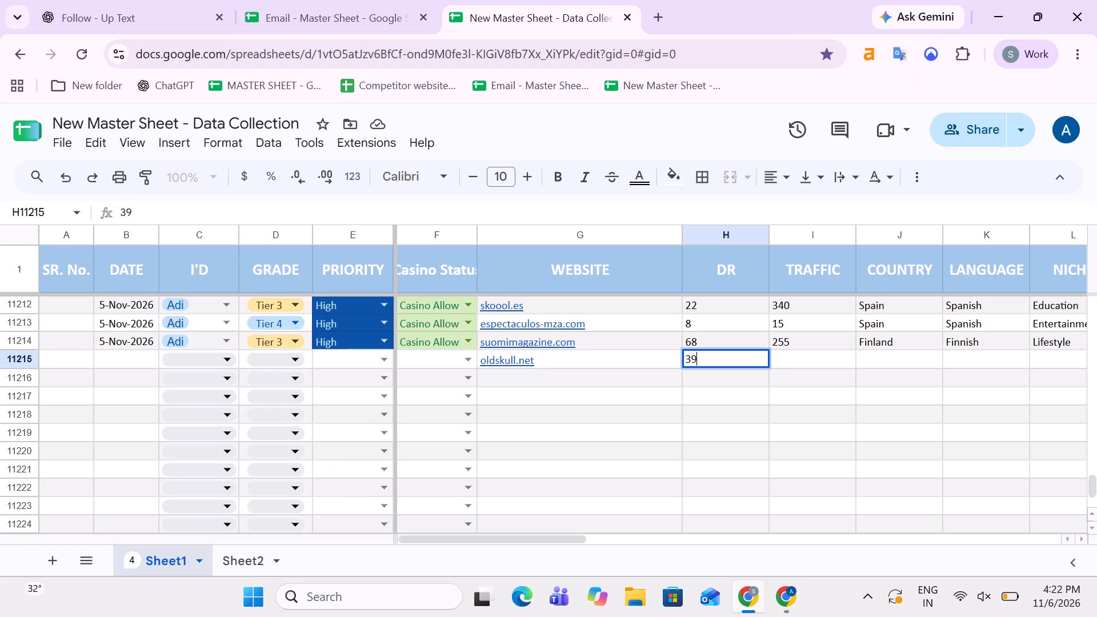
key(Right)
text(3.5K)
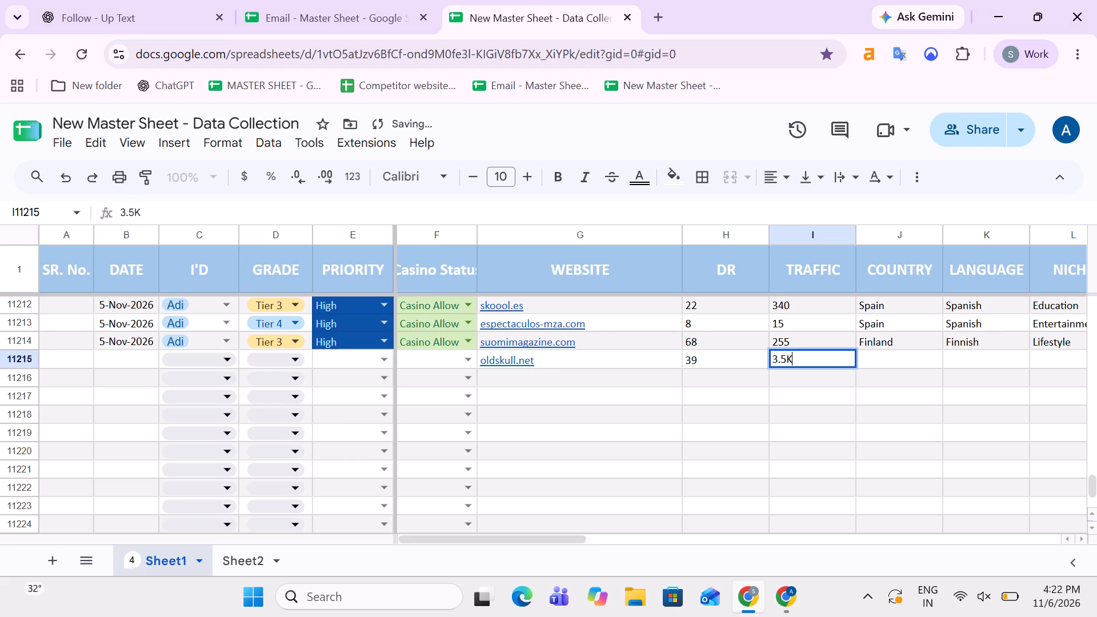
key(Right)
text(Sp)
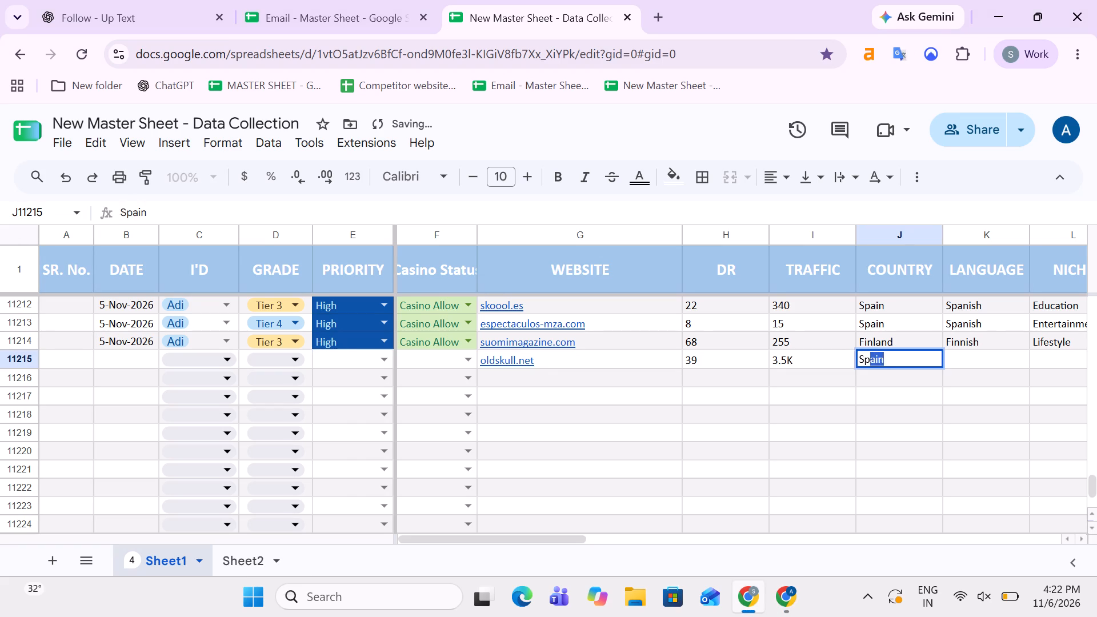
key(Right)
text(Sp)
key(Right)
key(Right)
key(Right)
key(Left)
key(Left)
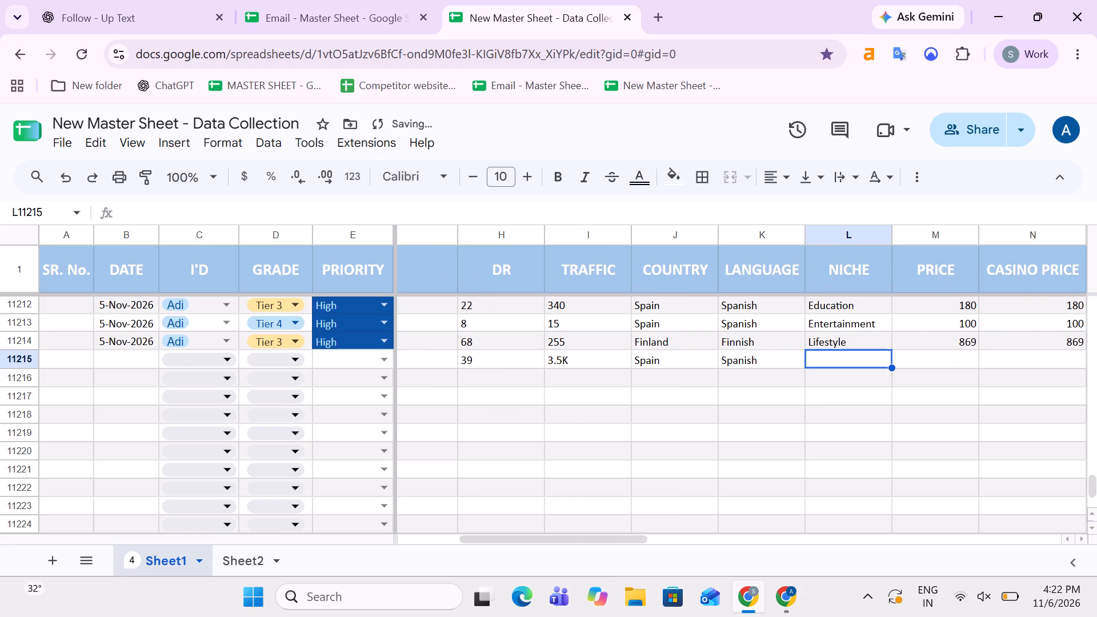
Search the oldskull.net site for Casino777.
key(alt+Tab)
click(1096, 207)
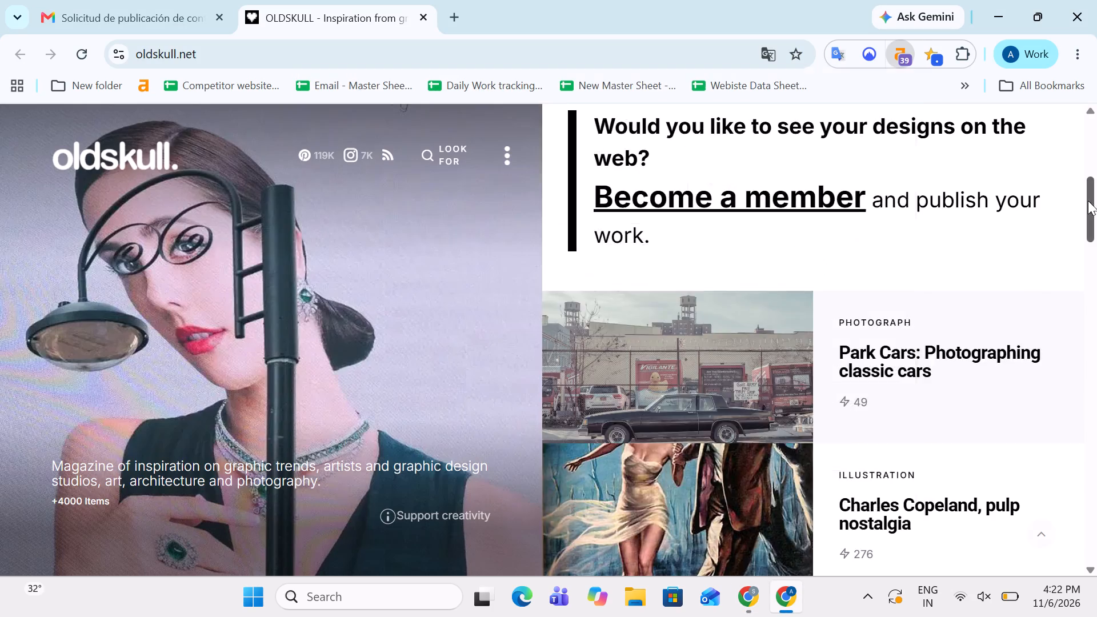
scroll(1088, 201, up, 15)
click(443, 137)
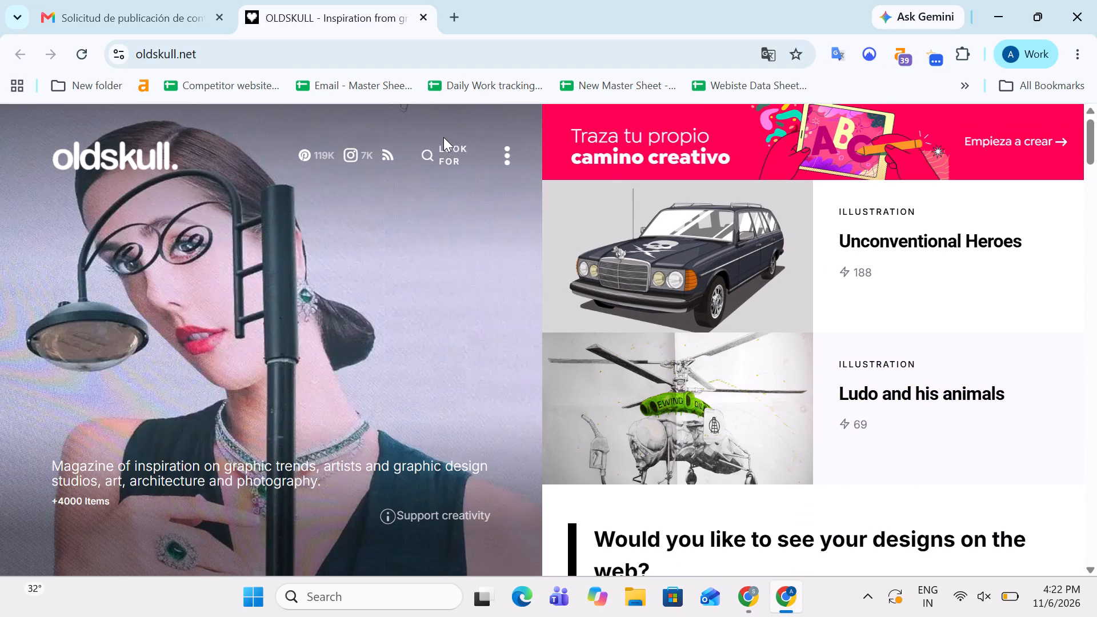
click(452, 153)
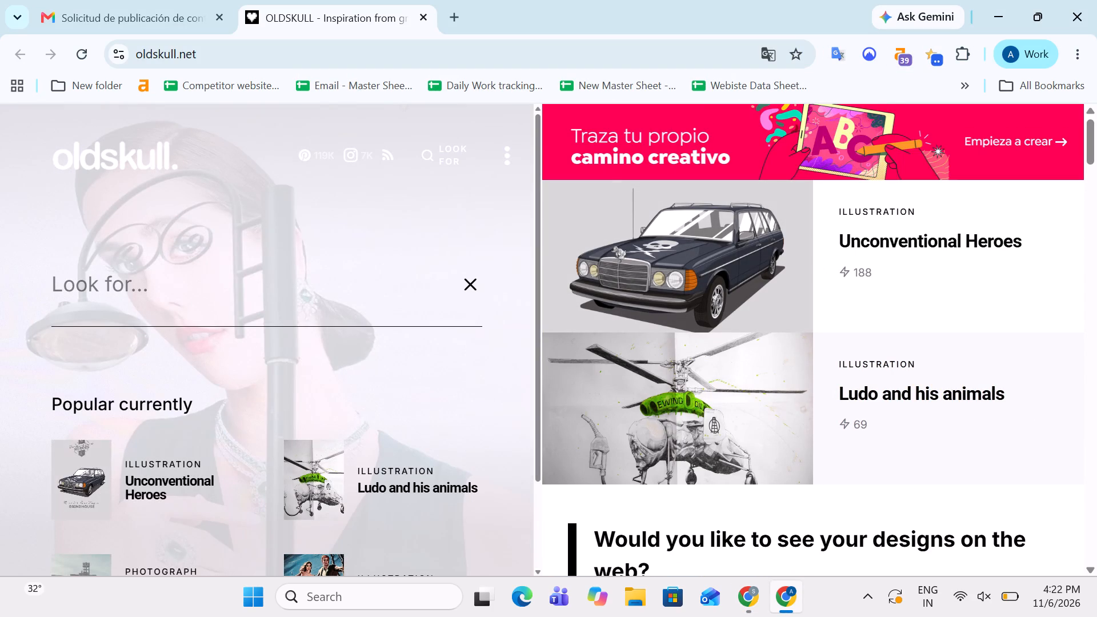
text(Casino777)
key(Return)
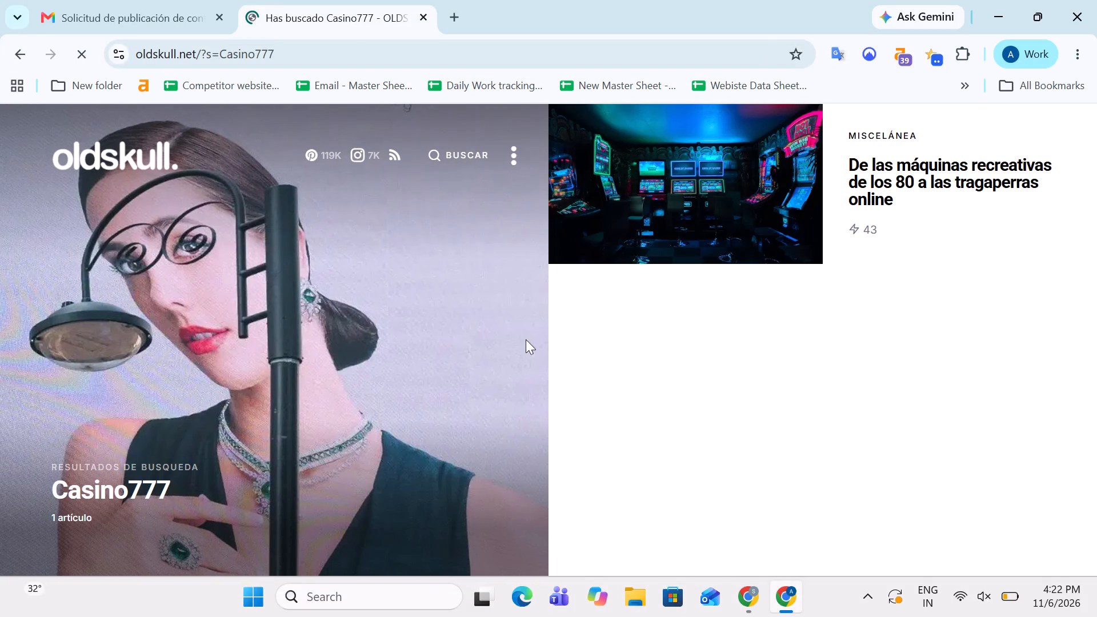
scroll(843, 355, up, 3)
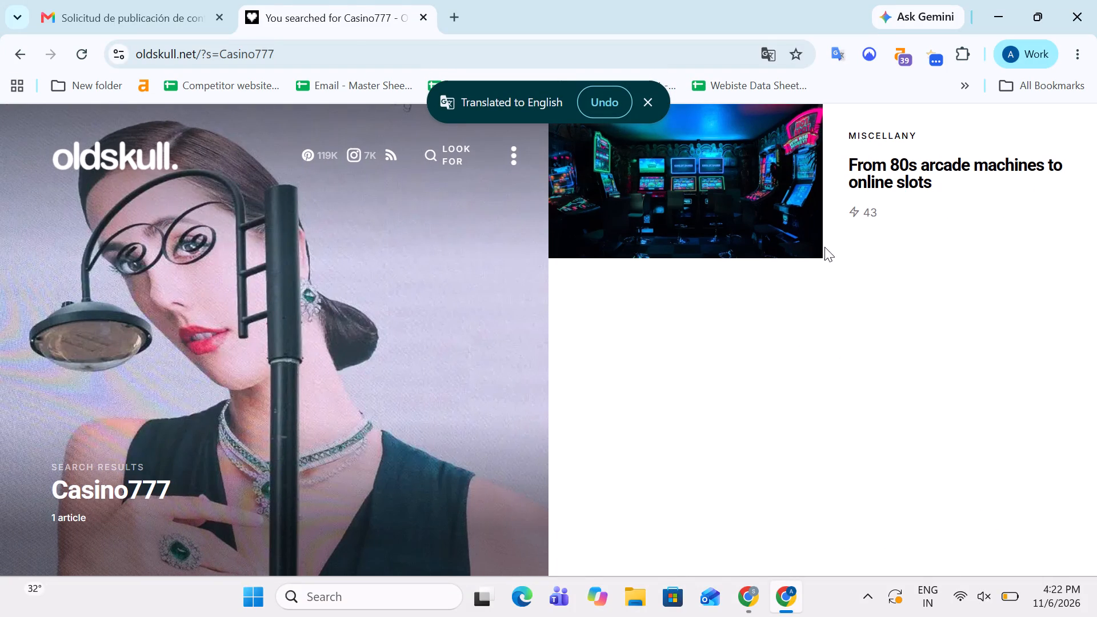
ctrl+click(937, 165)
click(579, 0)
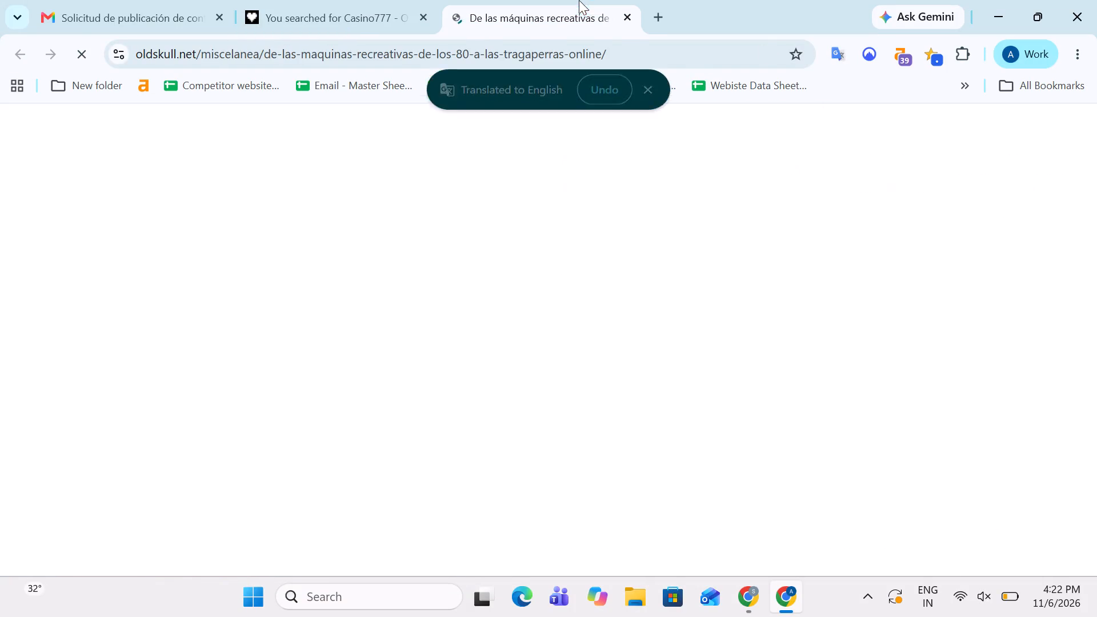
scroll(604, 420, down, 3)
scroll(794, 359, down, 3)
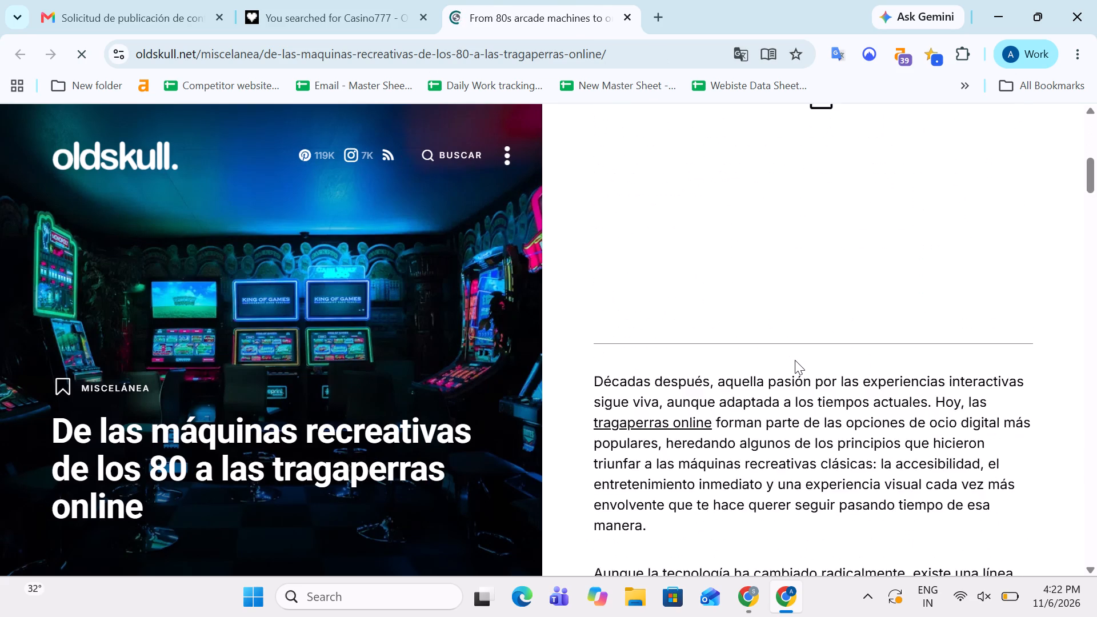
scroll(795, 360, up, 3)
scroll(795, 360, down, 3)
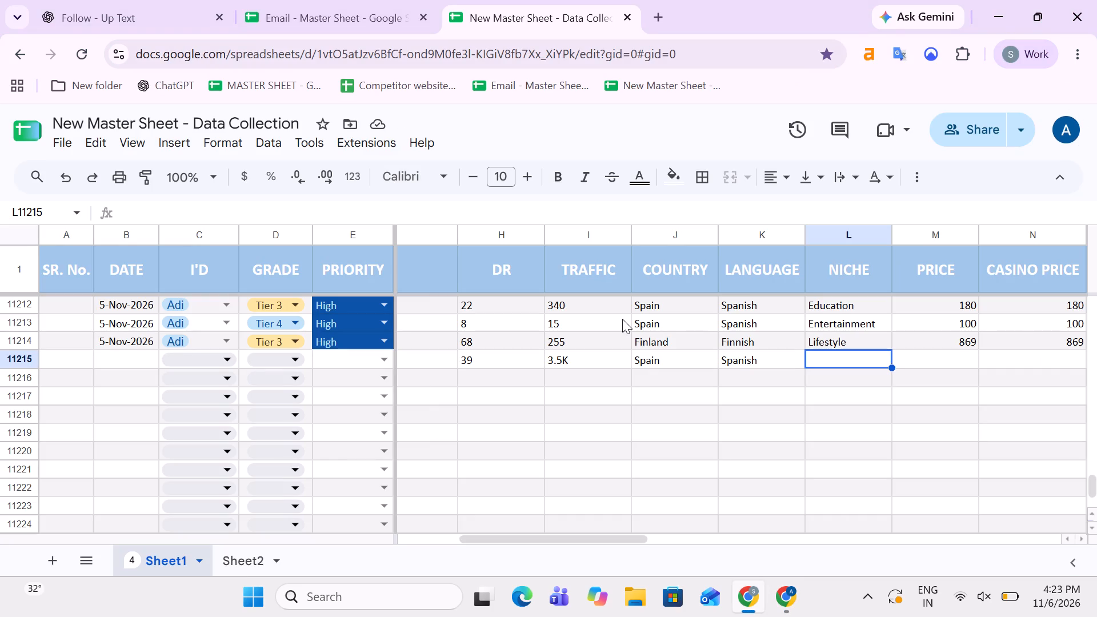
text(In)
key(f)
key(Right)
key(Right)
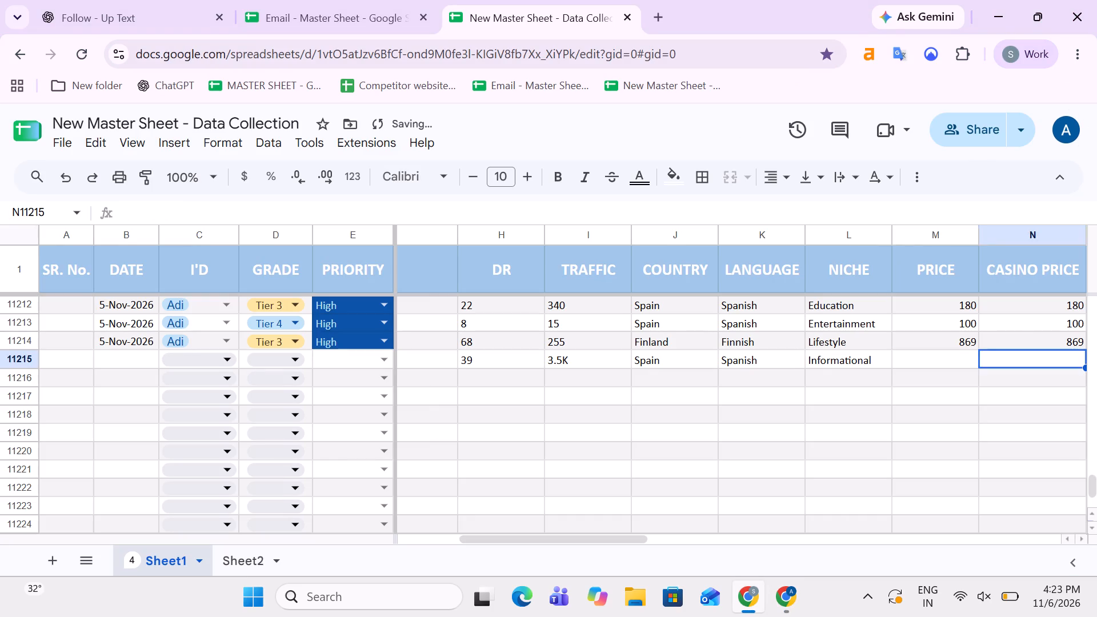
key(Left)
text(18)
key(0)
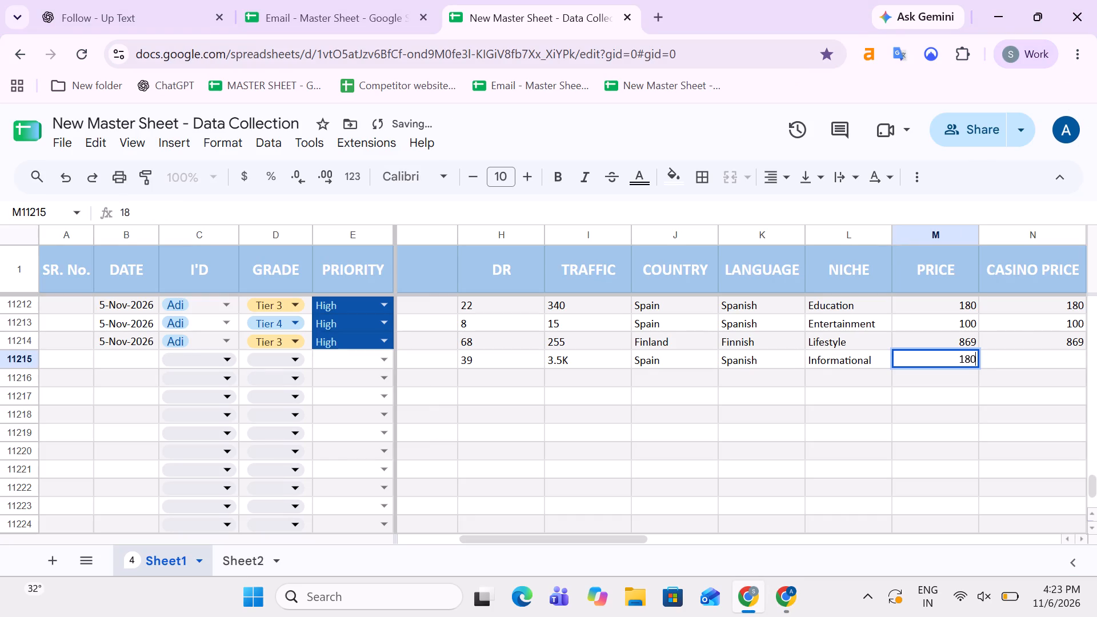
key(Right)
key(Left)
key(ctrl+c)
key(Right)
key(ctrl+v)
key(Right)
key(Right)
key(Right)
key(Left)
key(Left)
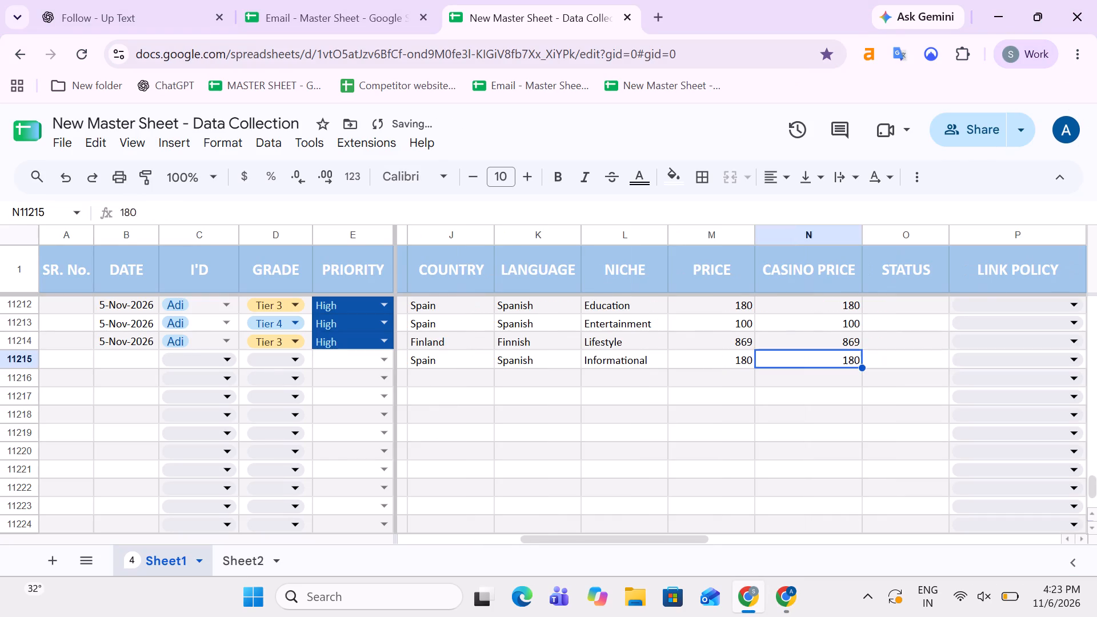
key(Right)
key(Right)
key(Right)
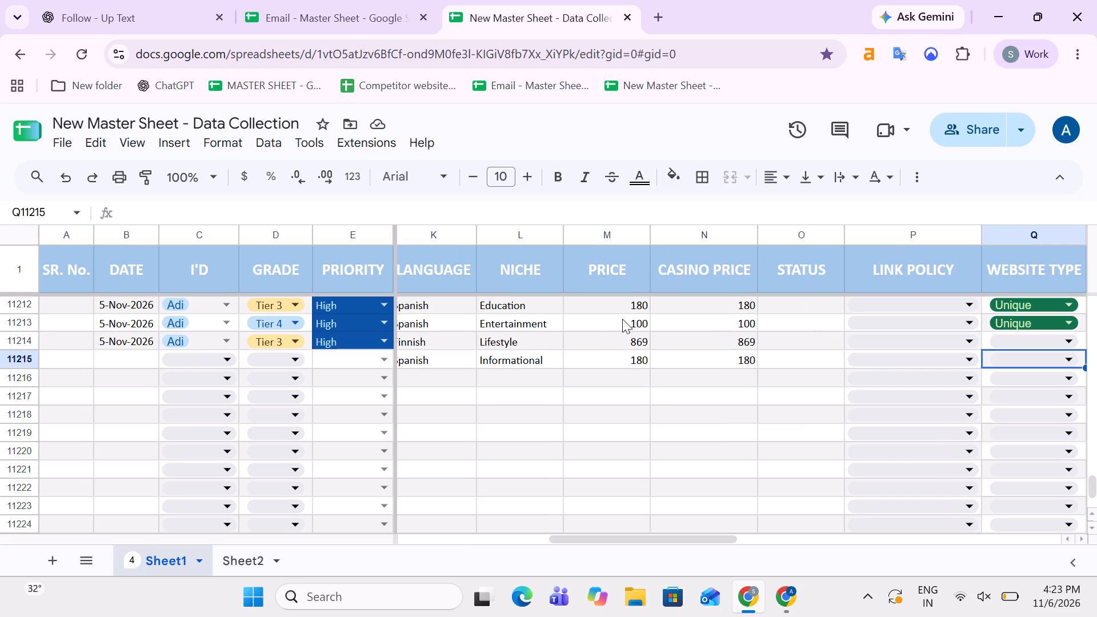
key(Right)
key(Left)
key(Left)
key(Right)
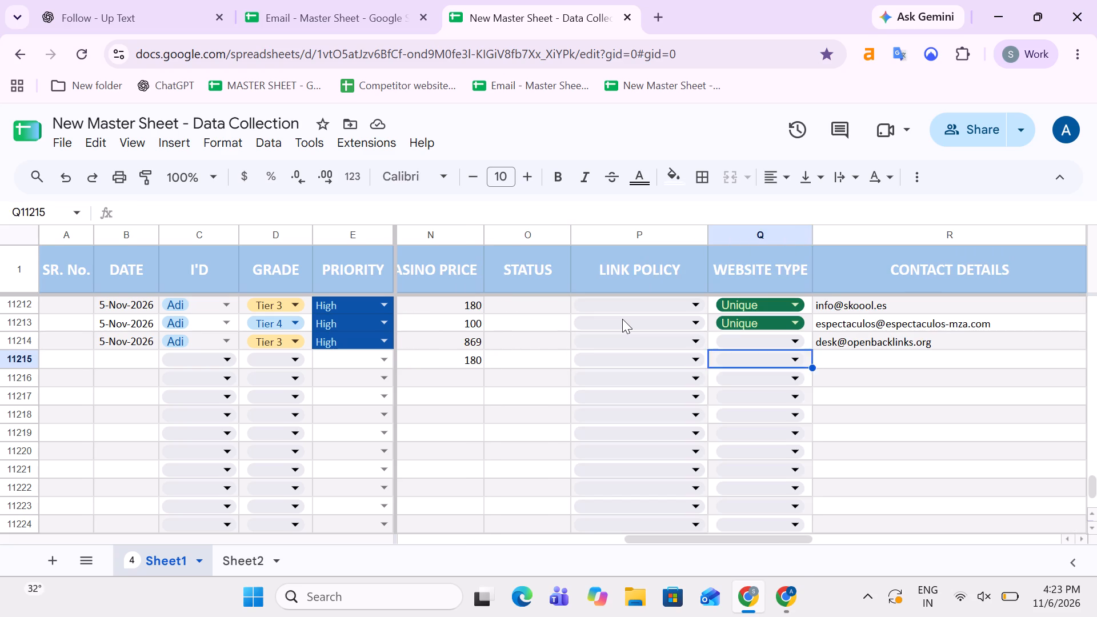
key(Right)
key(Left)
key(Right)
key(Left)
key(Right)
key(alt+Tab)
scroll(442, 379, up, 3)
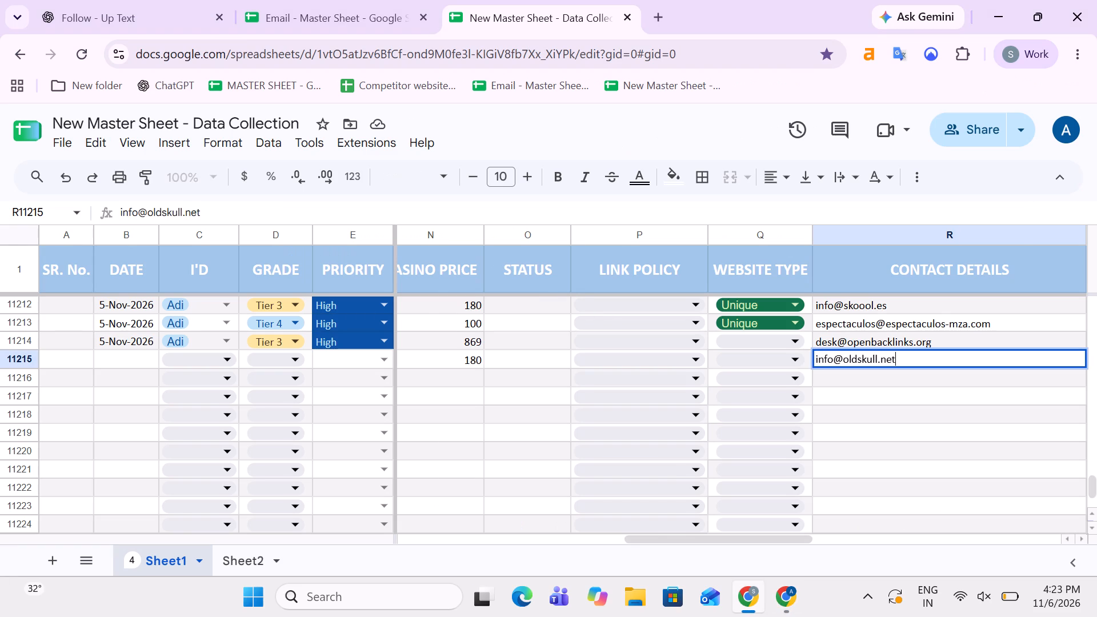
Set the priority of the oldskull.net row 11215 to Medium and fill in its Casino Status.
key(Left)
key(Left)
key(Left)
key(Left)
key(Left)
key(Left)
key(Left)
key(Left)
key(Left)
key(Left)
key(Left)
key(Left)
key(Left)
key(Left)
key(Left)
key(Left)
key(Left)
key(Left)
key(Left)
key(Left)
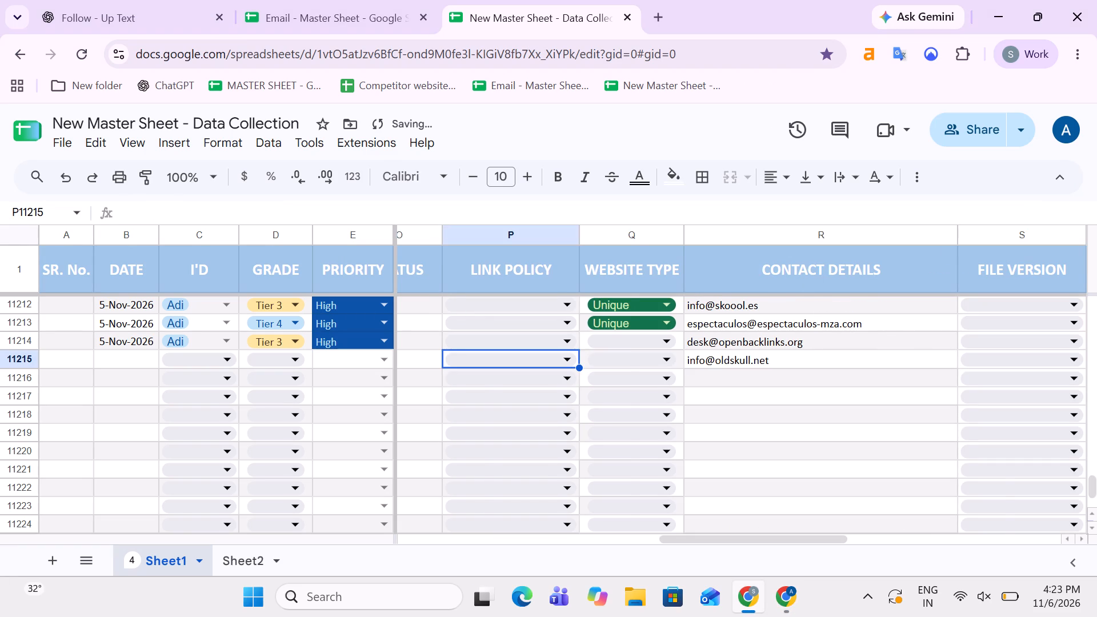
key(Right)
key(Right)
key(Right)
key(Right)
key(Right)
key(Left)
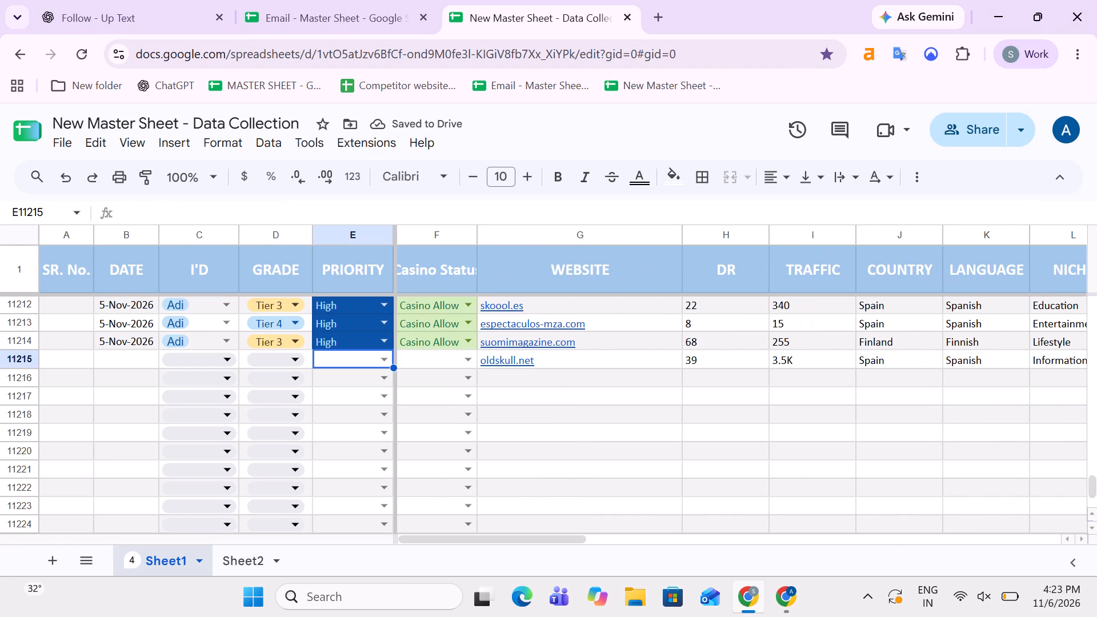
key(Down)
key(Up)
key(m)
key(Down)
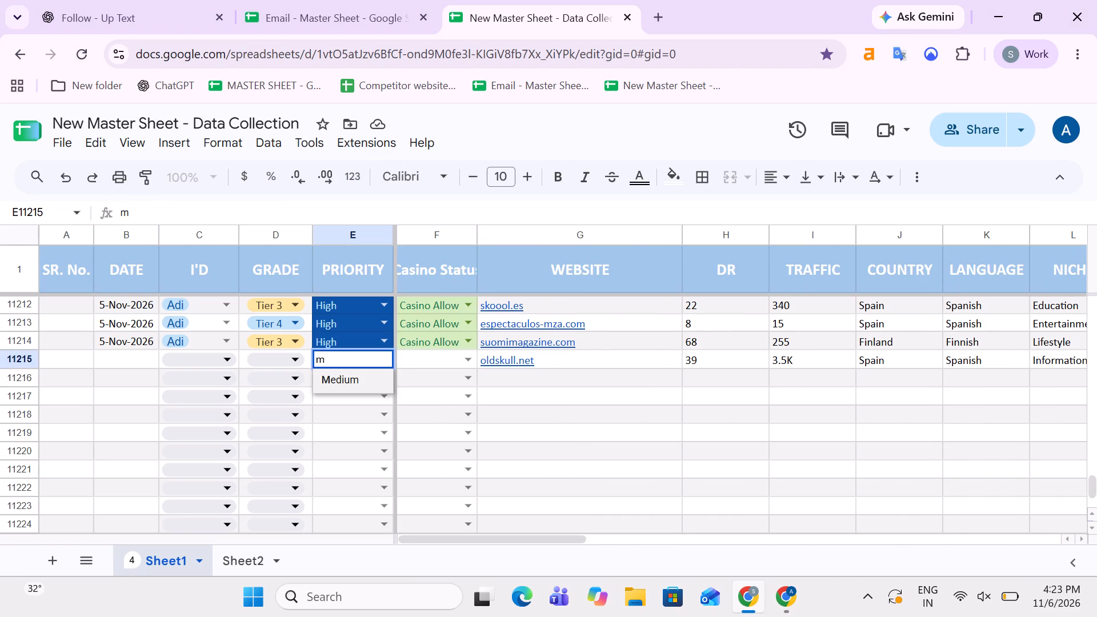
key(Return)
key(Up)
key(Right)
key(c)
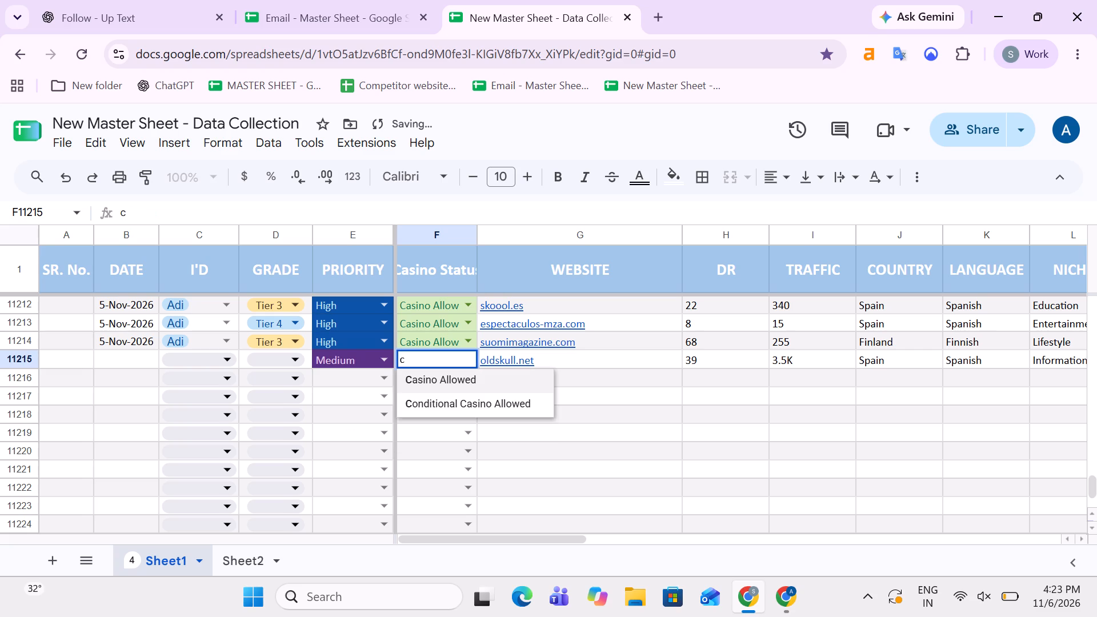
key(Return)
key(Up)
key(Right)
key(Down)
key(alt+Tab)
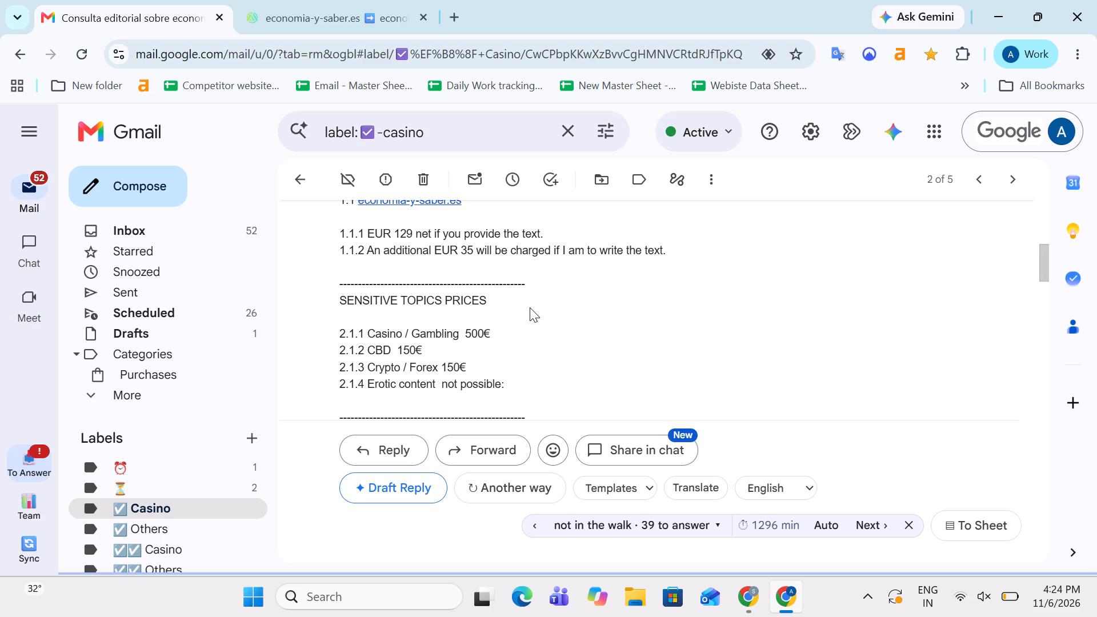
Read the sensitive-topic prices and payment terms in the economia-y-saber.es offer email.
scroll(530, 307, down, 1)
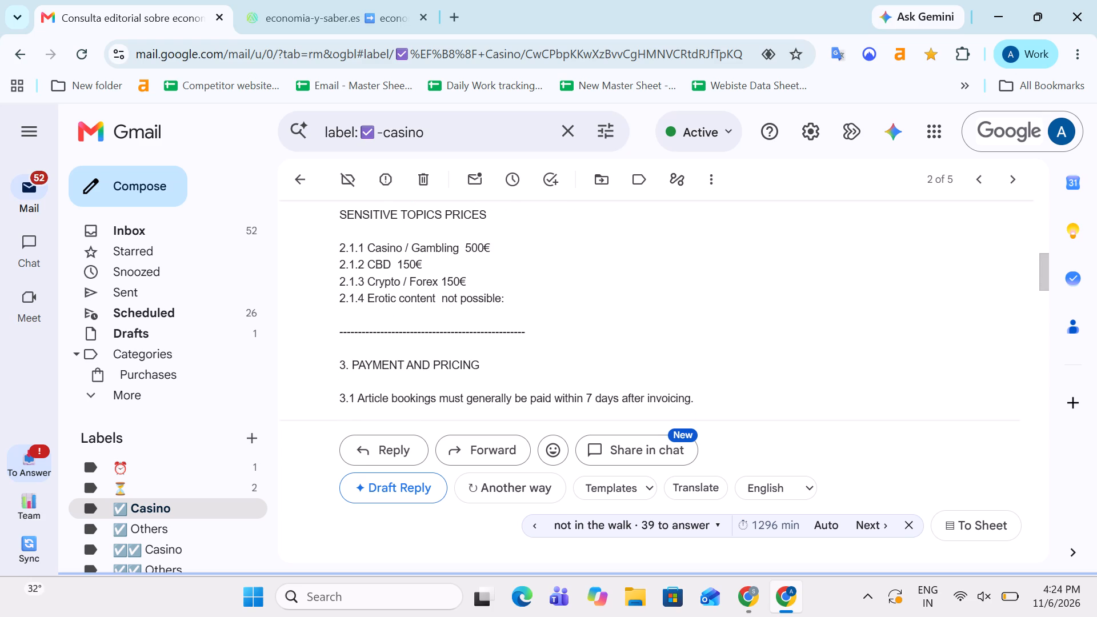
scroll(425, 351, down, 1)
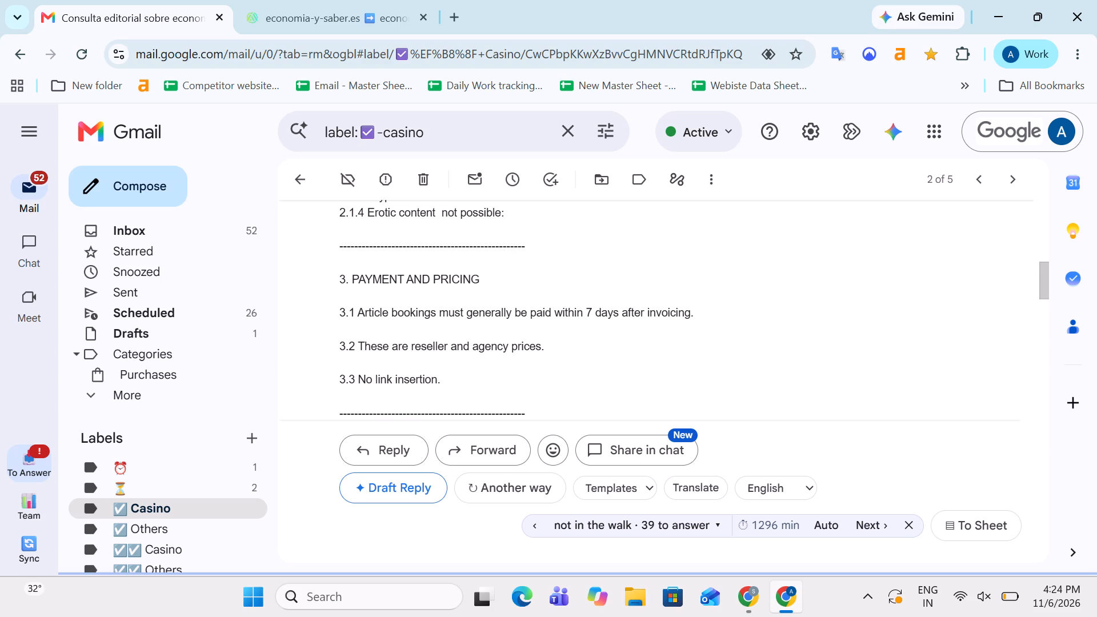
scroll(500, 348, down, 2)
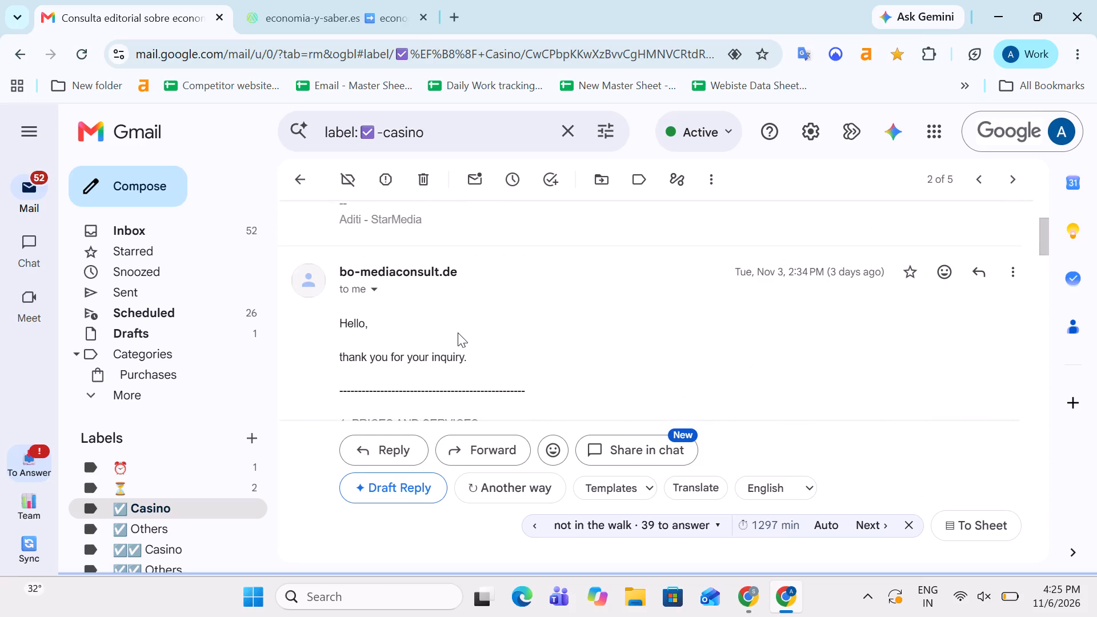
scroll(462, 328, down, 16)
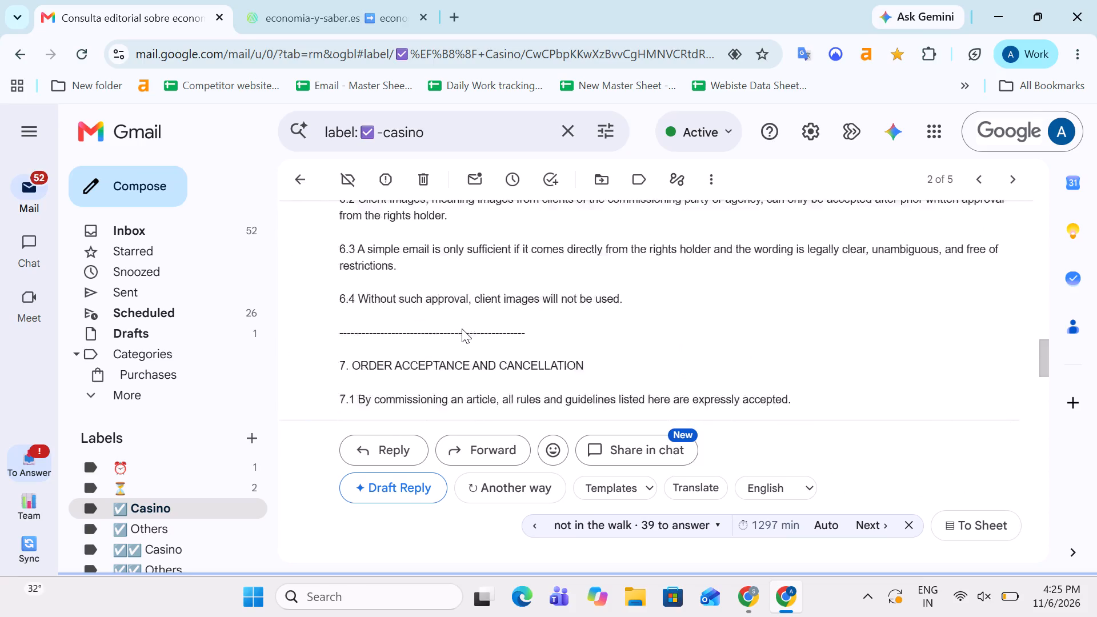
scroll(462, 328, down, 20)
scroll(462, 328, down, 3)
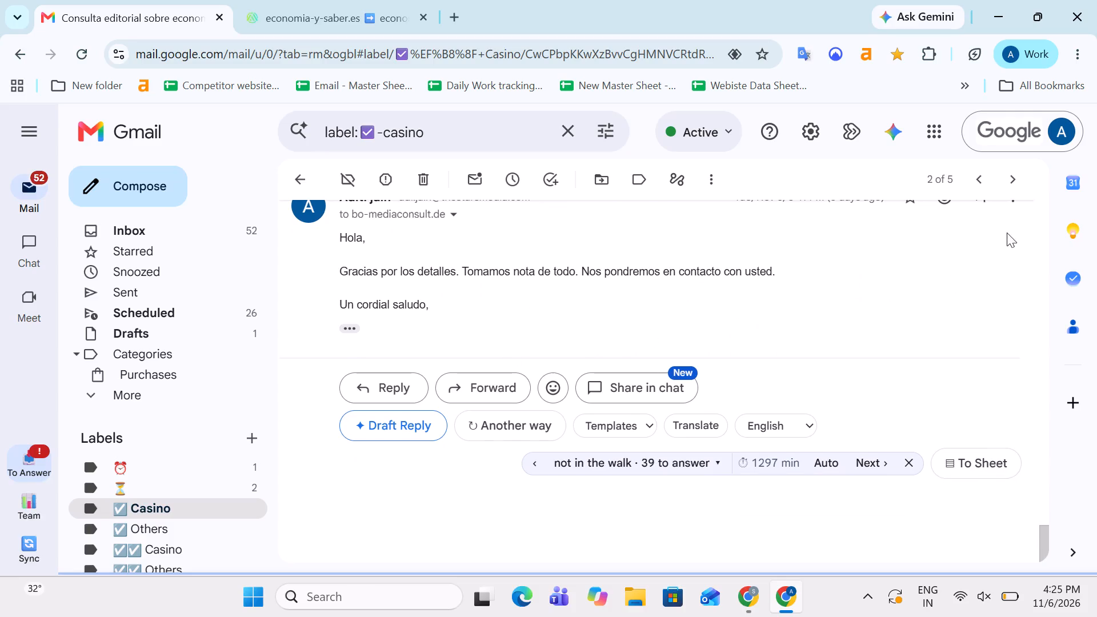
Translate the final Spanish reply in the economia-y-saber.es conversation into English and read it.
click(1015, 204)
scroll(950, 310, down, 4)
click(896, 401)
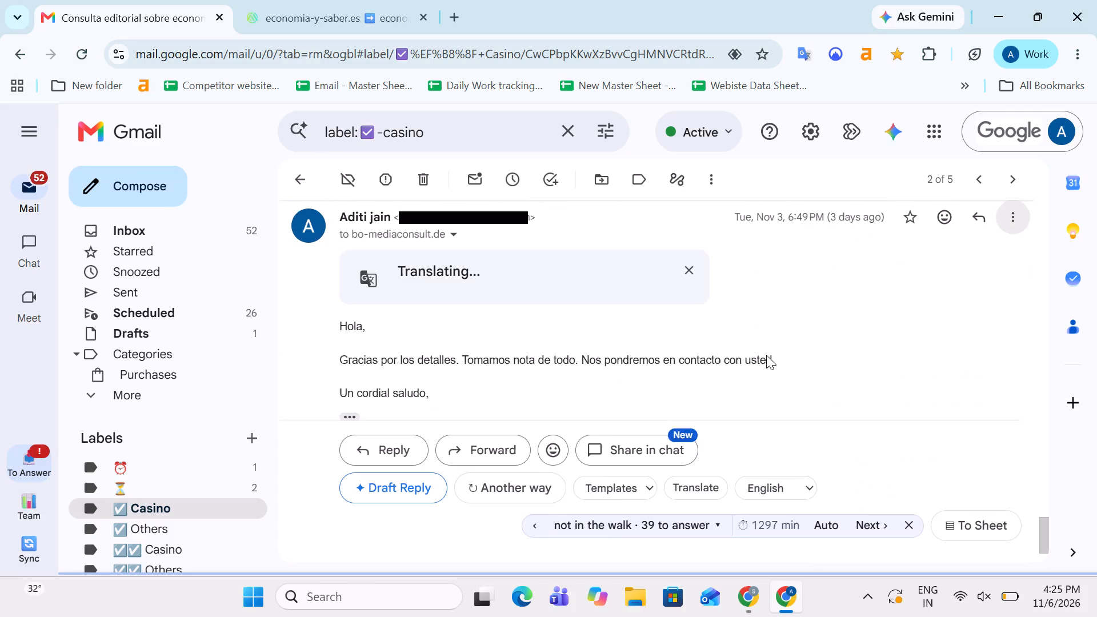
scroll(615, 323, down, 1)
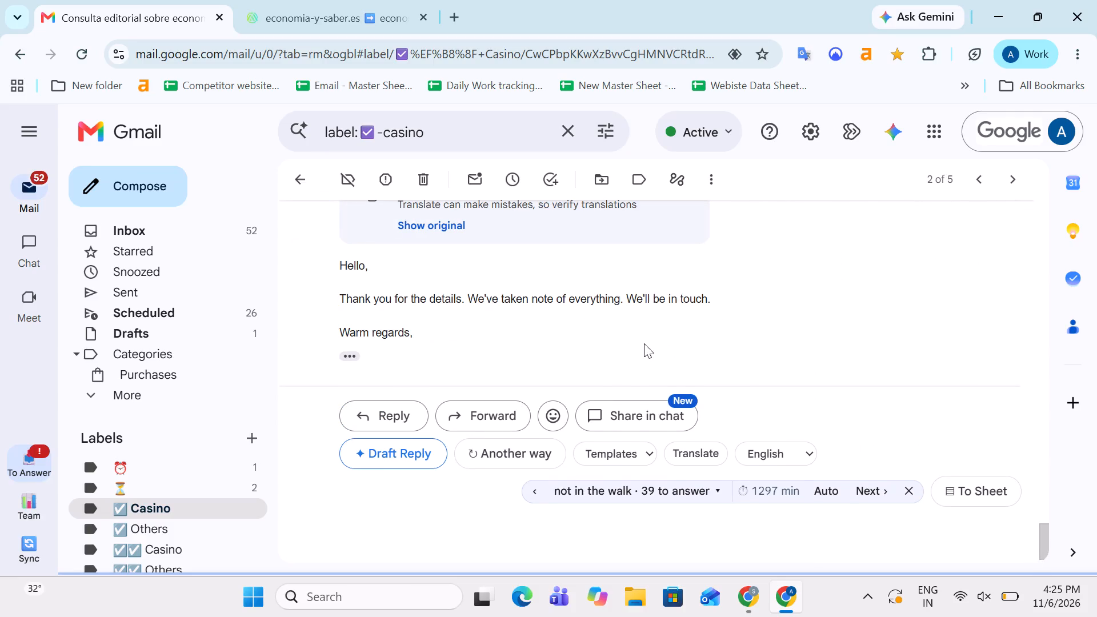
scroll(640, 343, up, 2)
Copy the domain economia-y-saber.es from its website address into the WEBSITE column of row 11216 in New Master Sheet.
click(323, 0)
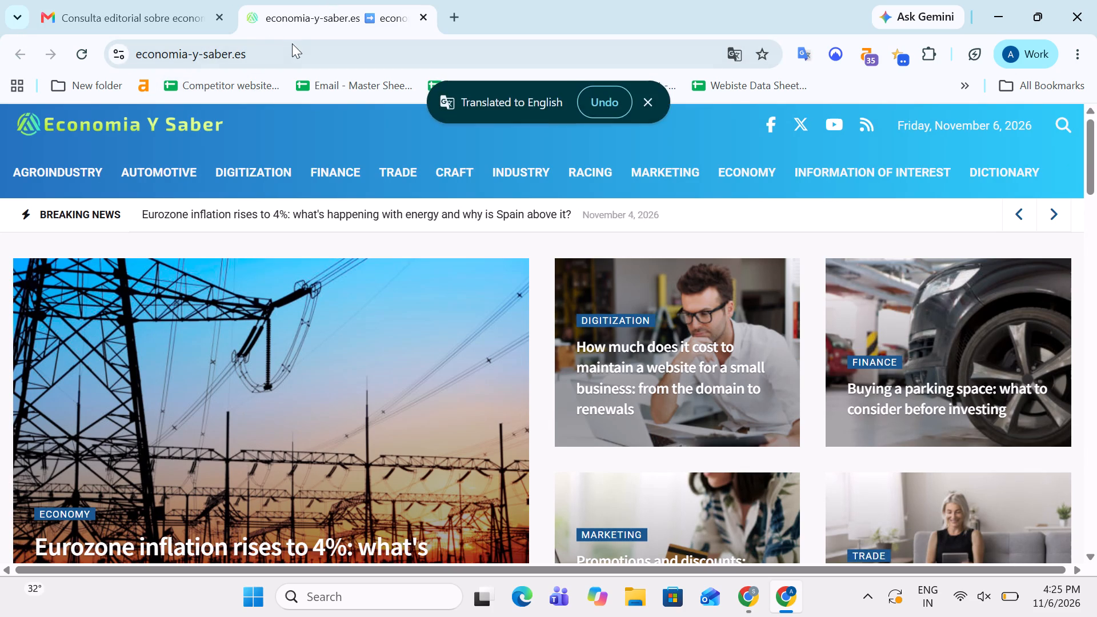
click(295, 47)
drag(295, 47, 207, 53)
key(ctrl+c)
key(ctrl+c)
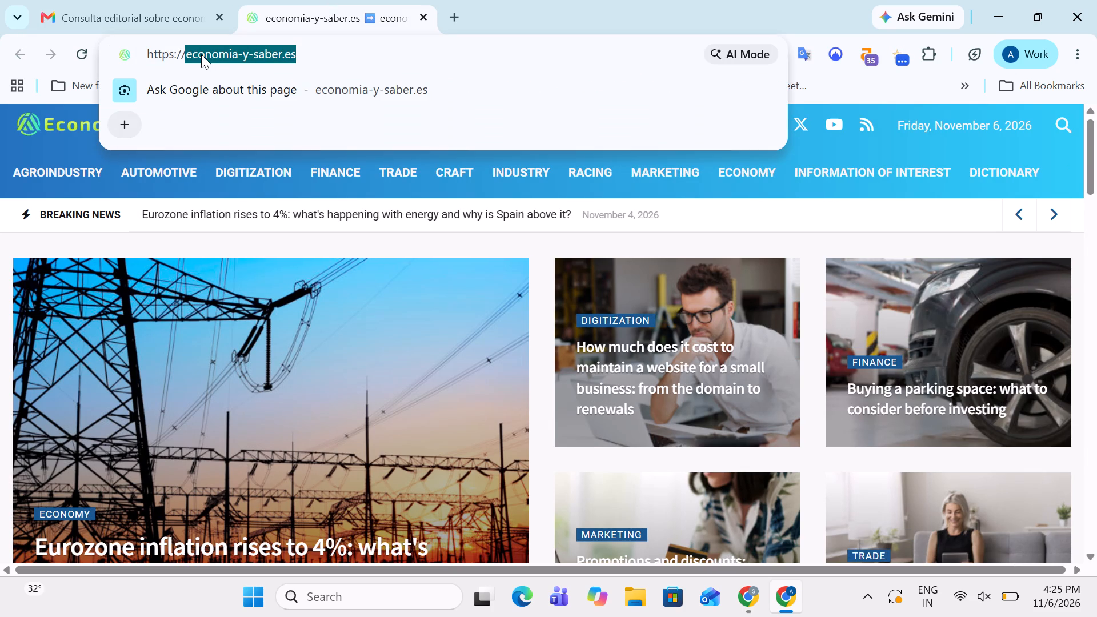
key(alt+Tab)
key(Return)
key(ctrl+v)
key(Tab)
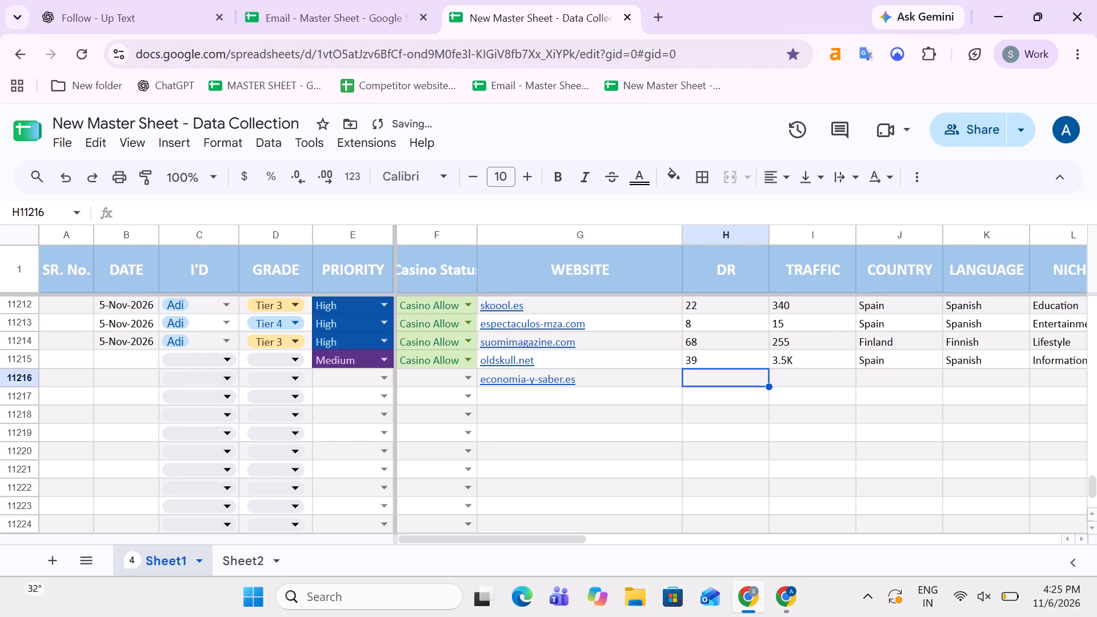
Check the Ahrefs domain rating and search traffic for economia-y-saber.es, and return to New Master Sheet.
key(alt+Tab)
click(873, 61)
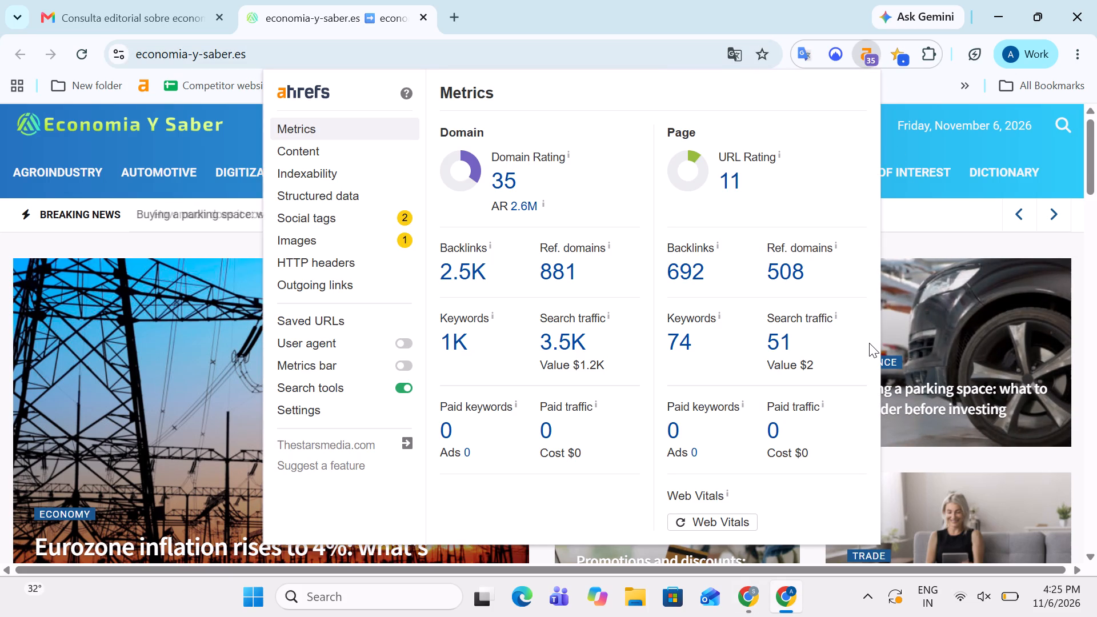
key(alt+Tab)
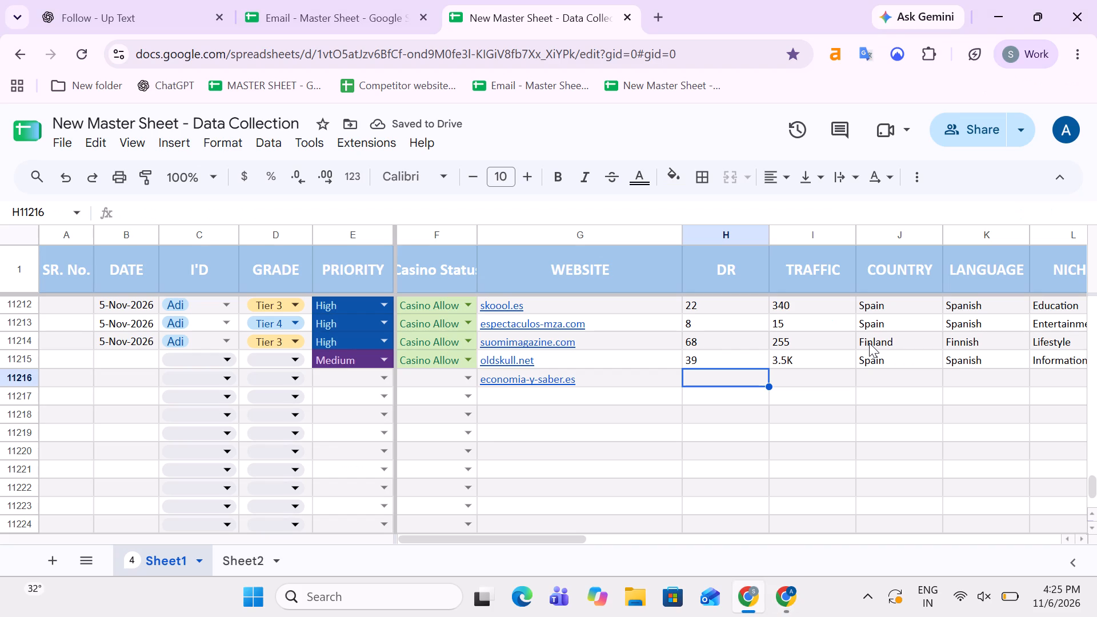
Fill row 11216 for economia-y-saber.es with DR 35, traffic 3.5K, country Spain and language Spanish.
text(35)
key(Right)
text(3.5K)
key(Right)
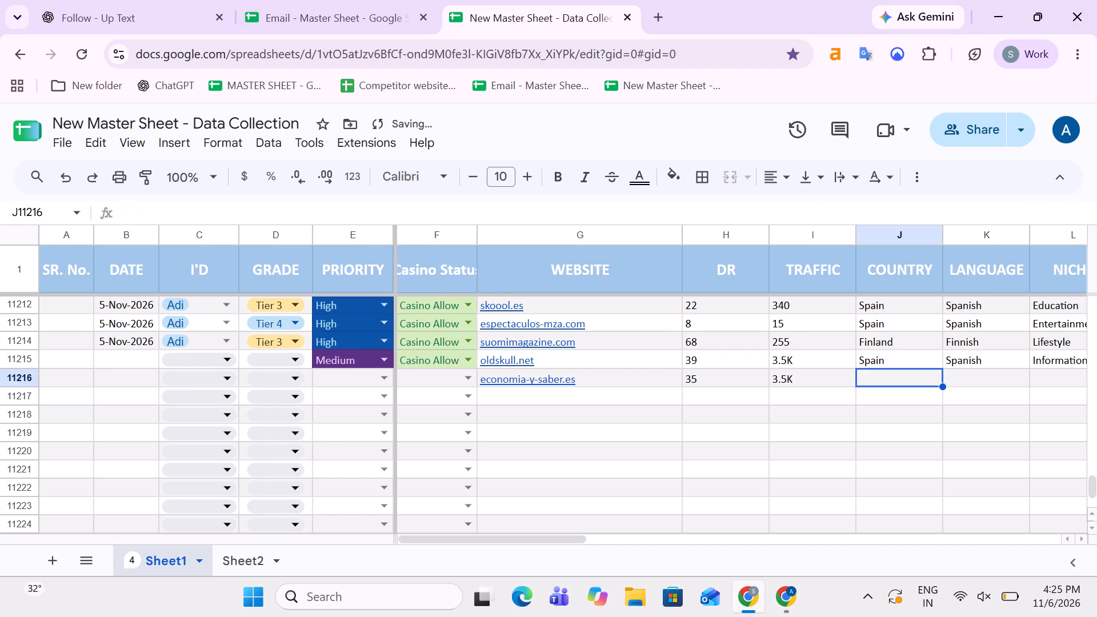
text(Sp)
key(Right)
key(shift+s)
key(Right)
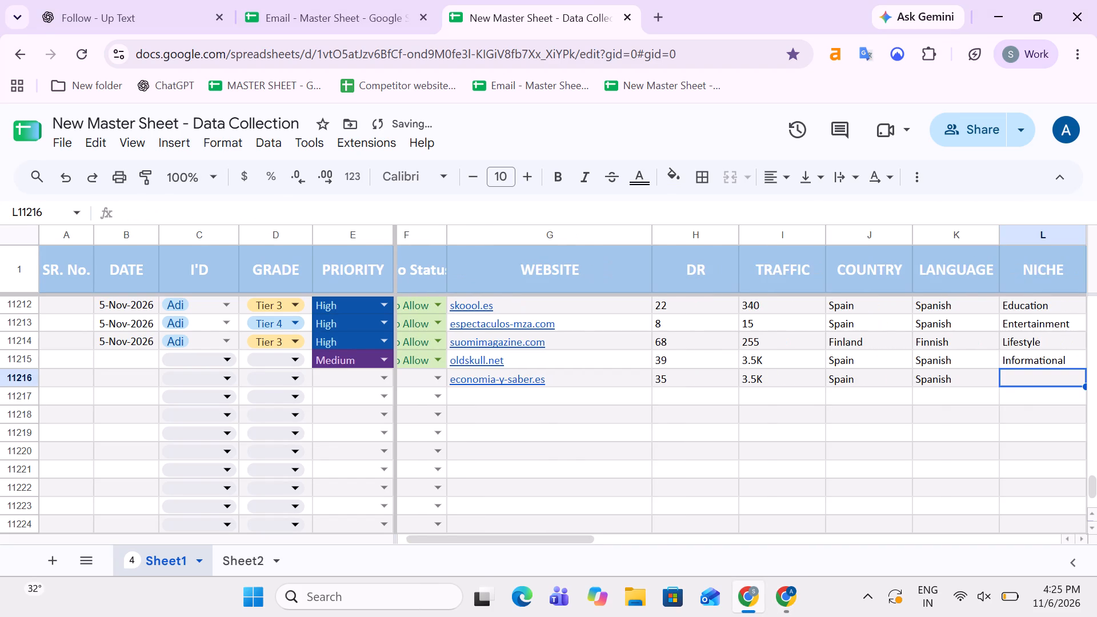
Look over the economia-y-saber.es homepage and search the site for Casino777.
key(alt+Tab)
click(0, 257)
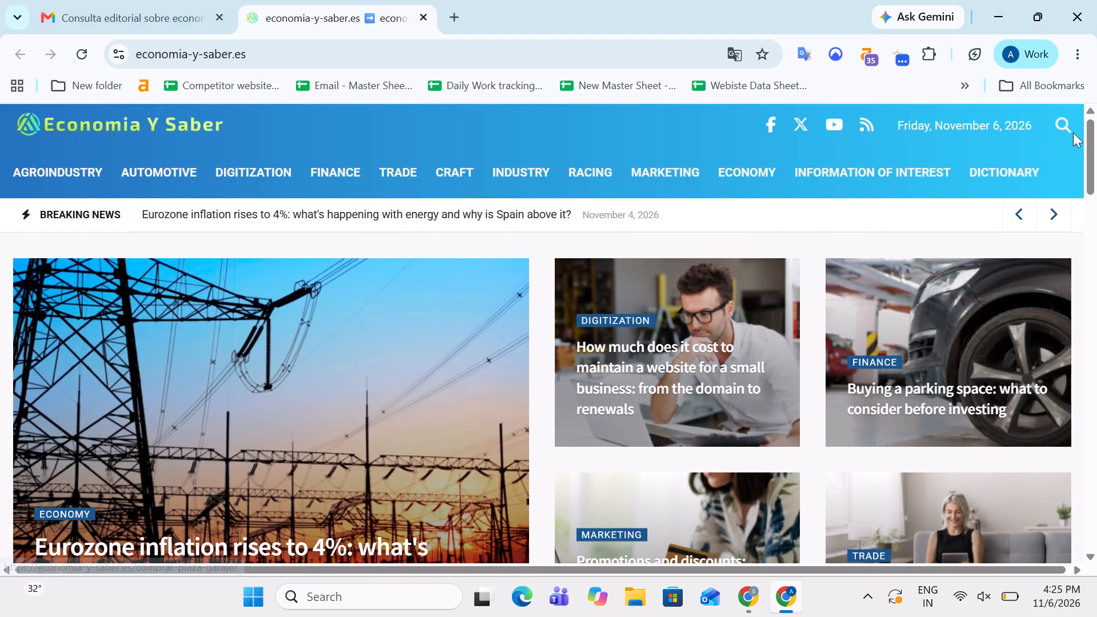
click(1065, 123)
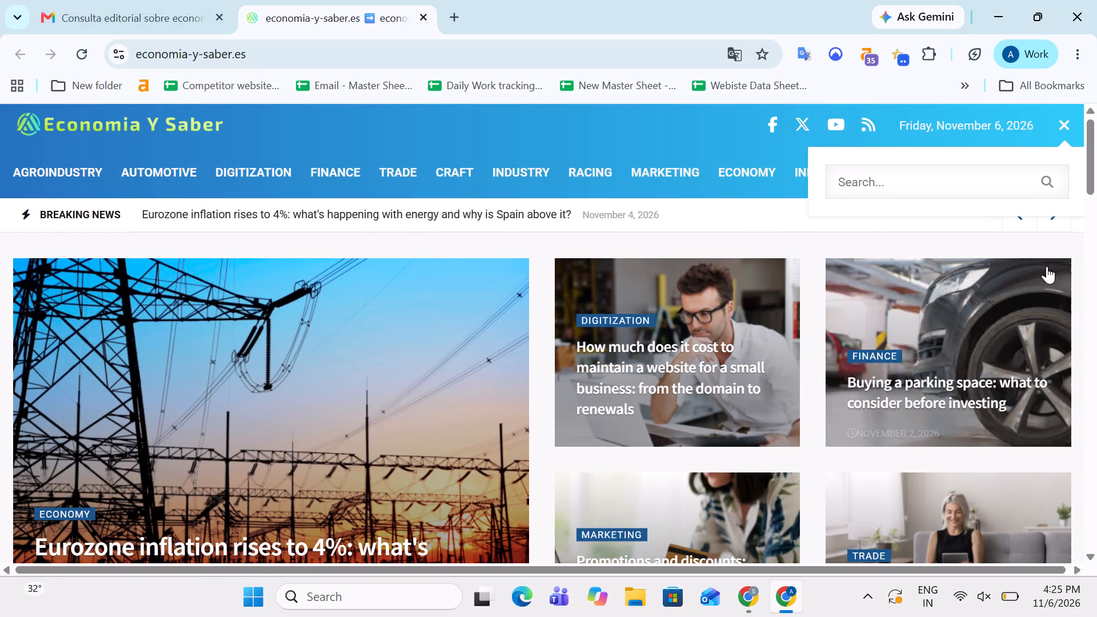
click(838, 187)
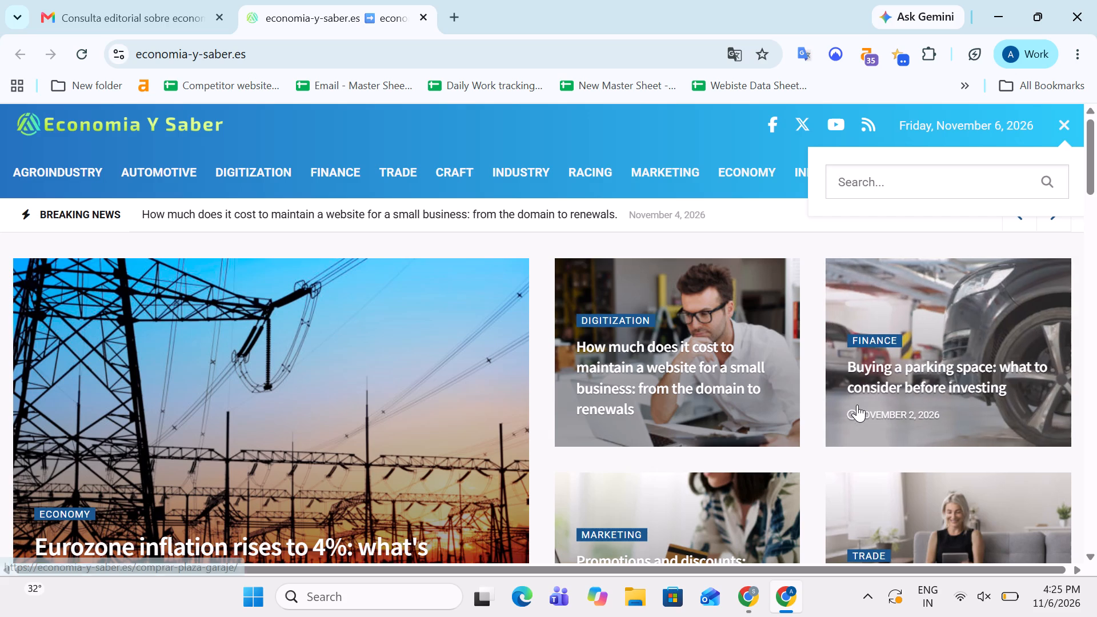
scroll(767, 436, down, 7)
scroll(667, 410, down, 7)
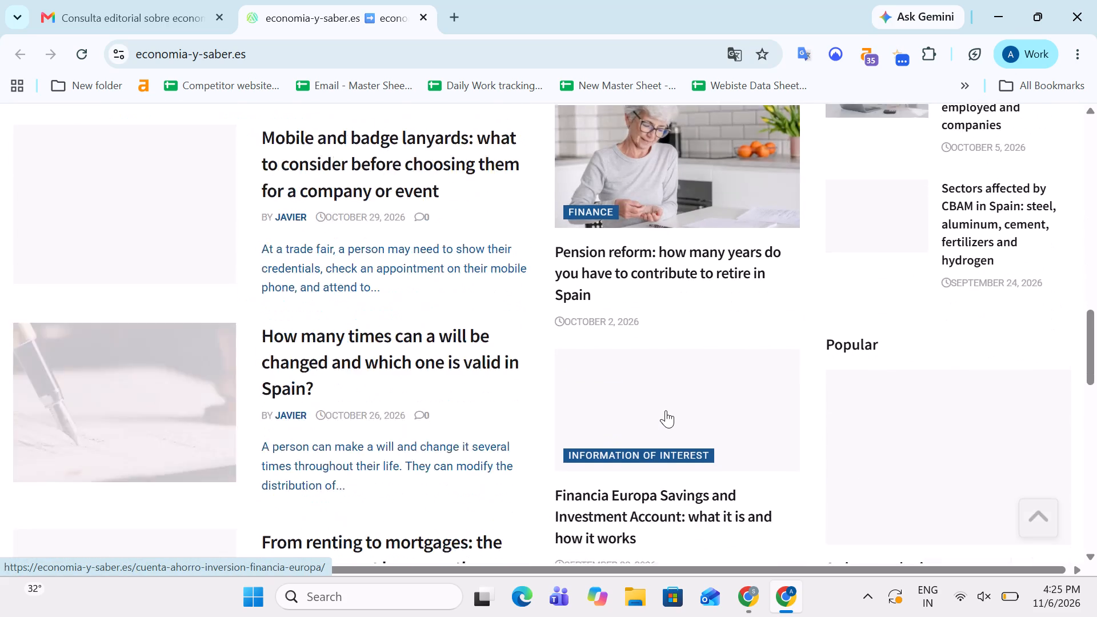
scroll(666, 410, up, 20)
scroll(666, 410, up, 6)
click(868, 185)
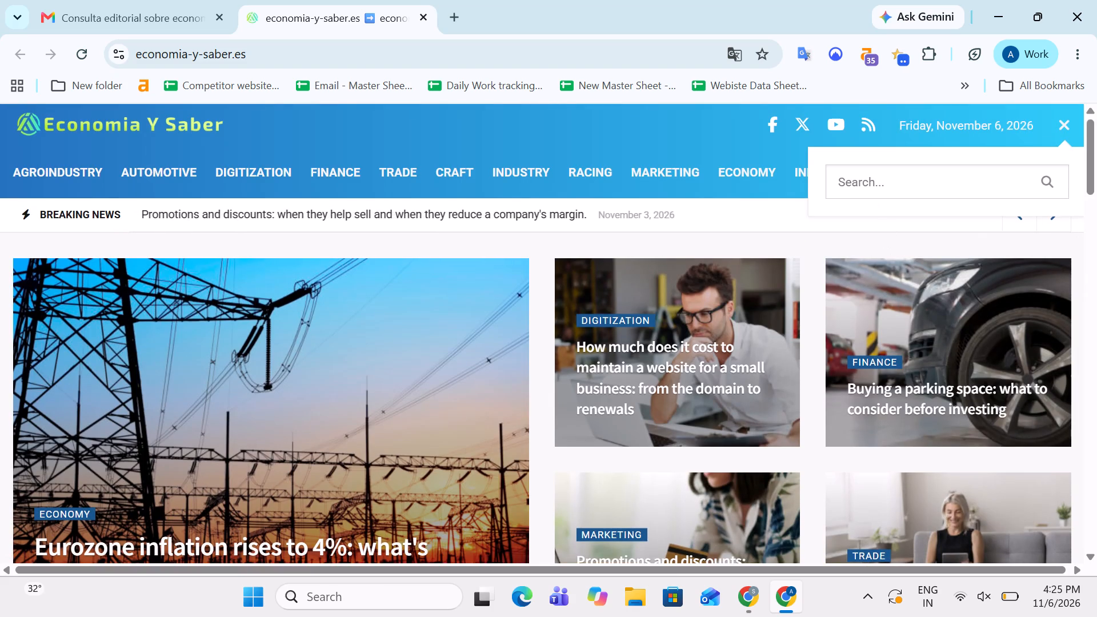
text(Casino777)
key(Return)
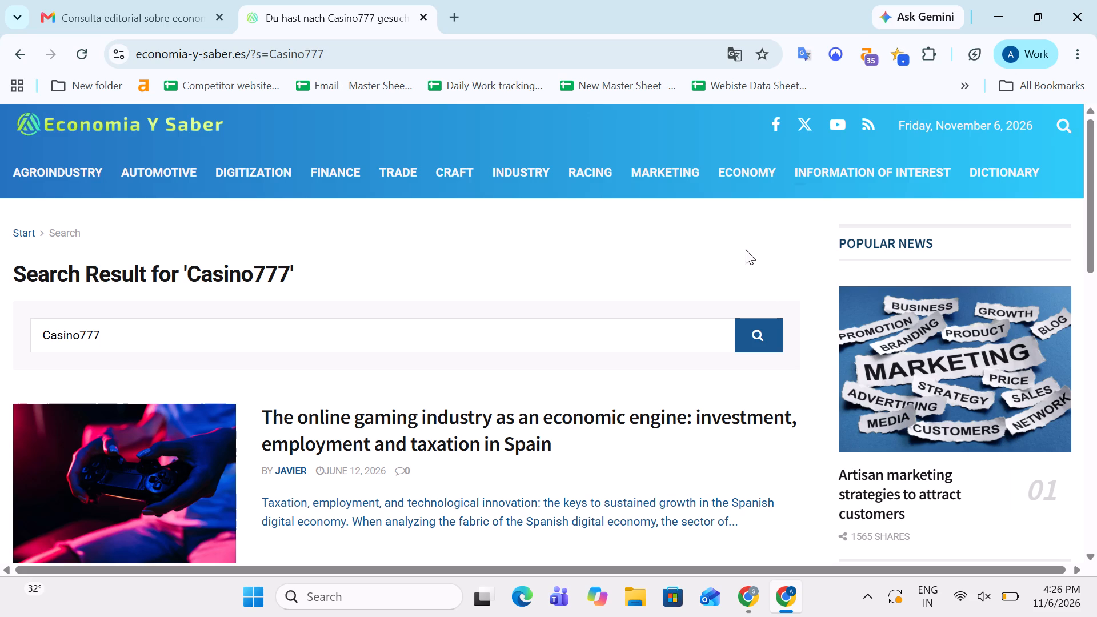
Open the online gaming industry article from the economia-y-saber.es search results and check its text for a Casino777 link, closing the site when done.
scroll(716, 336, down, 2)
ctrl+click(515, 267)
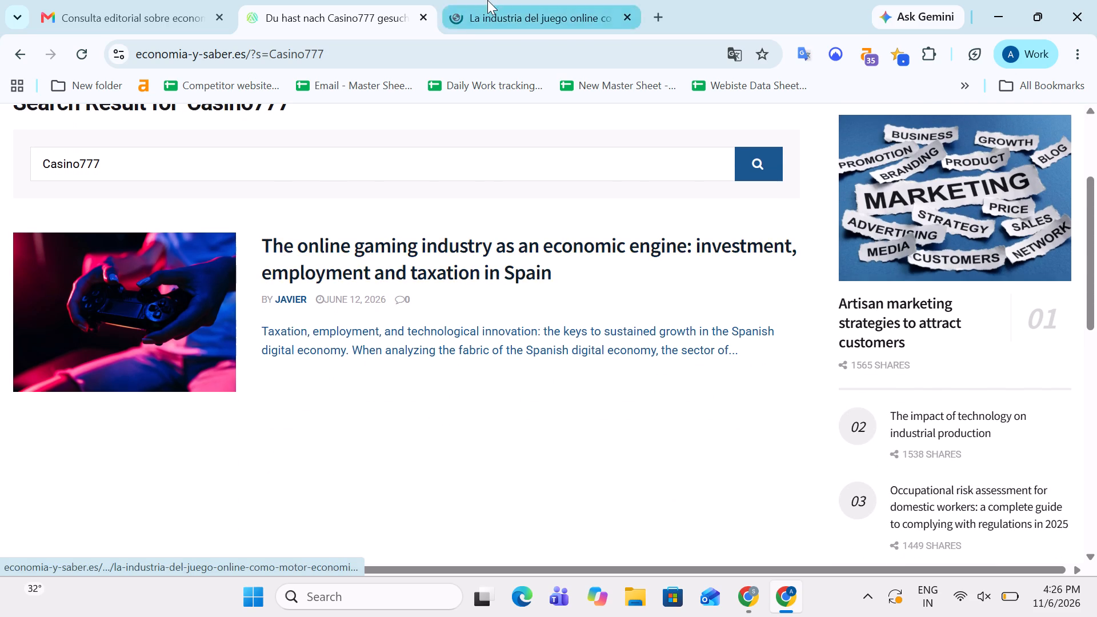
click(487, 0)
scroll(515, 407, down, 8)
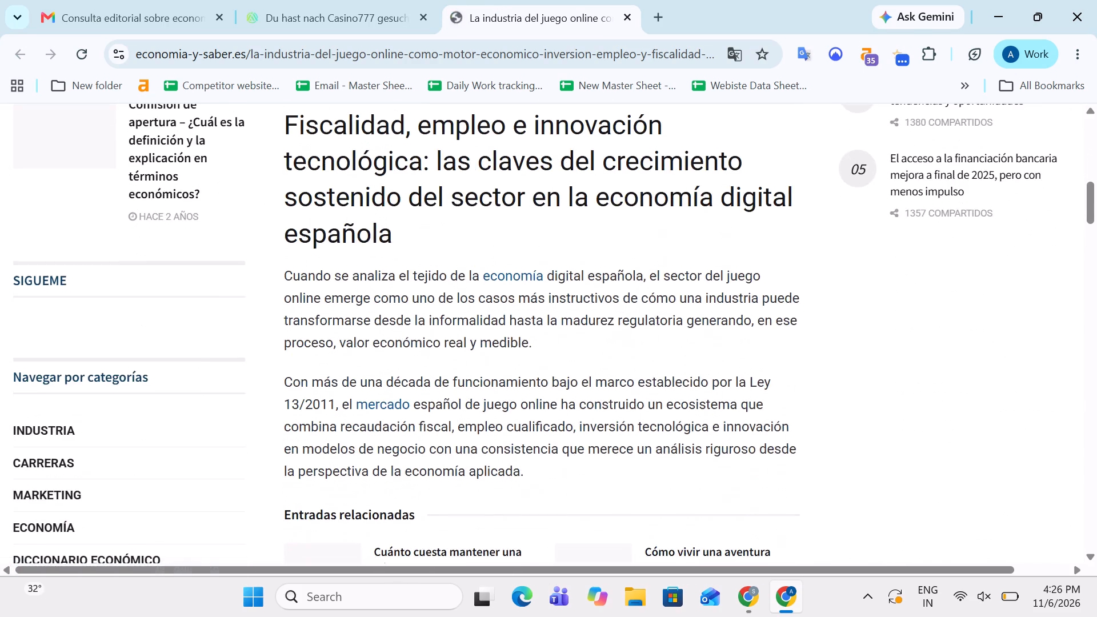
scroll(659, 394, down, 5)
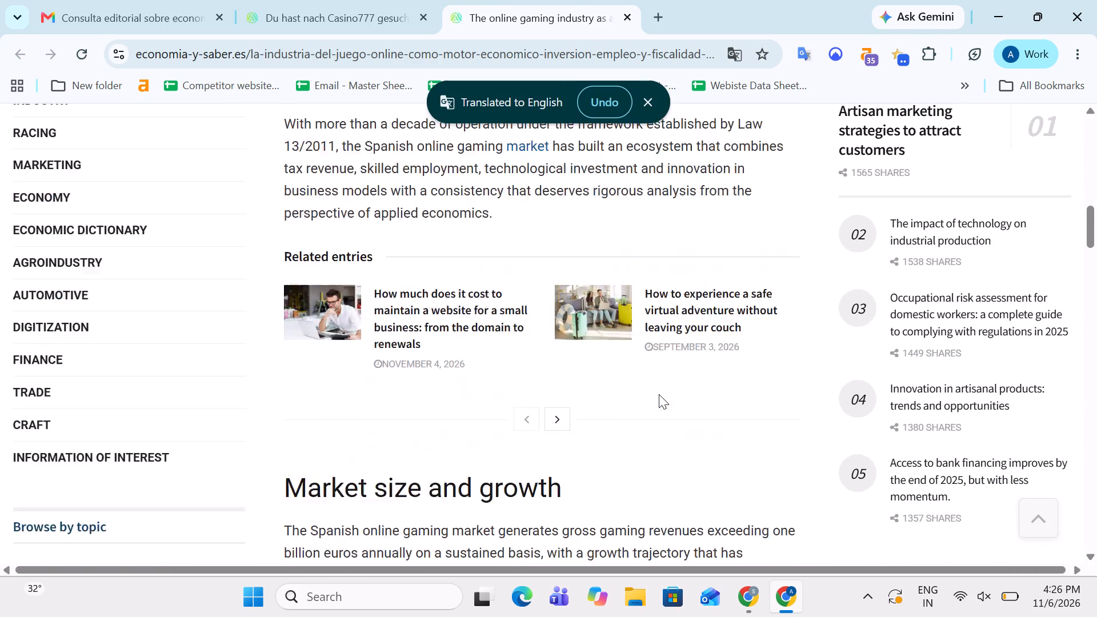
scroll(639, 441, down, 2)
scroll(647, 394, down, 2)
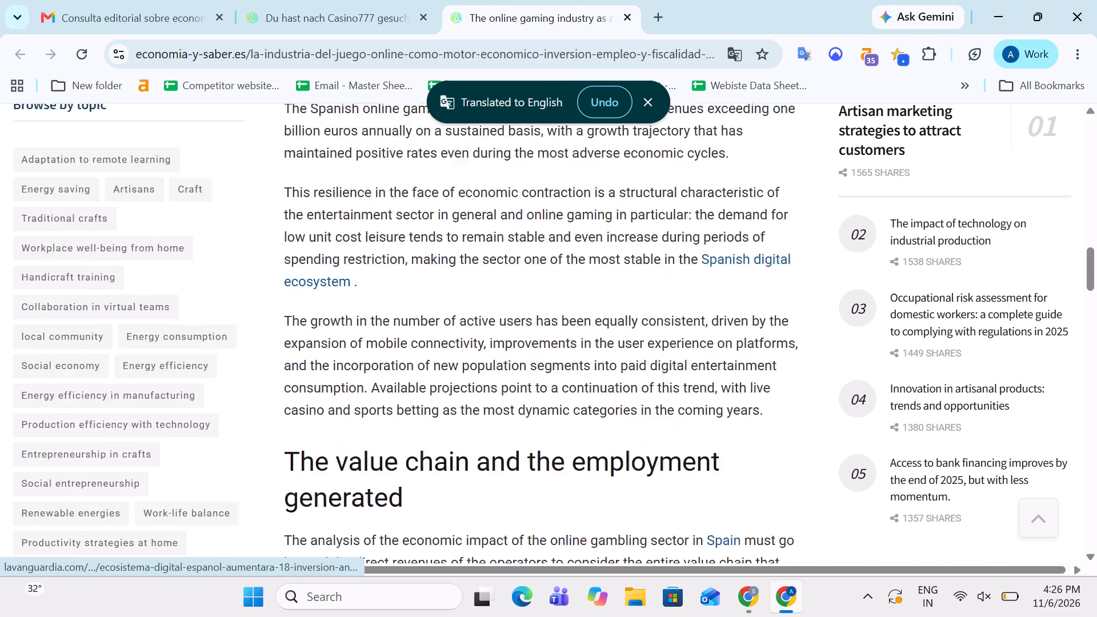
scroll(639, 401, down, 3)
scroll(595, 379, down, 5)
scroll(595, 379, up, 2)
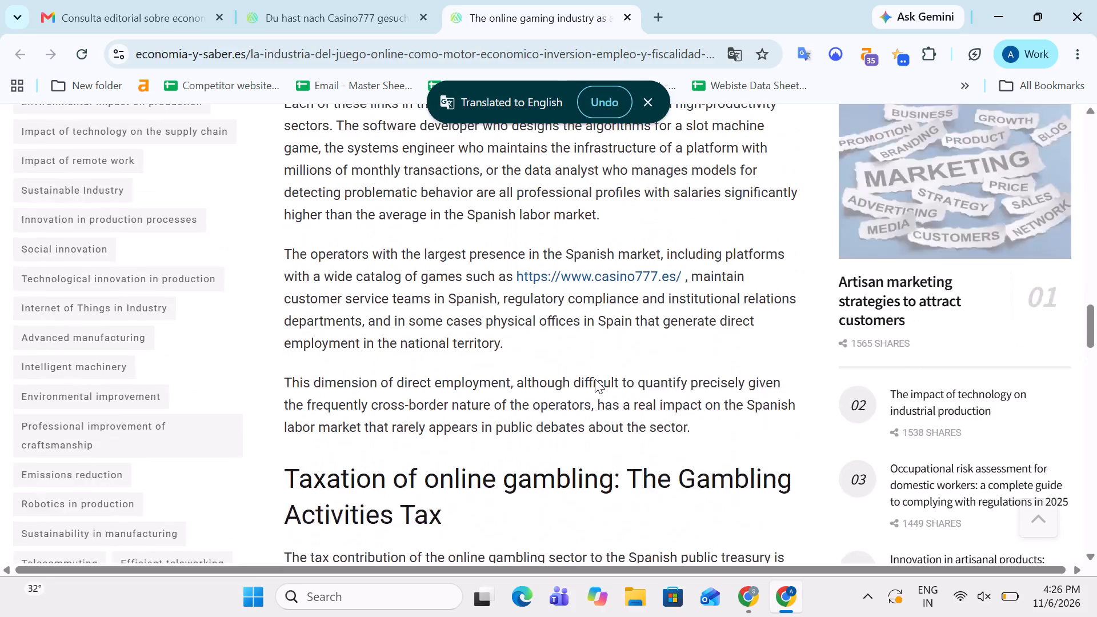
scroll(595, 379, down, 1)
click(630, 17)
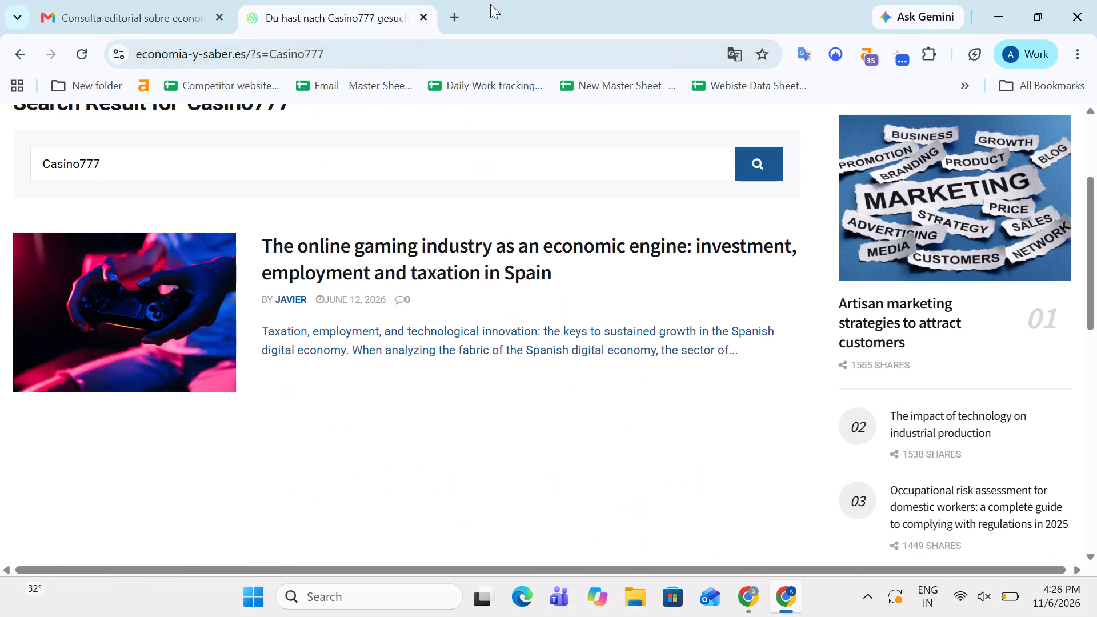
click(422, 15)
Review the economia-y-saber.es offer email from its promotional text terms back up to the prices and services section.
scroll(598, 383, down, 1)
scroll(598, 383, up, 3)
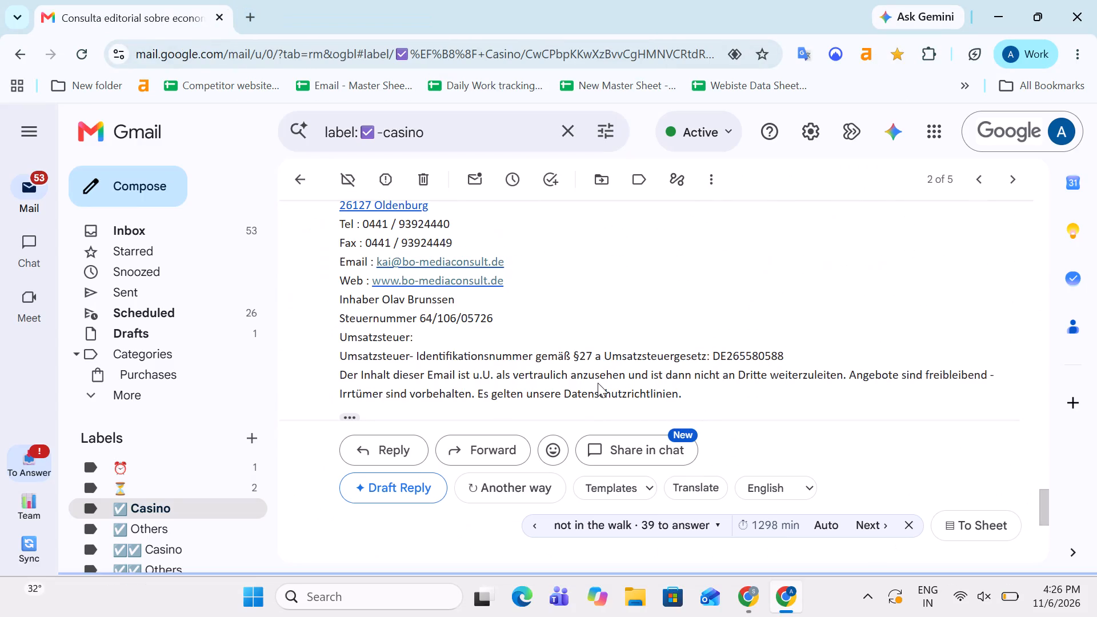
scroll(598, 383, up, 9)
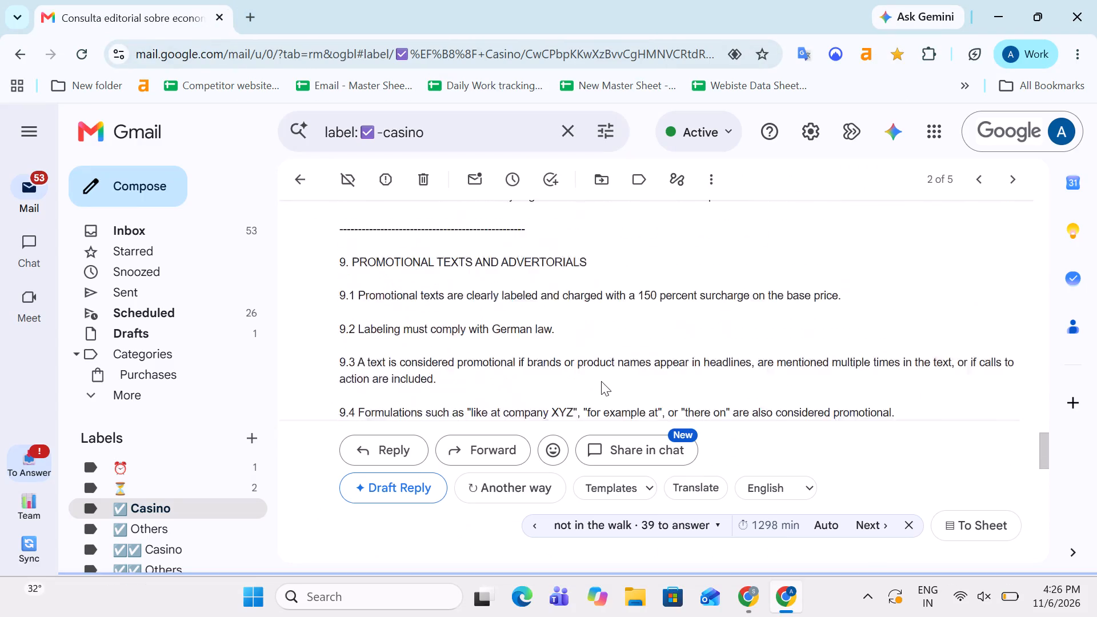
scroll(601, 381, up, 8)
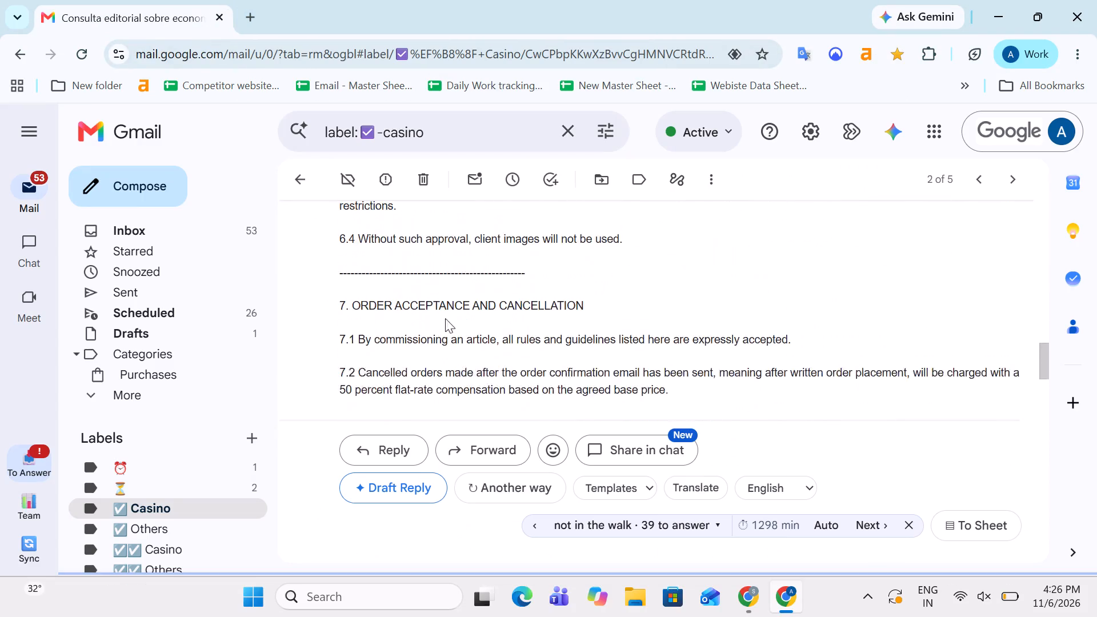
scroll(427, 316, up, 3)
scroll(377, 294, up, 8)
scroll(478, 308, up, 2)
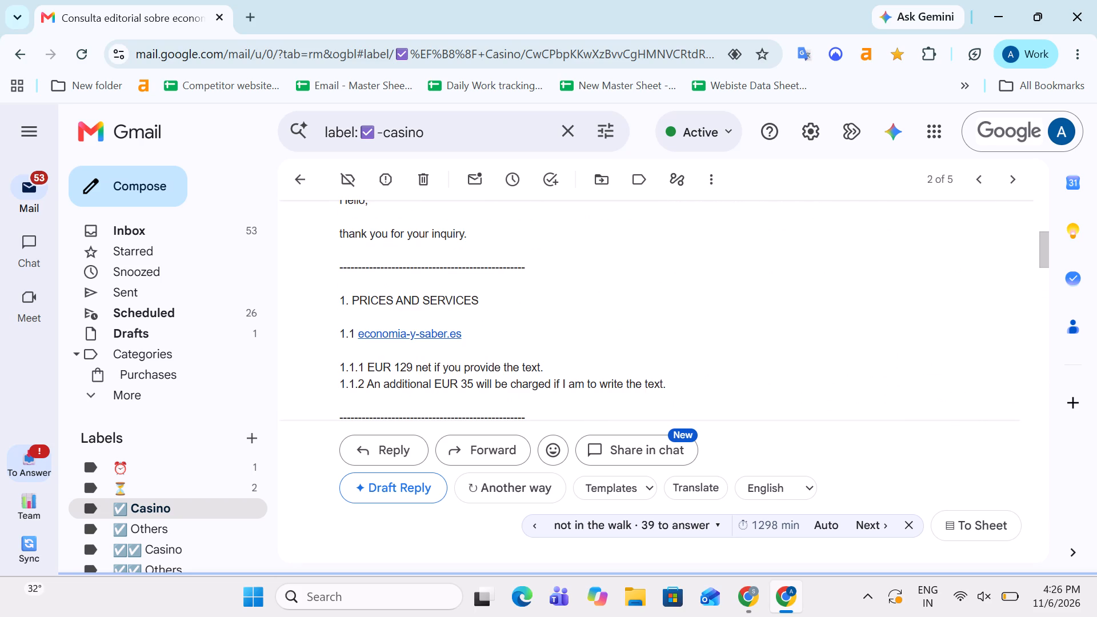
Switch to the New Master Sheet and enter Economical as the niche for economia-y-saber.es in row 11216.
key(alt+Tab)
key(Right)
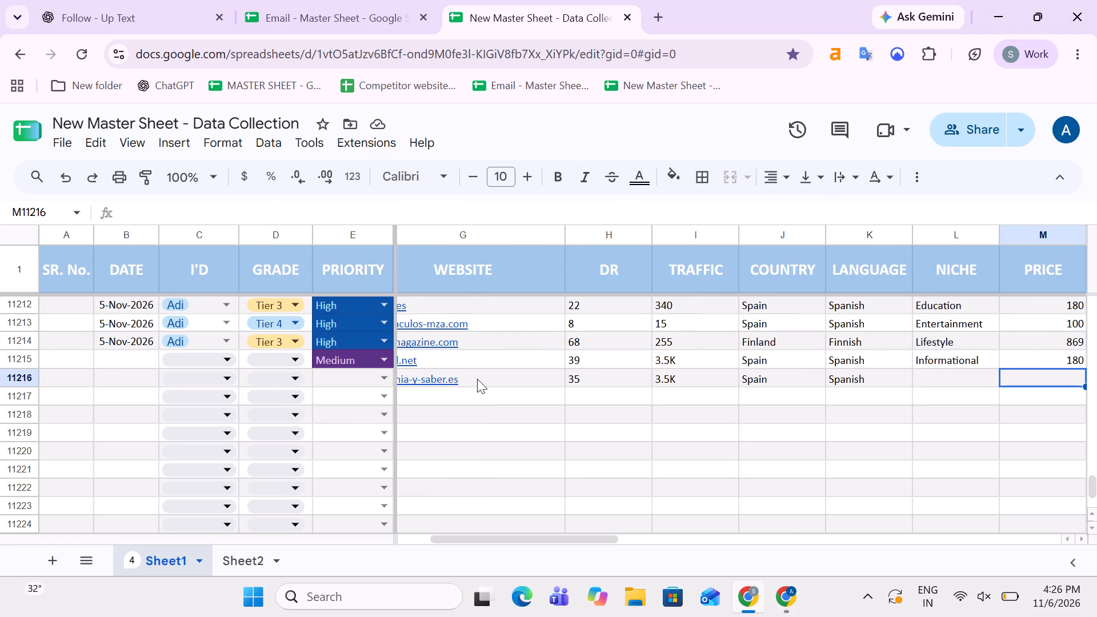
key(Left)
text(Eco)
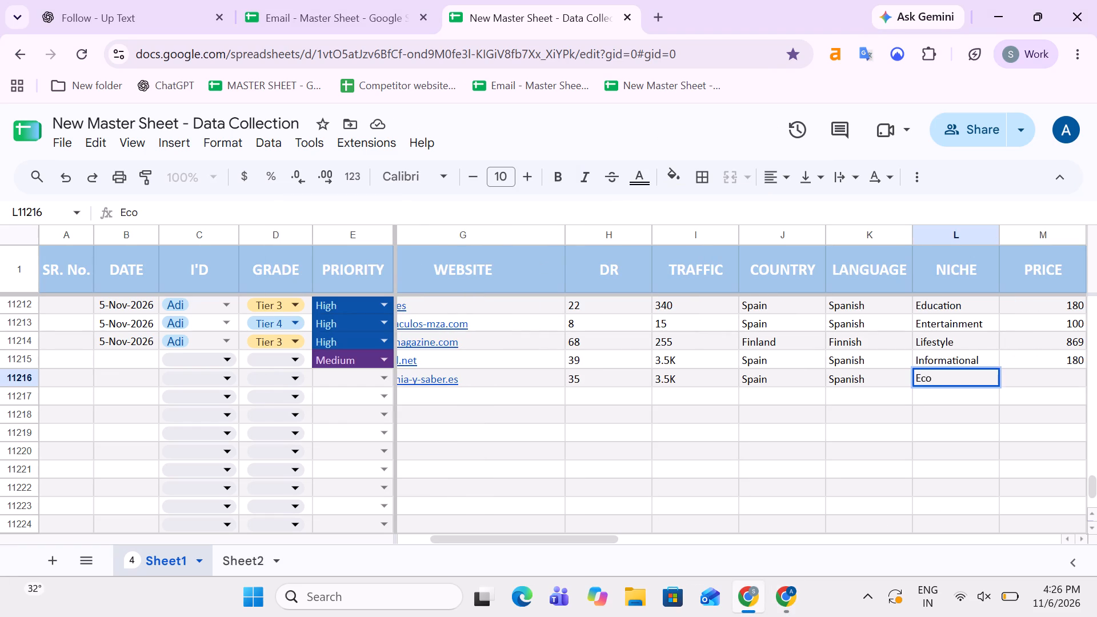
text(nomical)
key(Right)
Recheck the offer email and start entering the economia-y-saber.es price in the PRICE cell of row 11216.
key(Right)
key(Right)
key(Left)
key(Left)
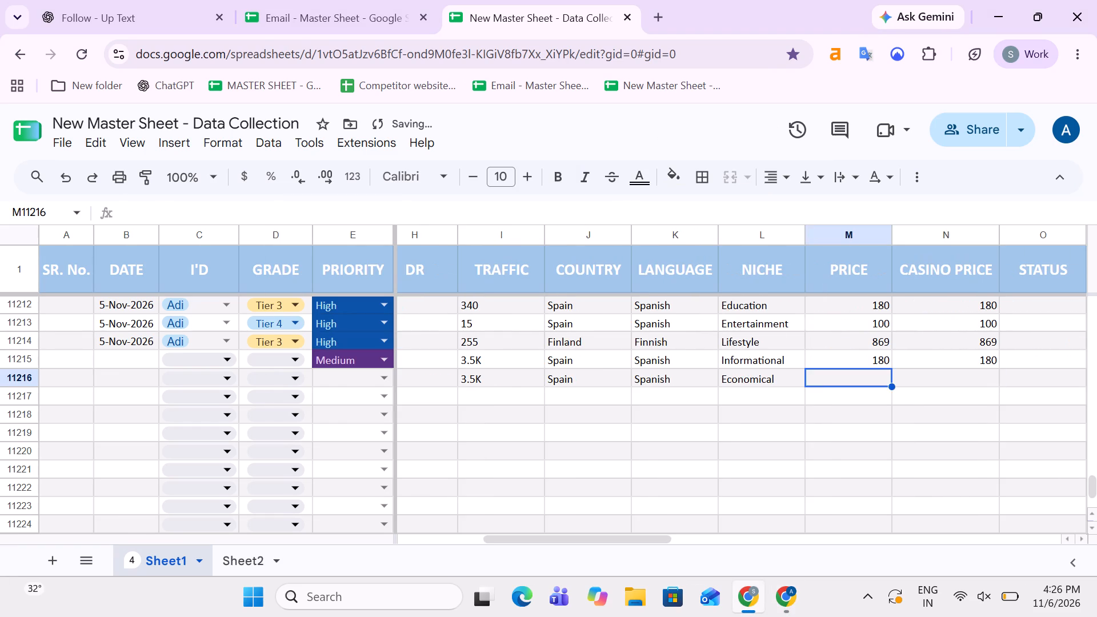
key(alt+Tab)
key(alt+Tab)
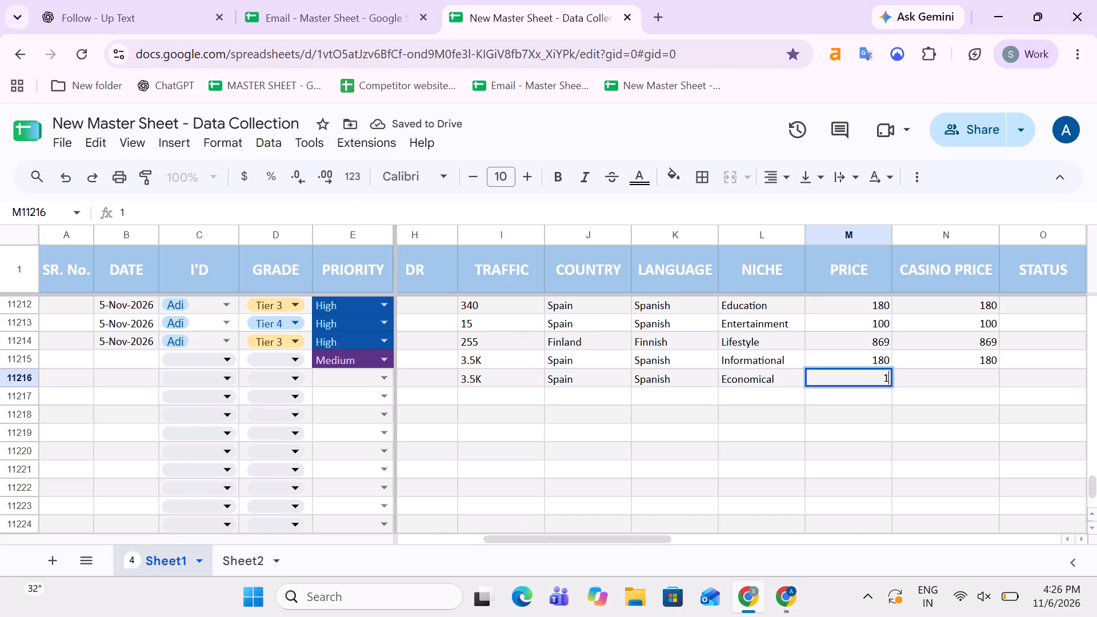
Enter a price of 129 and a casino price of 500 for economia-y-saber.es in row 11216.
text(29)
key(Right)
text(500)
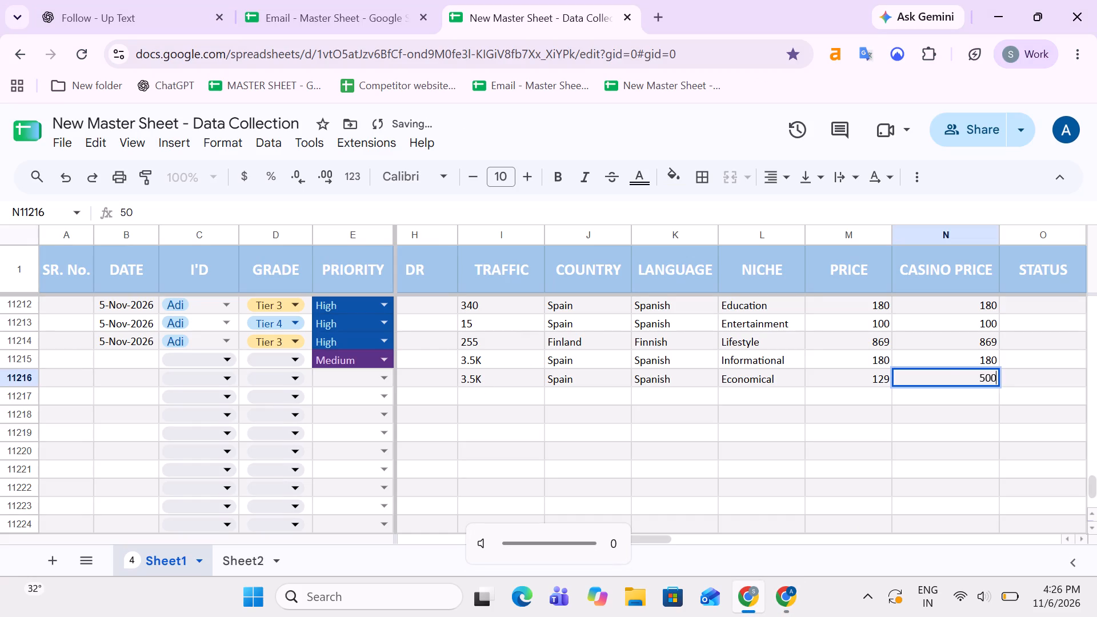
key(Right)
Copy the bo-mediaconsult.de sender's email address from the Gmail thread into row 11216's contact details as plain text.
key(Right)
key(Right)
key(Right)
key(Left)
key(Left)
key(Right)
key(Right)
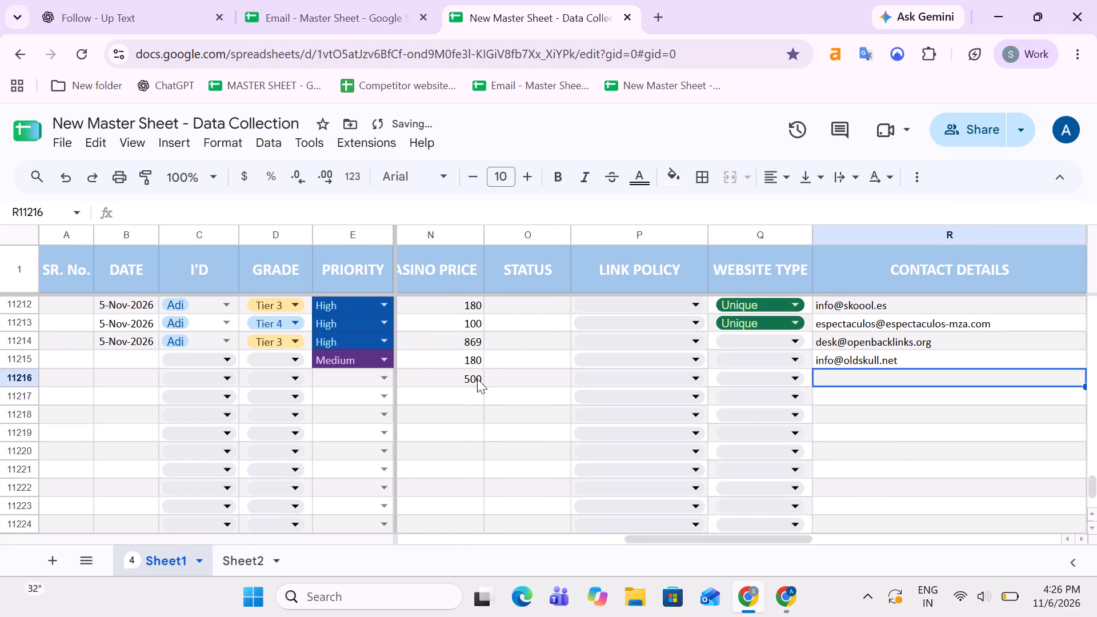
key(alt+Tab)
scroll(457, 380, up, 2)
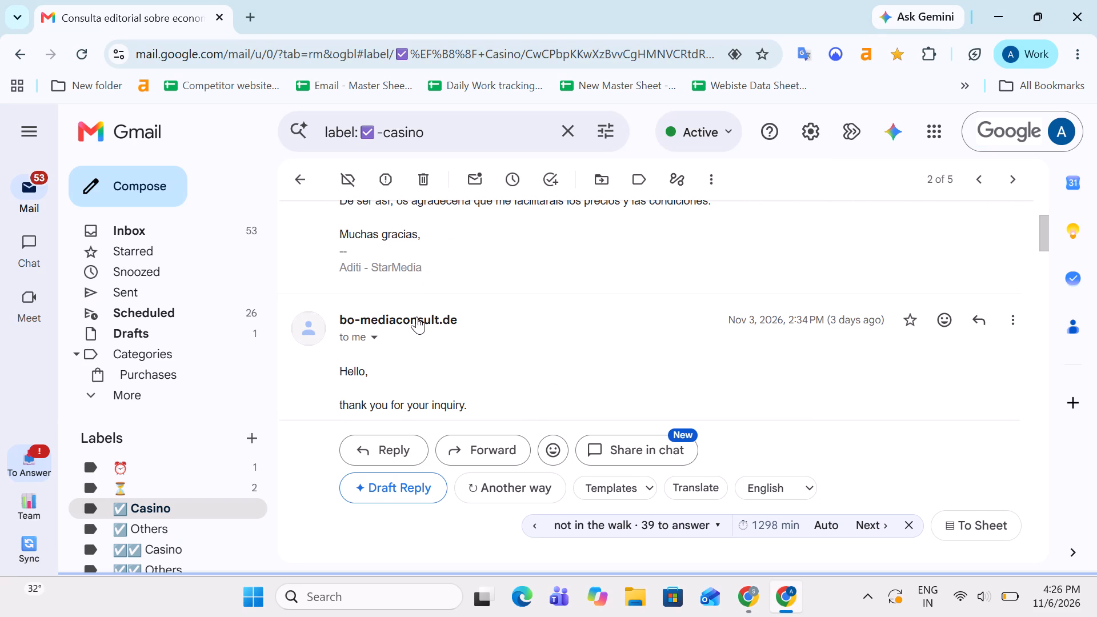
click(672, 377)
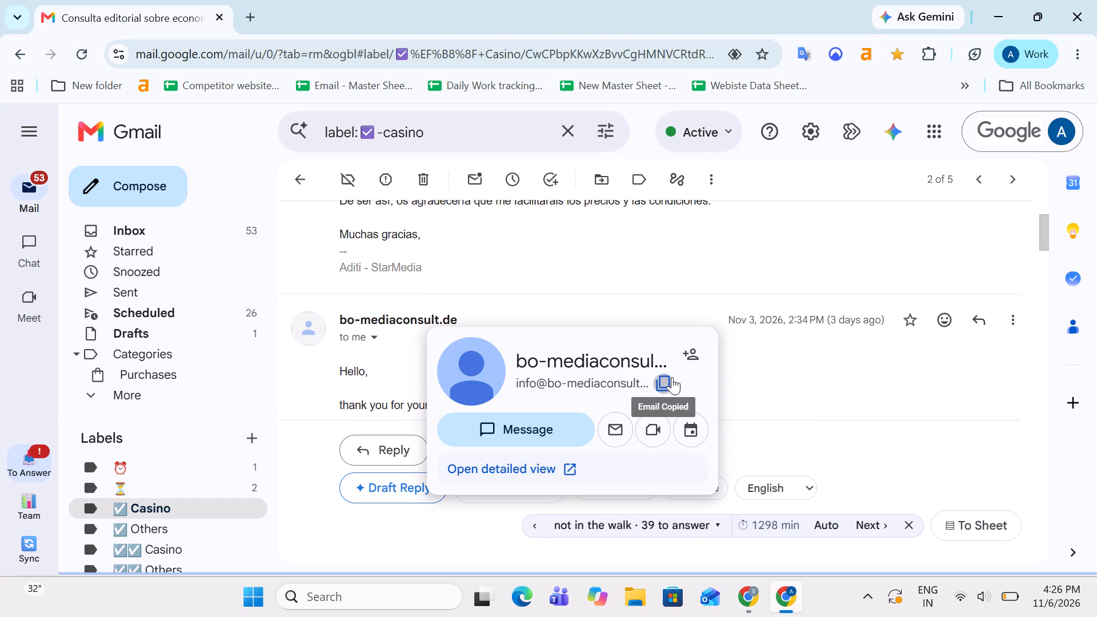
key(alt+Tab)
key(Return)
key(ctrl+v)
key(Tab)
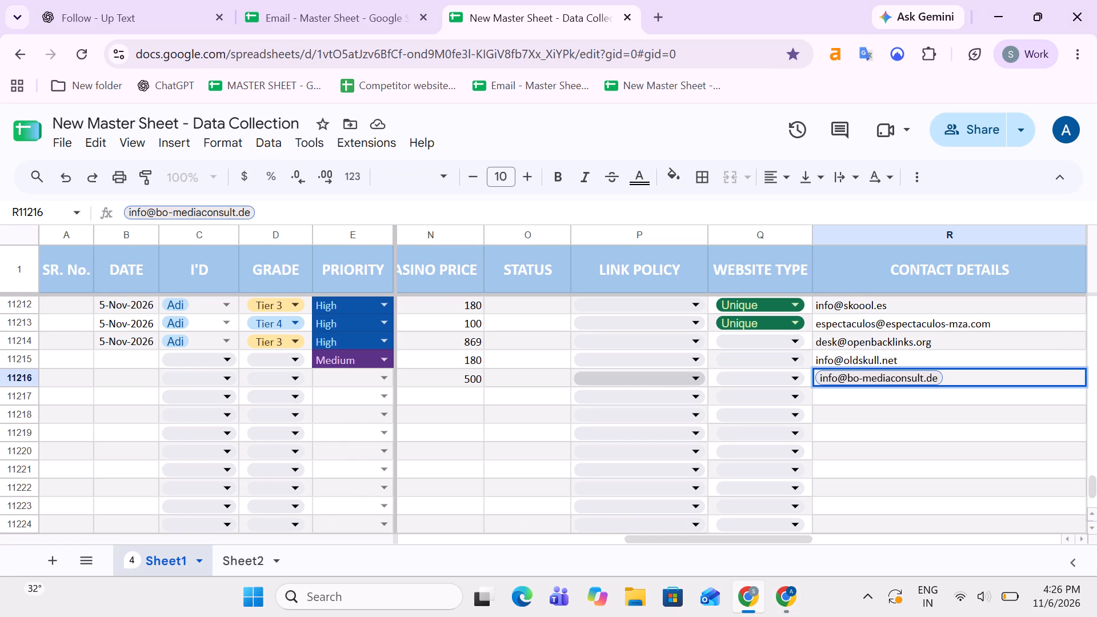
key(ctrl+z)
key(Tab)
key(Right)
key(Left)
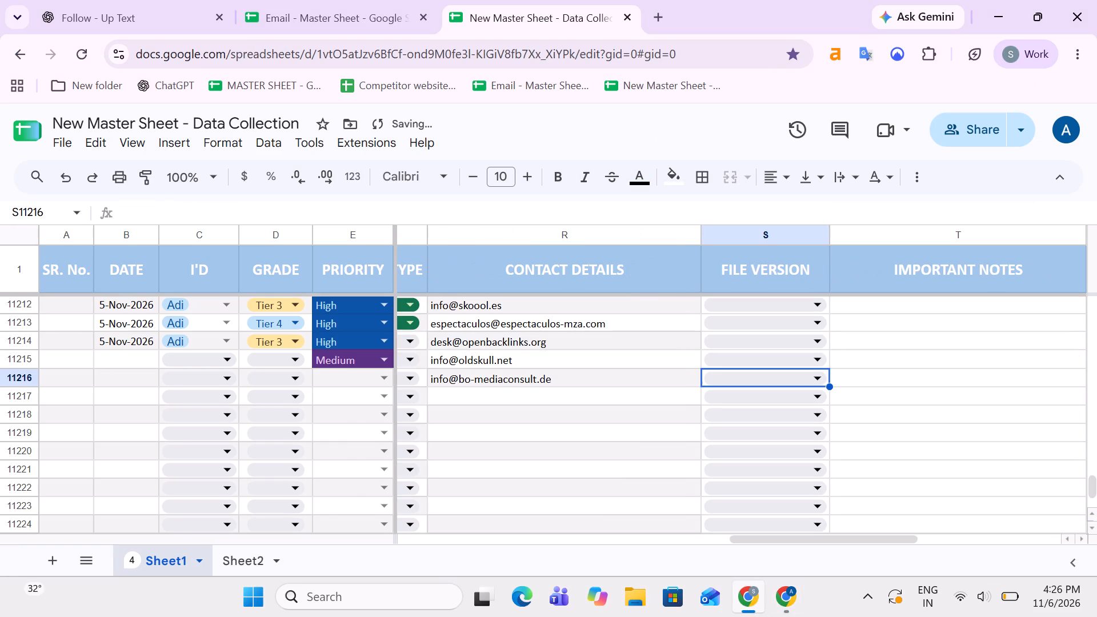
Set the priority to Medium and the casino status to Casino Allowed for economia-y-saber.es in row 11216.
key(Left)
key(Left)
key(Left)
key(Right)
key(Left)
key(Left)
key(Left)
key(Left)
key(Left)
key(Left)
key(Left)
key(Left)
key(Left)
key(Left)
key(Left)
key(Left)
key(Left)
key(Left)
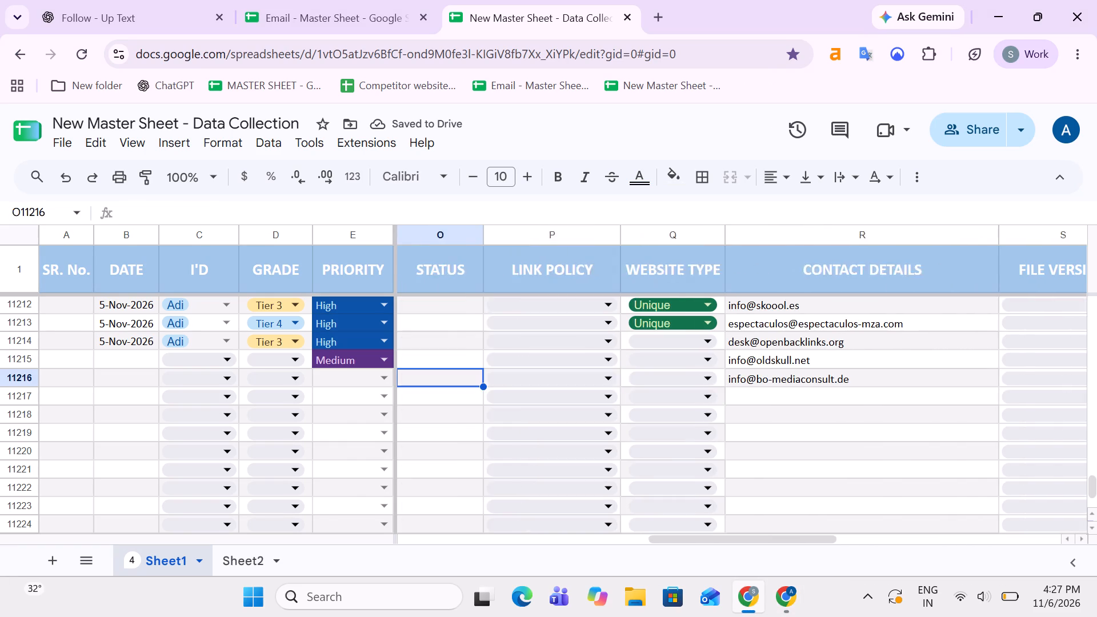
key(Right)
key(Right)
key(Right)
key(Left)
key(Left)
key(m)
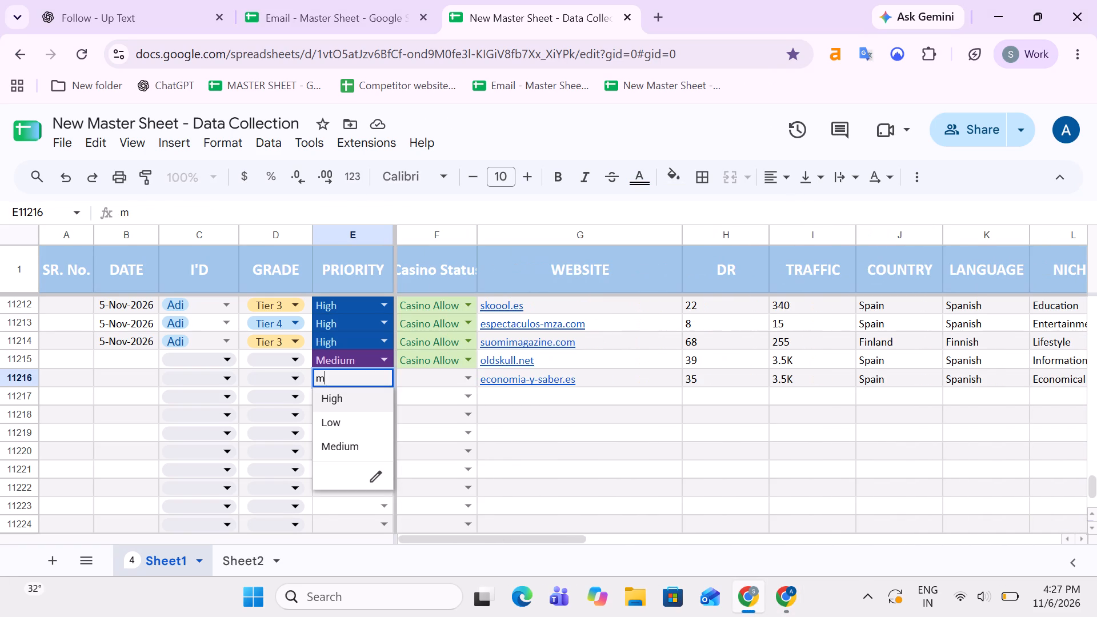
key(Down)
key(Return)
key(Up)
key(Right)
key(c)
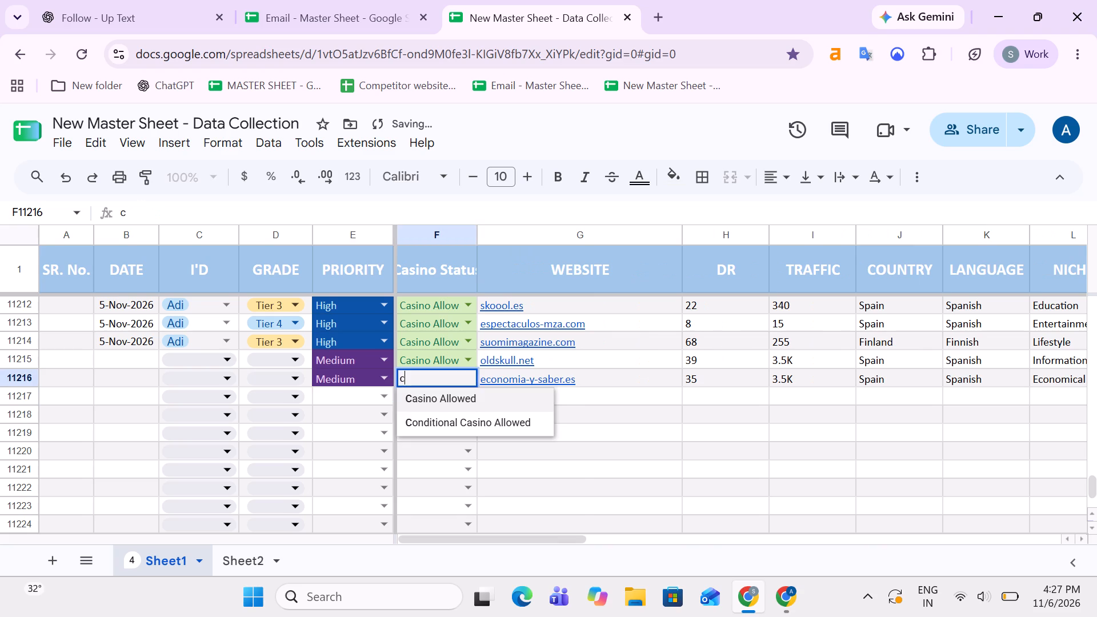
key(Return)
Set the grade to Tier 2 for both oldskull.net and economia-y-saber.es in rows 11215 and 11216.
key(Up)
key(Left)
key(Left)
key(Up)
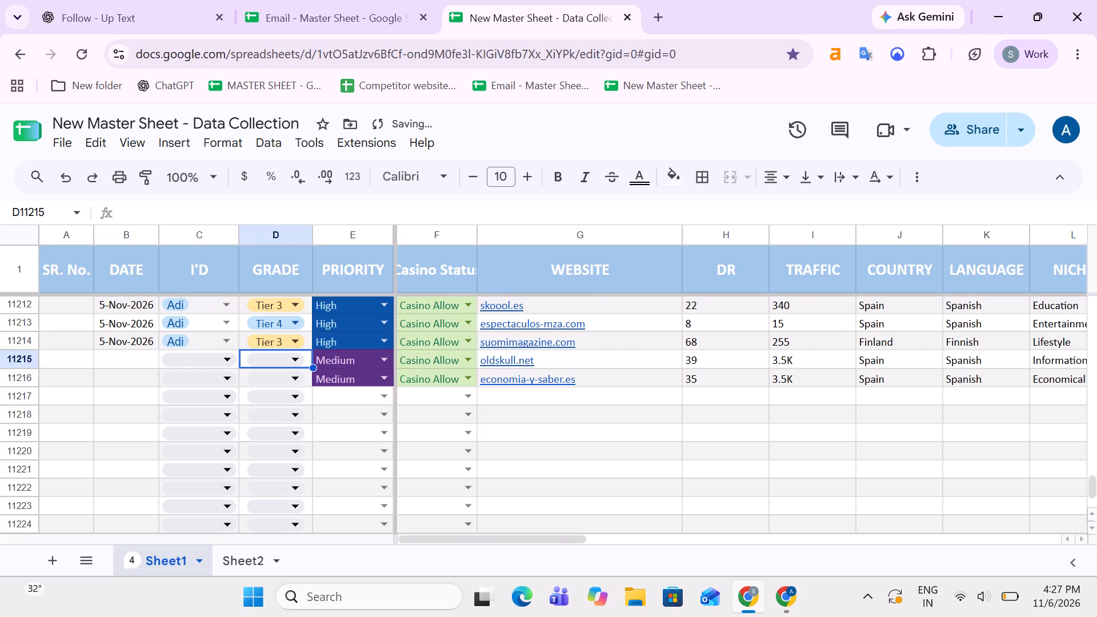
key(t)
key(Down)
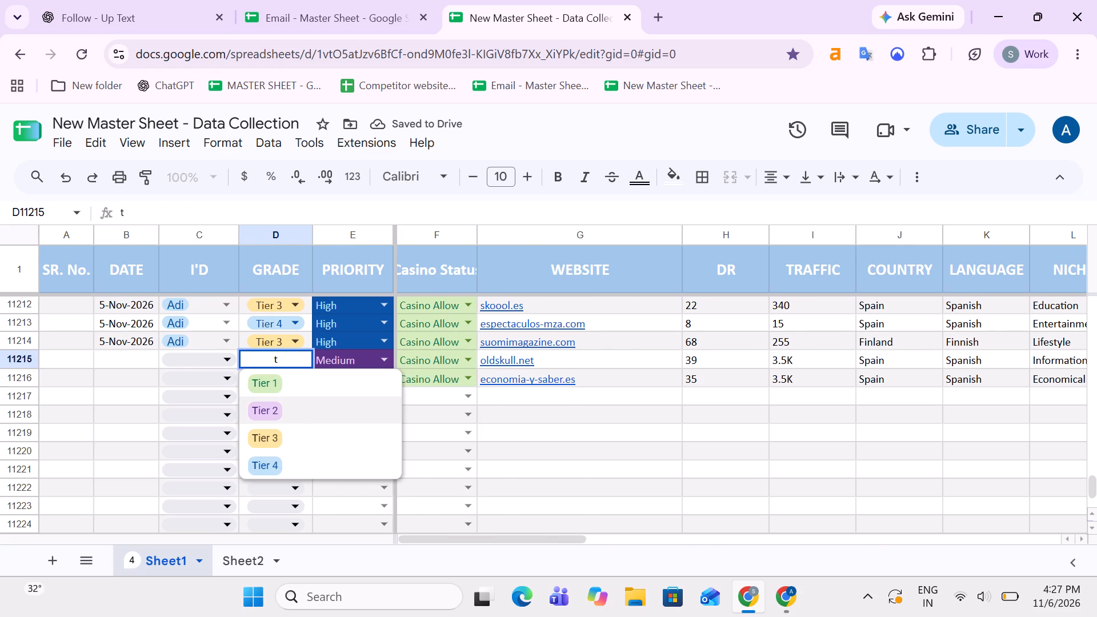
key(Return)
key(Up)
key(ctrl+c)
key(Down)
key(ctrl+v)
key(Right)
key(Down)
key(Right)
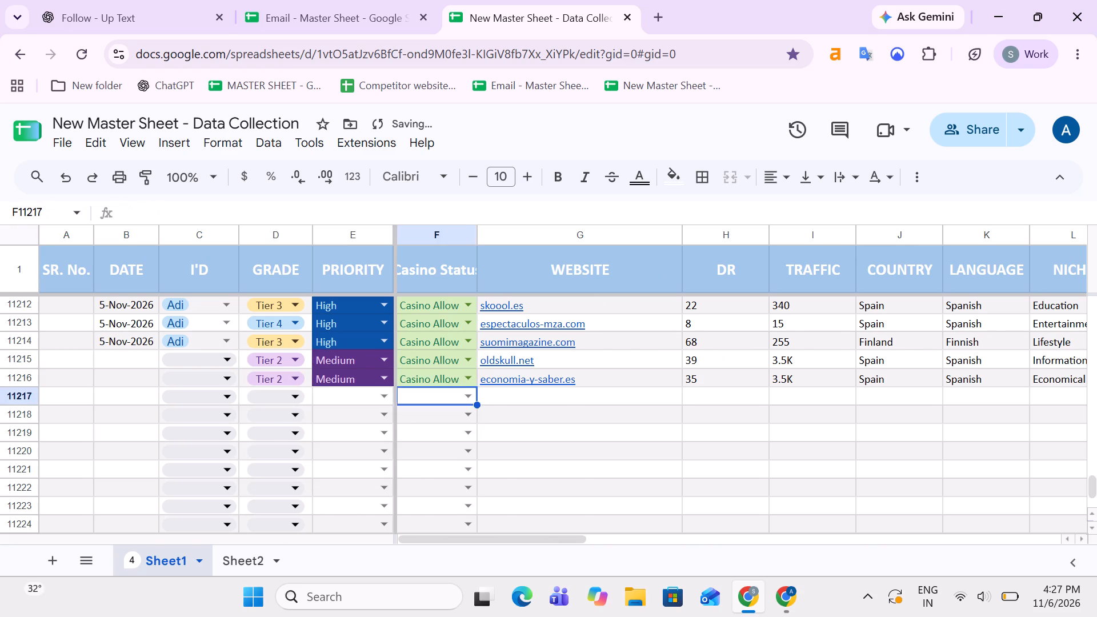
key(Right)
Generate a reply to bo-mediaconsult.de with Help me write, asking for other good-quality websites that allow casino and iGaming link articles.
key(alt+Tab)
scroll(665, 422, down, 19)
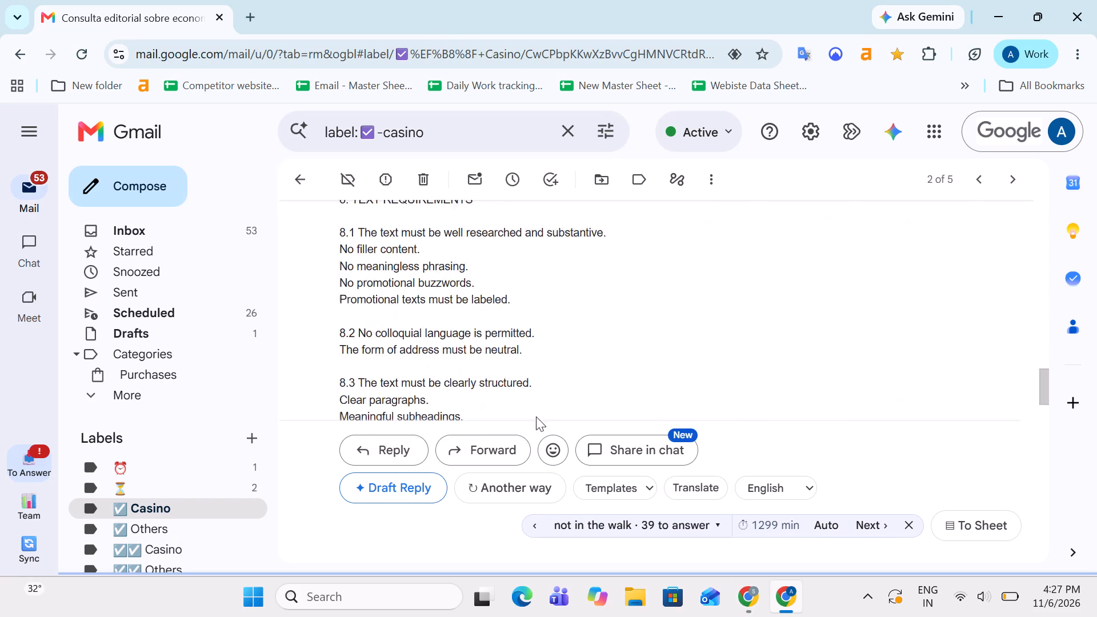
scroll(536, 416, down, 4)
click(402, 462)
scroll(470, 410, down, 1)
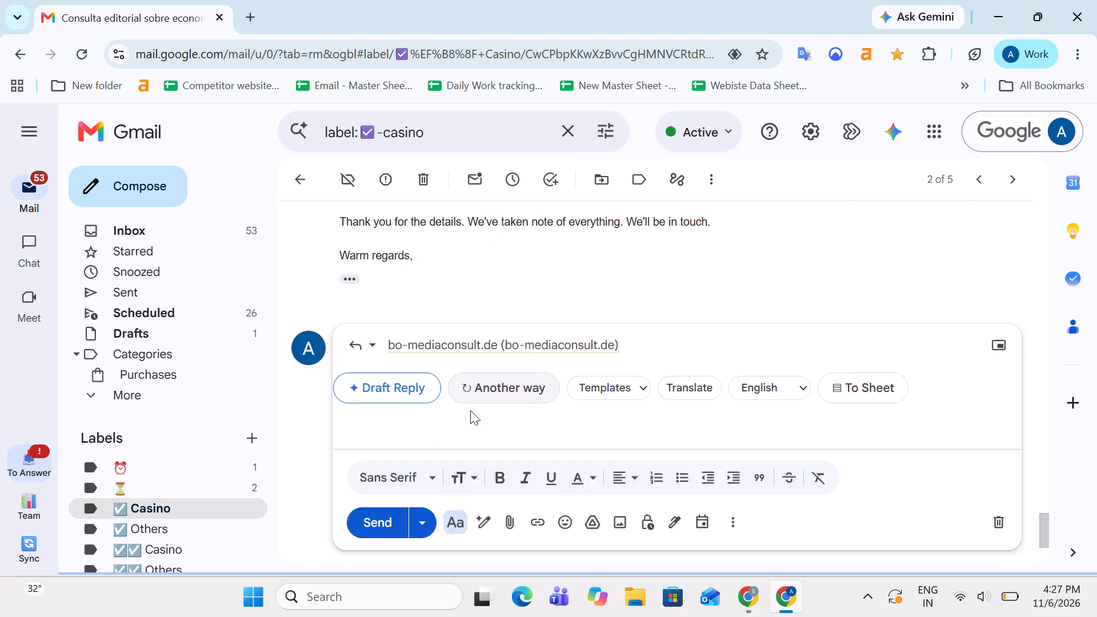
click(486, 518)
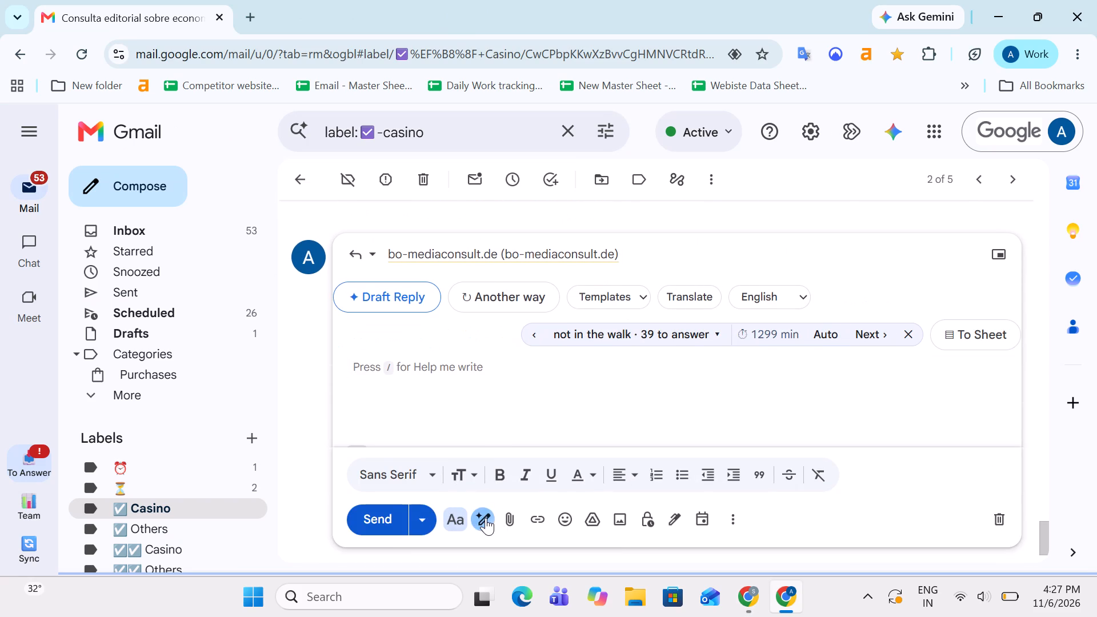
text(ask do they have any other good)
key(space)
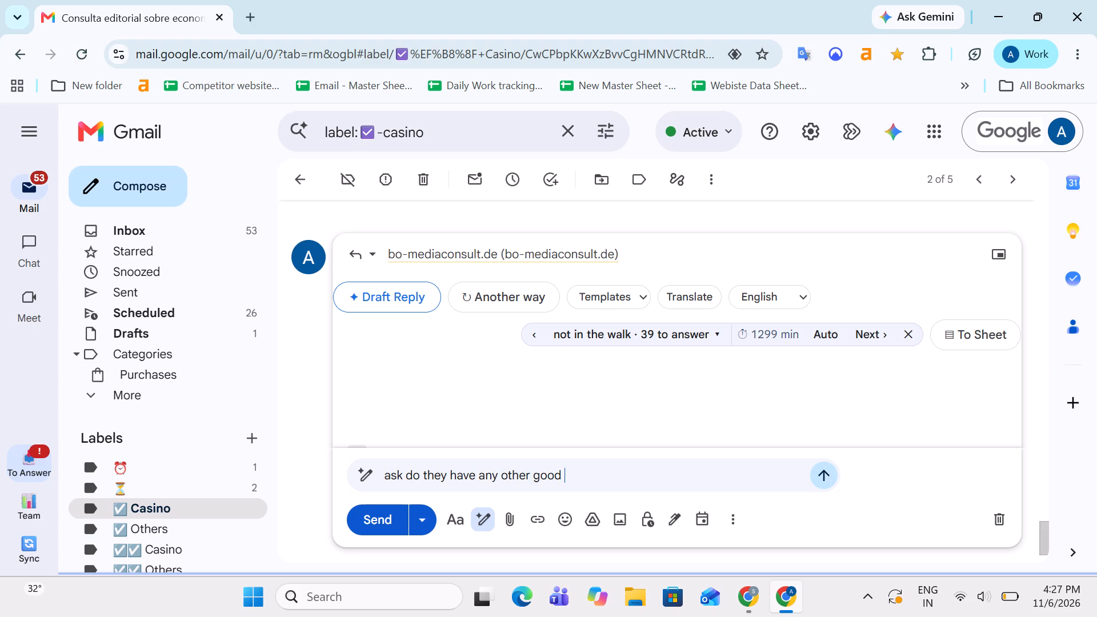
text(quality webs)
text(its)
key(BackSpace)
text(es which asl)
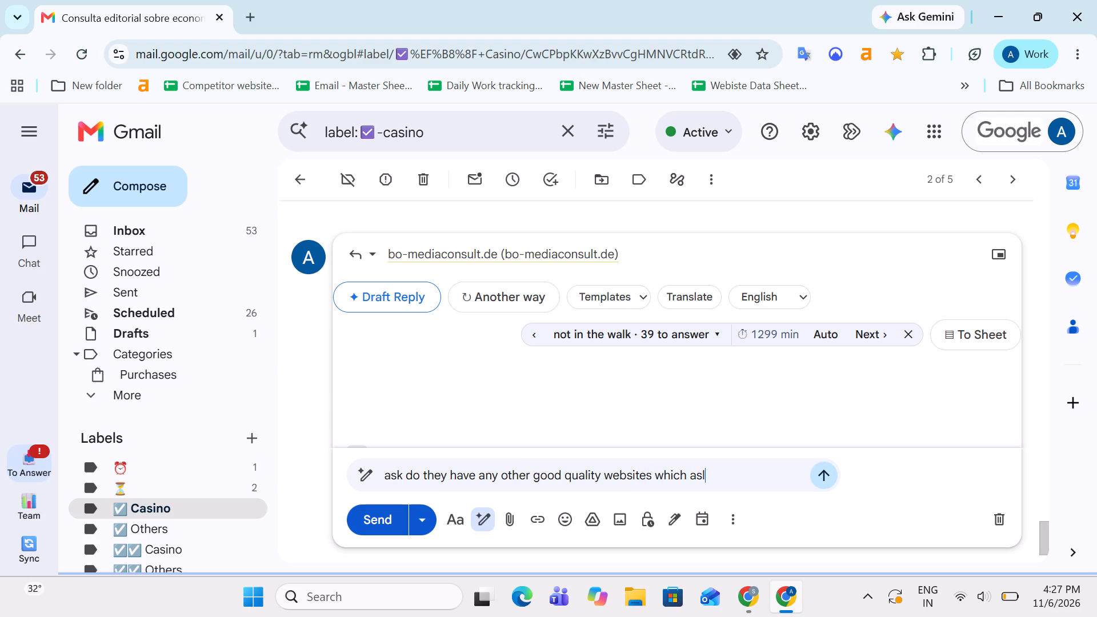
key(BackSpace)
key(BackSpace)
key(k)
key(BackSpace)
text(low casino)
key(space)
text(igaming link relatd)
key(BackSpace)
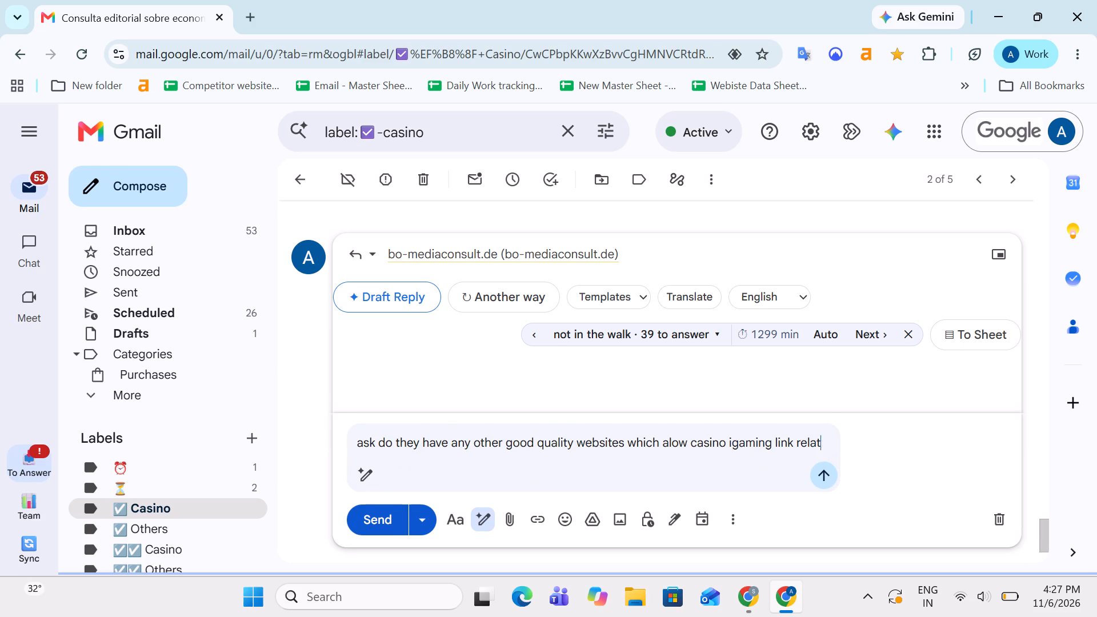
text(ed articles)
key(space)
key(Return)
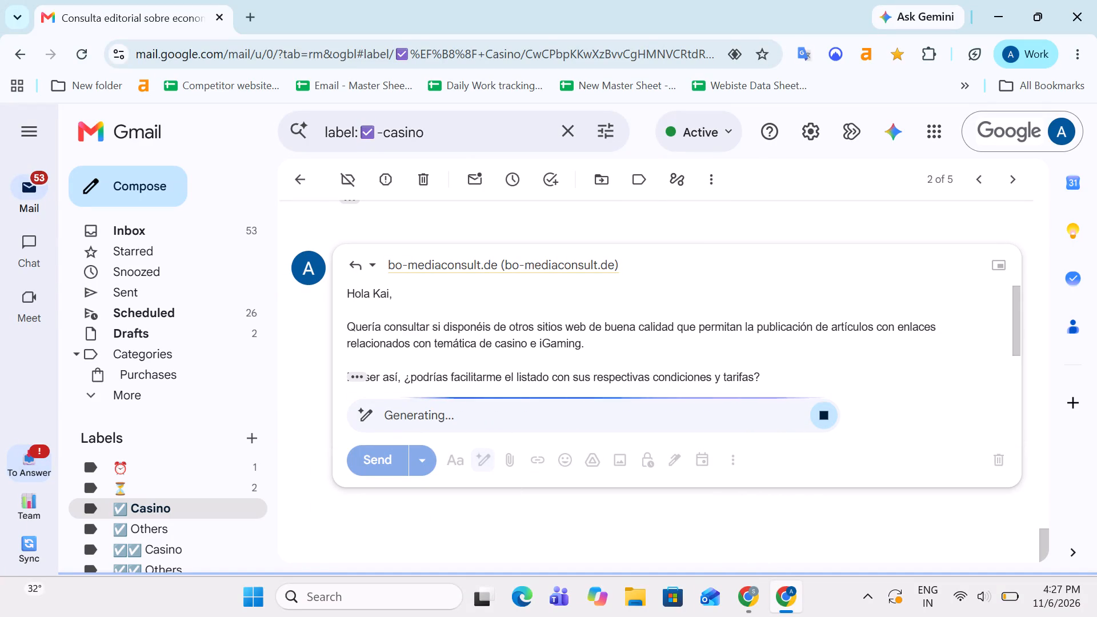
Check the English translation of the two main paragraphs in the Spanish draft reply.
scroll(467, 303, up, 1)
triple_click(450, 291)
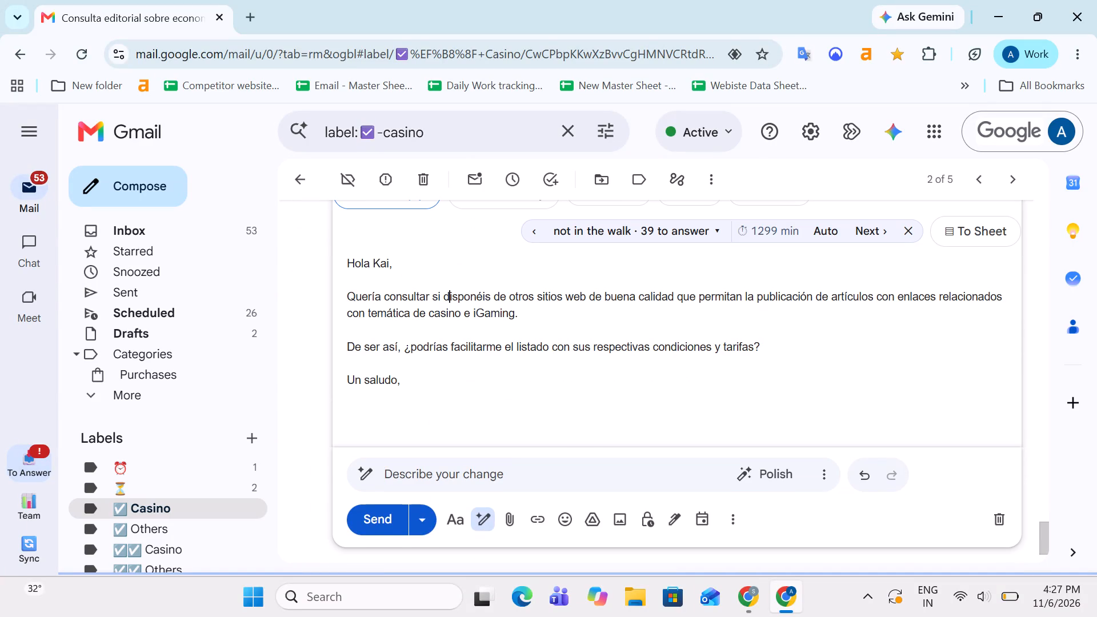
click(449, 276)
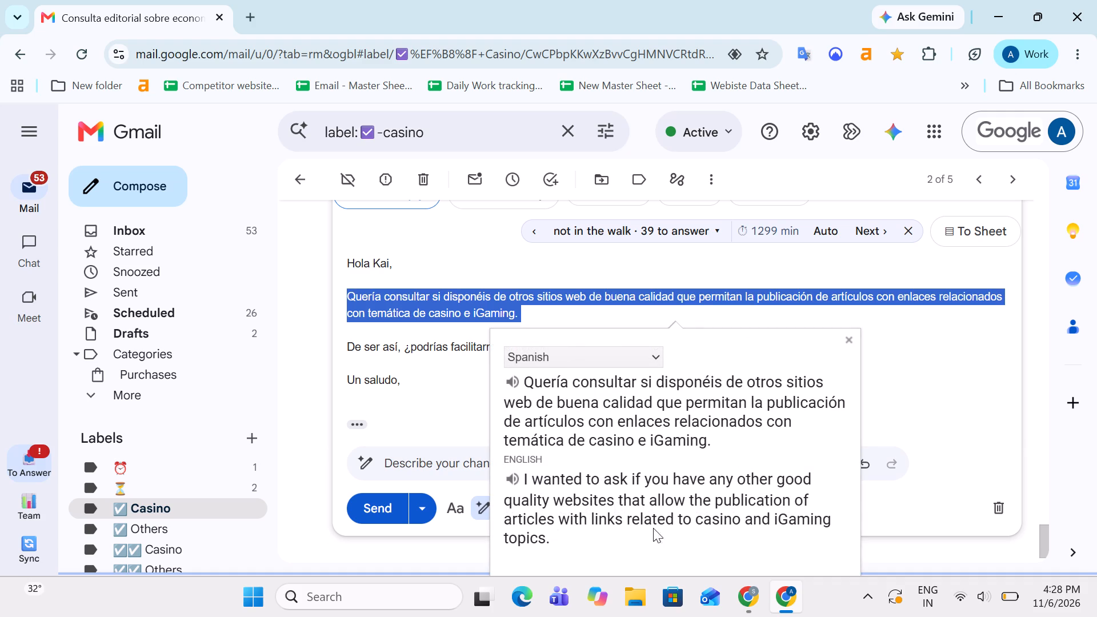
triple_click(397, 342)
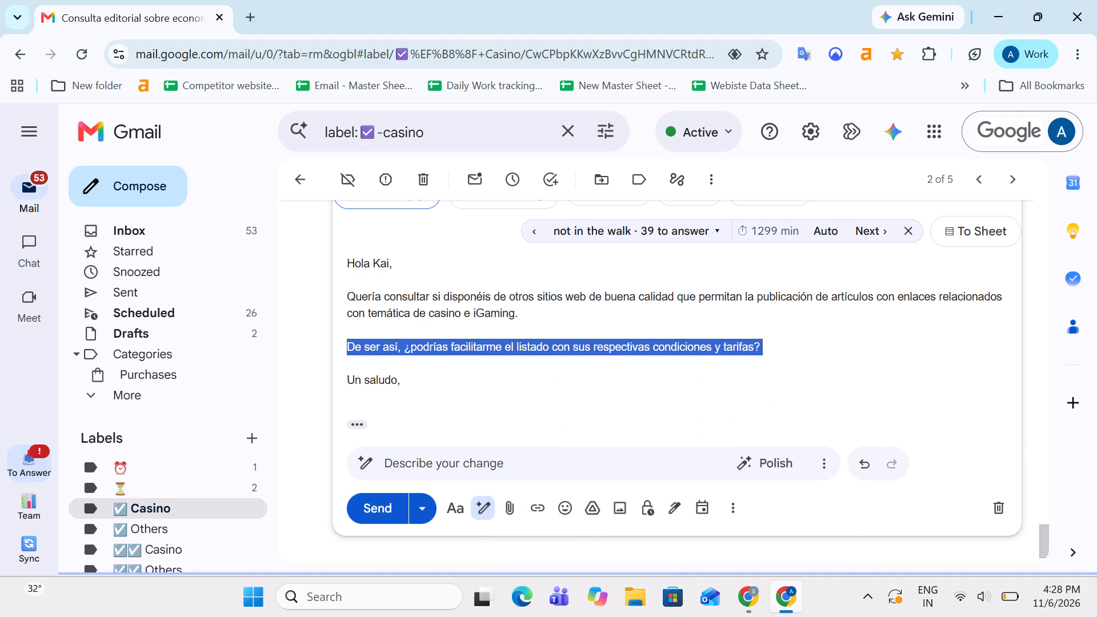
click(394, 323)
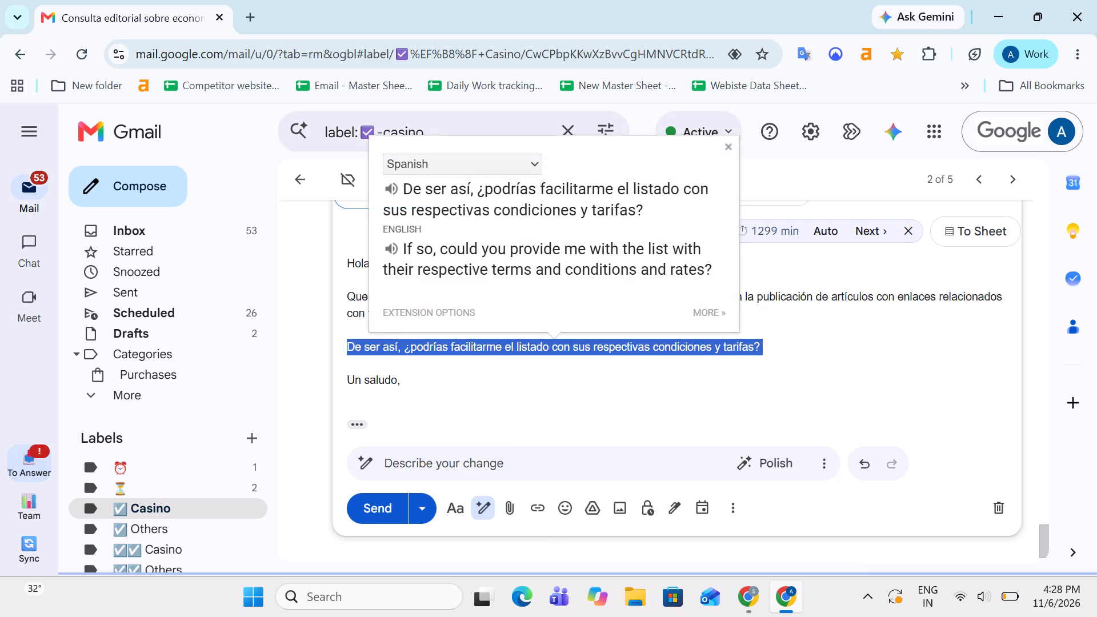
click(408, 369)
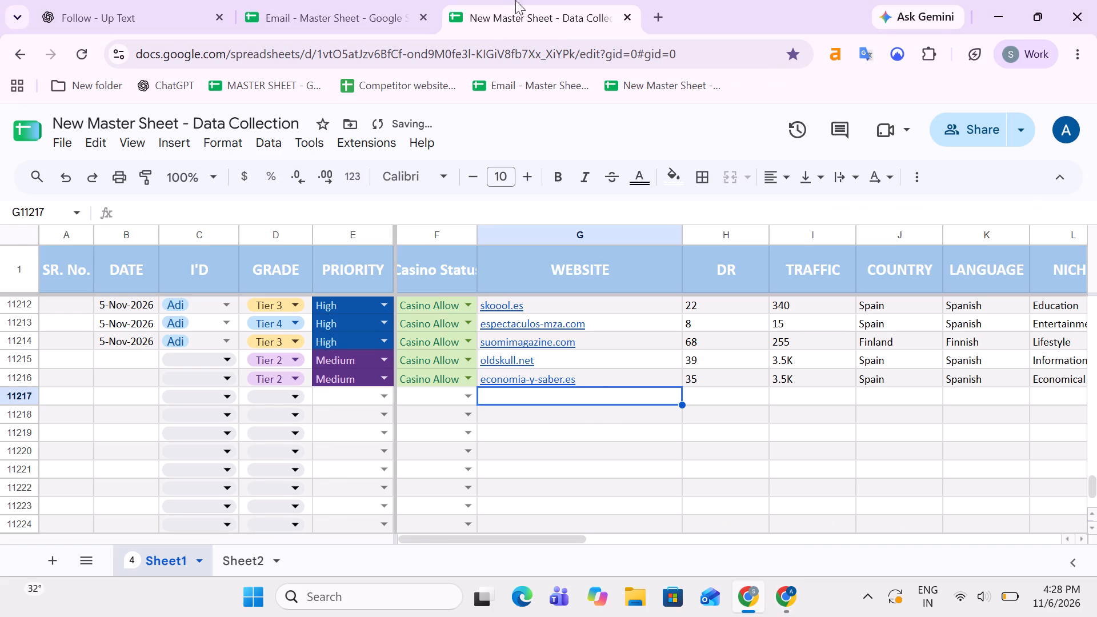
key(Right)
key(Right)
key(Right)
key(Right)
key(Right)
key(Right)
key(Right)
key(Right)
key(Right)
key(Right)
key(Right)
key(Right)
key(Right)
key(Right)
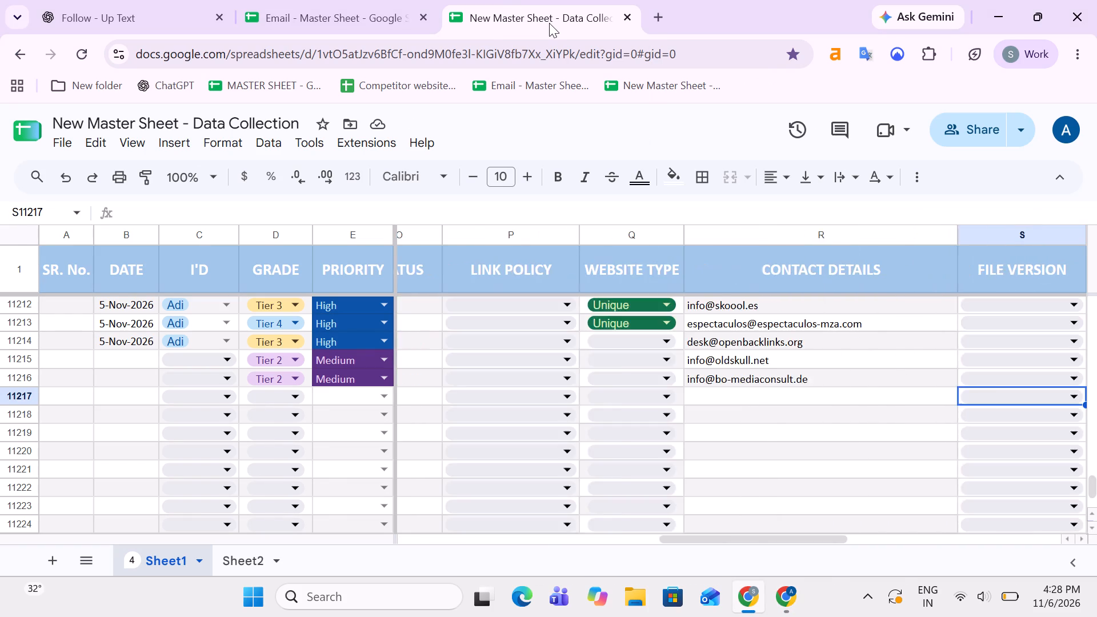
key(Left)
key(Left)
key(Left)
key(Left)
key(Left)
key(Left)
key(Left)
key(Left)
key(Left)
key(Left)
key(Left)
key(Left)
key(Left)
key(Left)
key(Left)
key(Left)
key(Left)
key(Left)
key(Left)
key(Left)
key(Right)
key(Right)
key(Right)
key(Right)
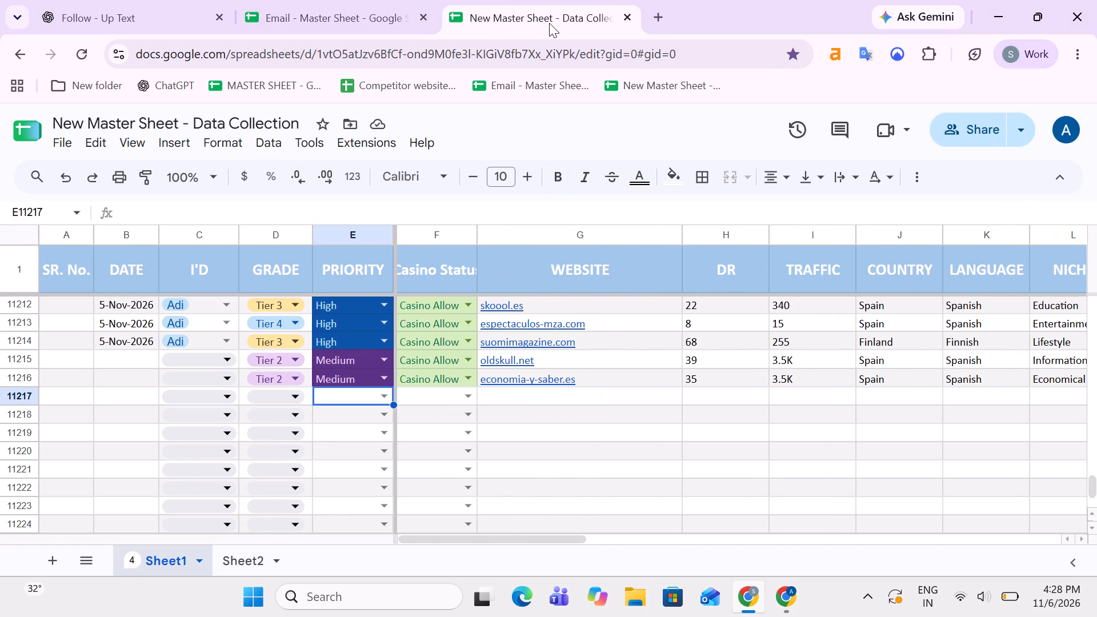
key(Right)
key(Right)
key(Right)
key(Left)
key(alt+Tab)
scroll(541, 251, down, 6)
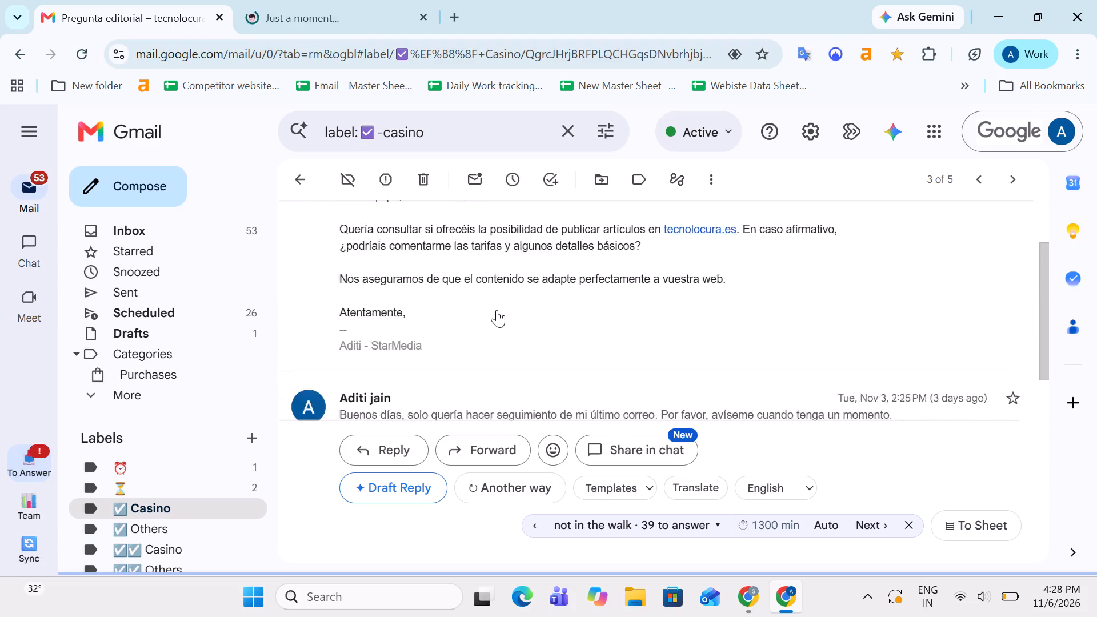
scroll(497, 310, down, 2)
click(450, 267)
click(469, 306)
scroll(486, 310, down, 1)
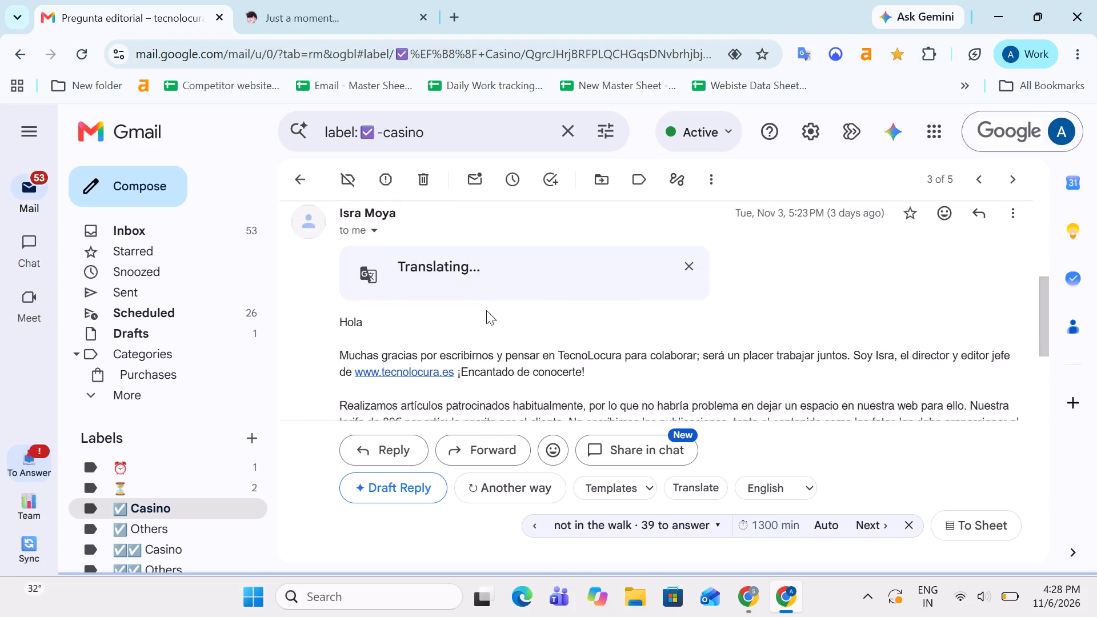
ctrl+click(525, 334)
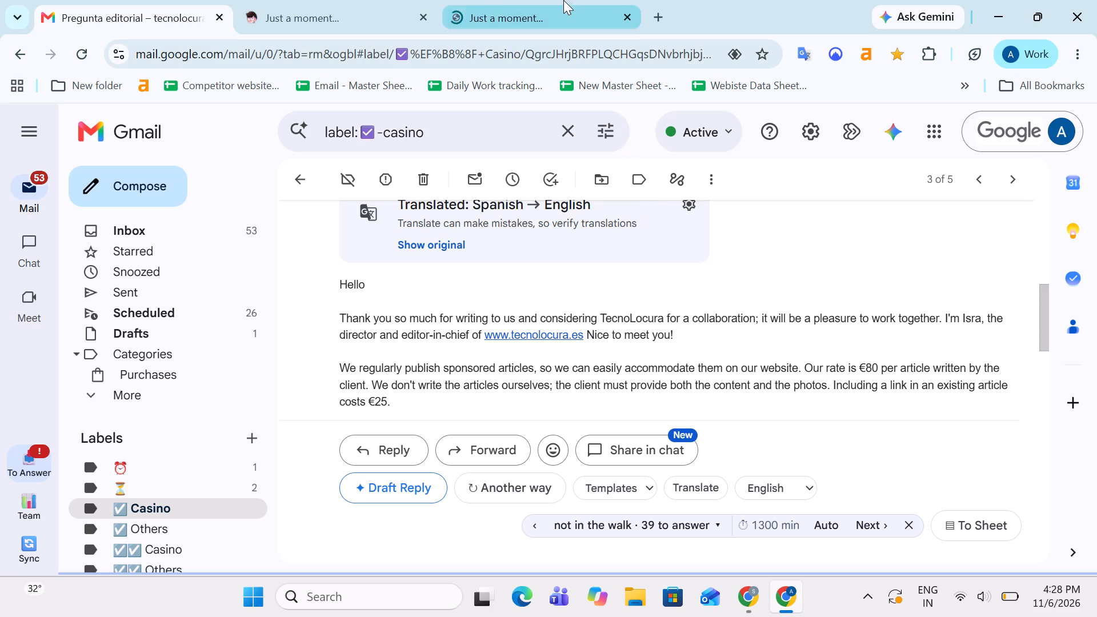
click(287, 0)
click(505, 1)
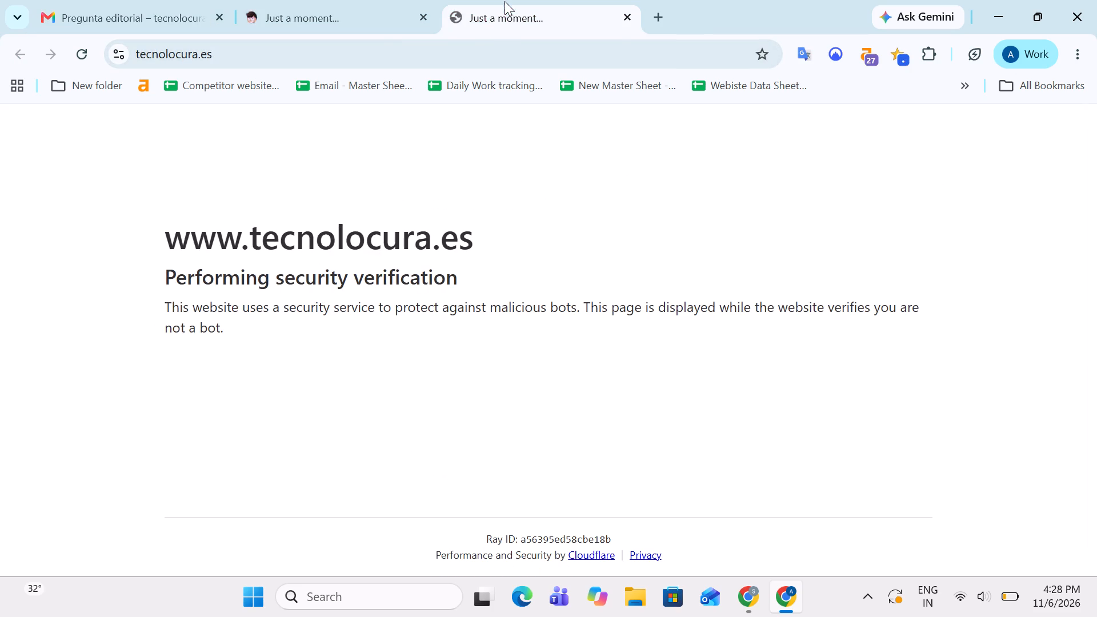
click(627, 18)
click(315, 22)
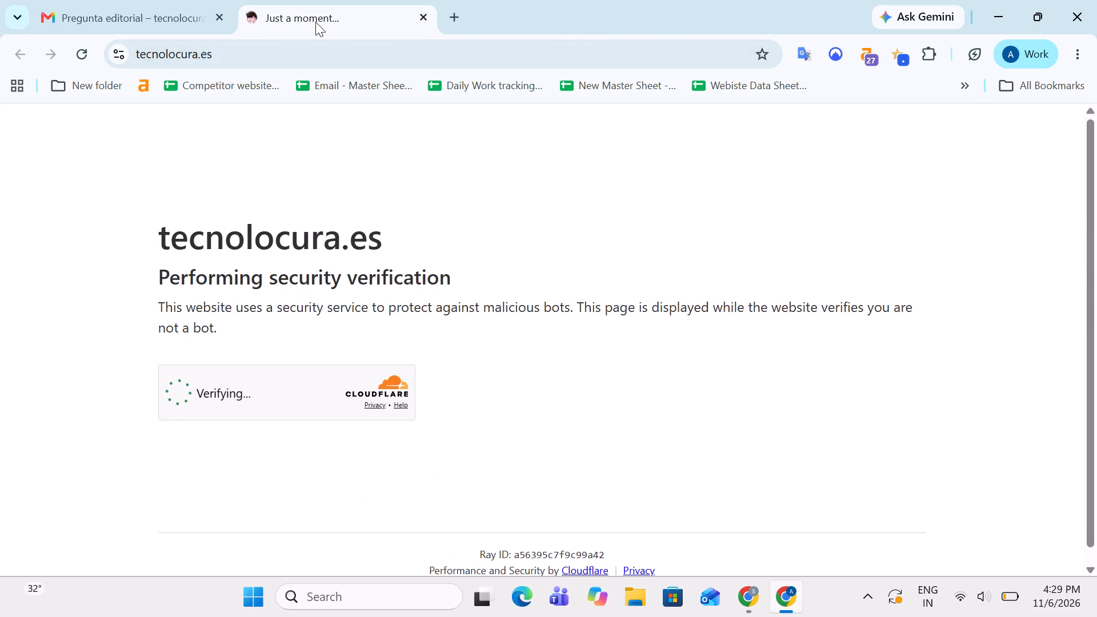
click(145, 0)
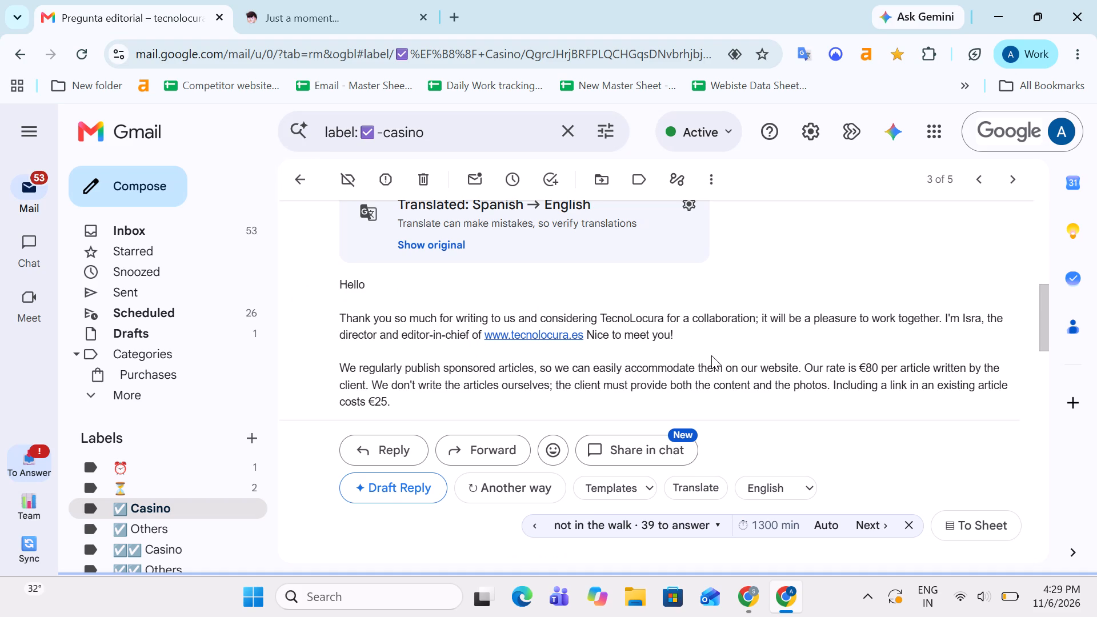
scroll(508, 343, down, 1)
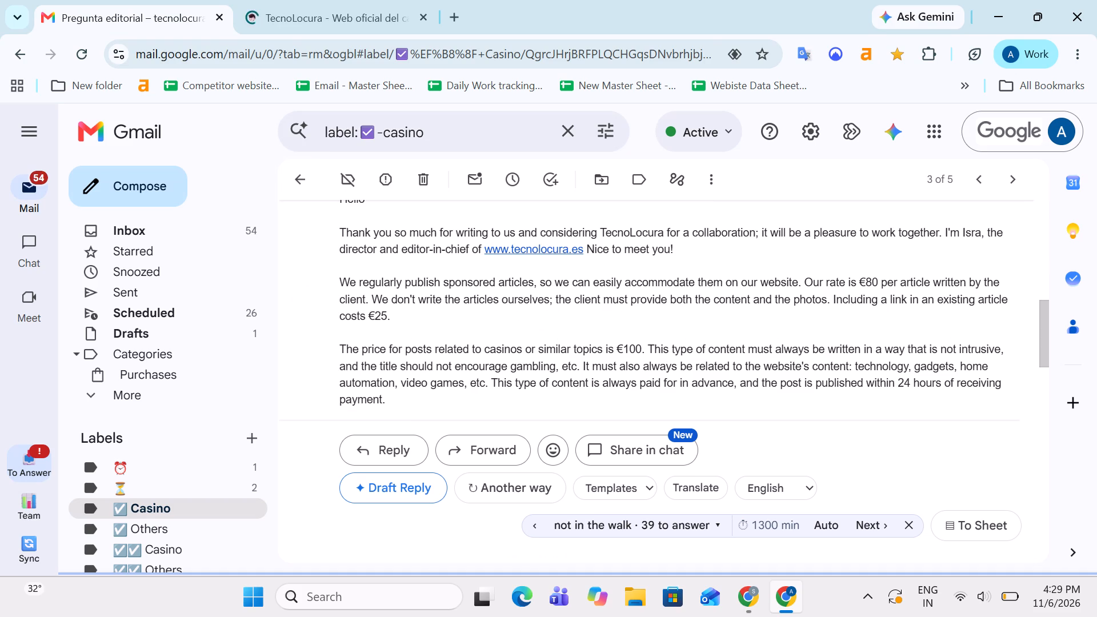
click(382, 21)
click(107, 0)
scroll(578, 303, down, 1)
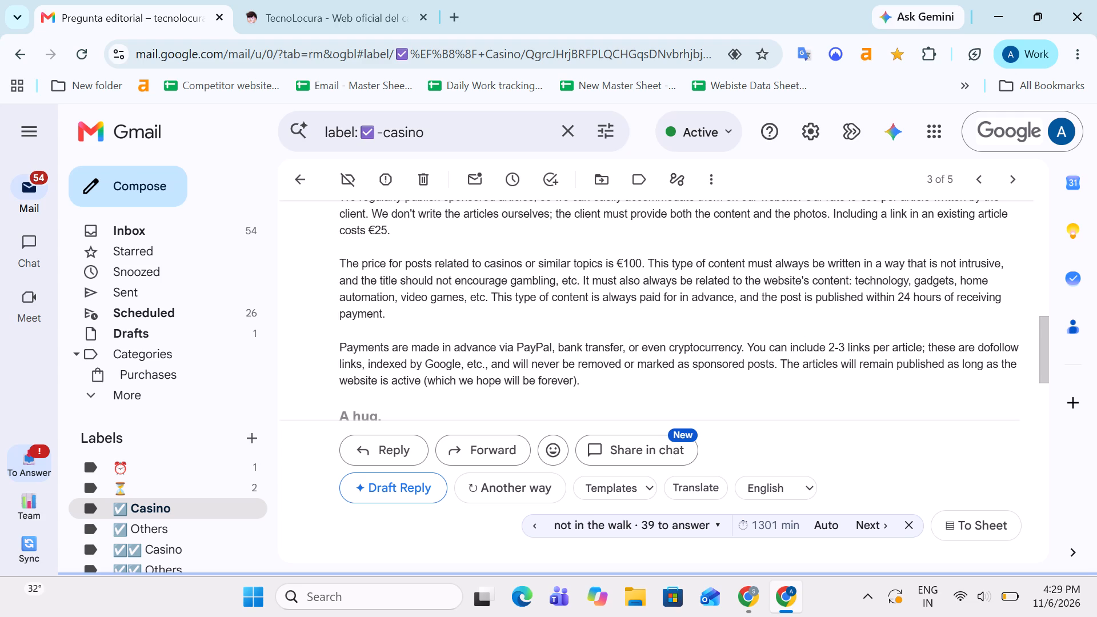
scroll(763, 362, up, 1)
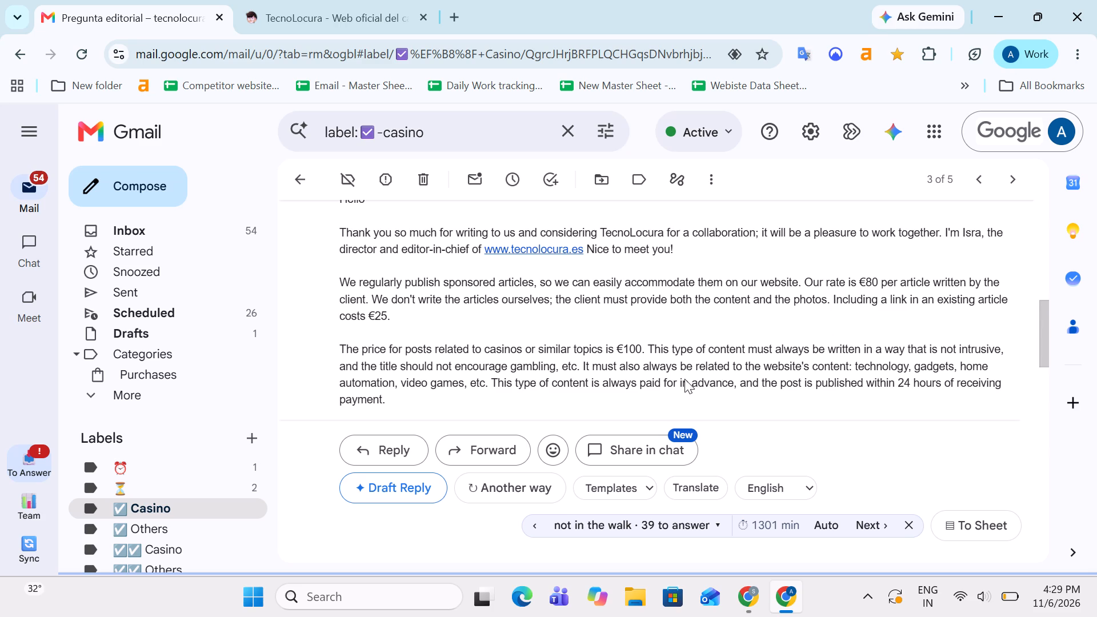
scroll(660, 366, down, 1)
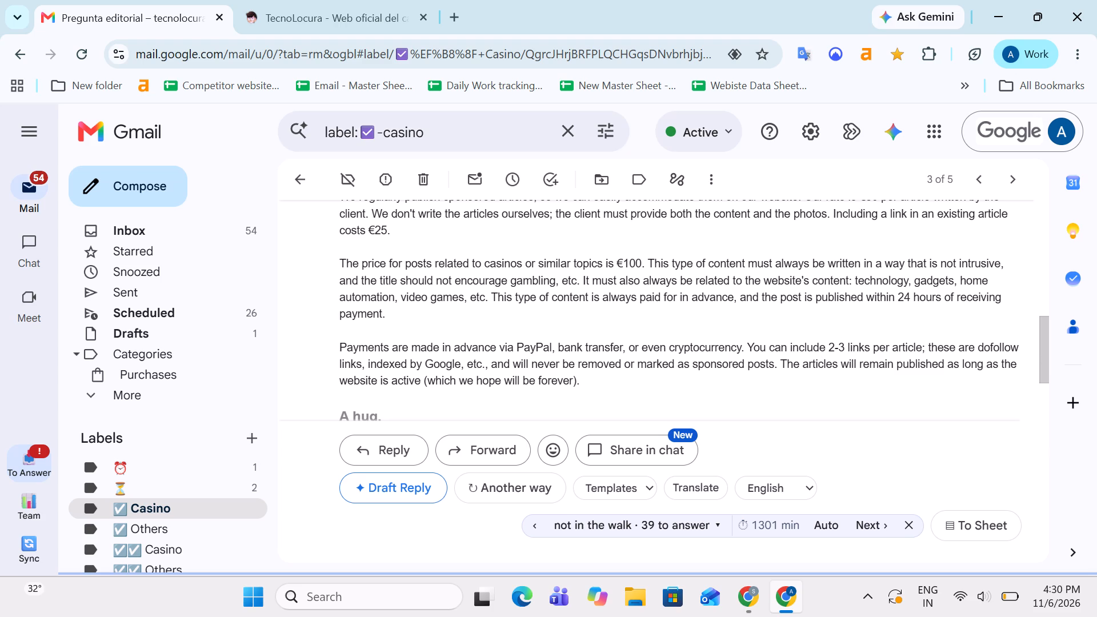
scroll(649, 331, down, 1)
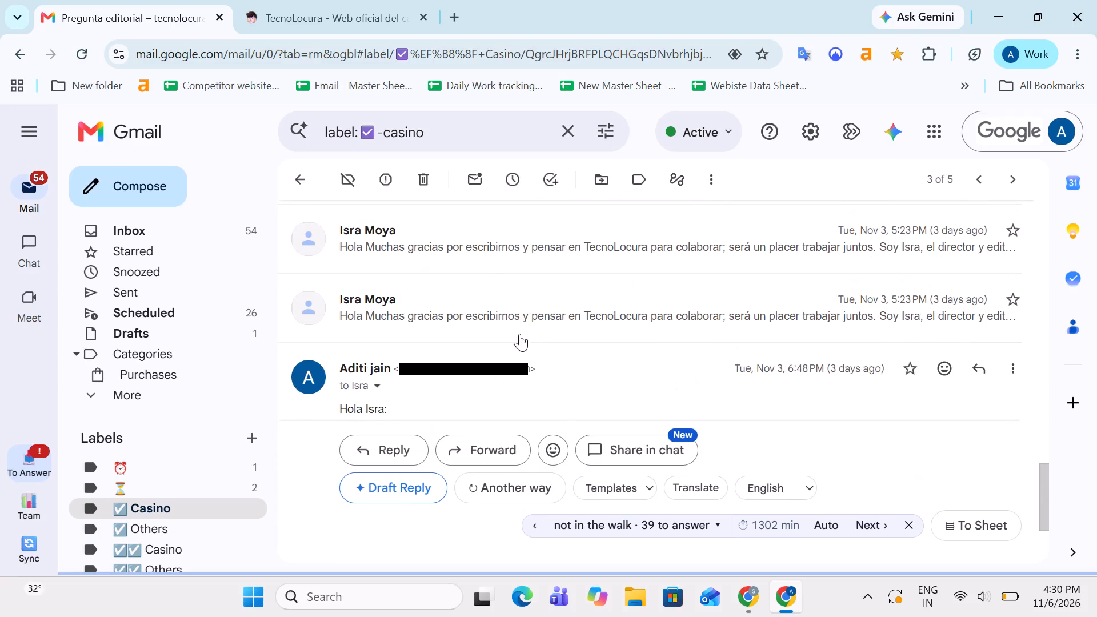
click(487, 259)
scroll(452, 325, down, 5)
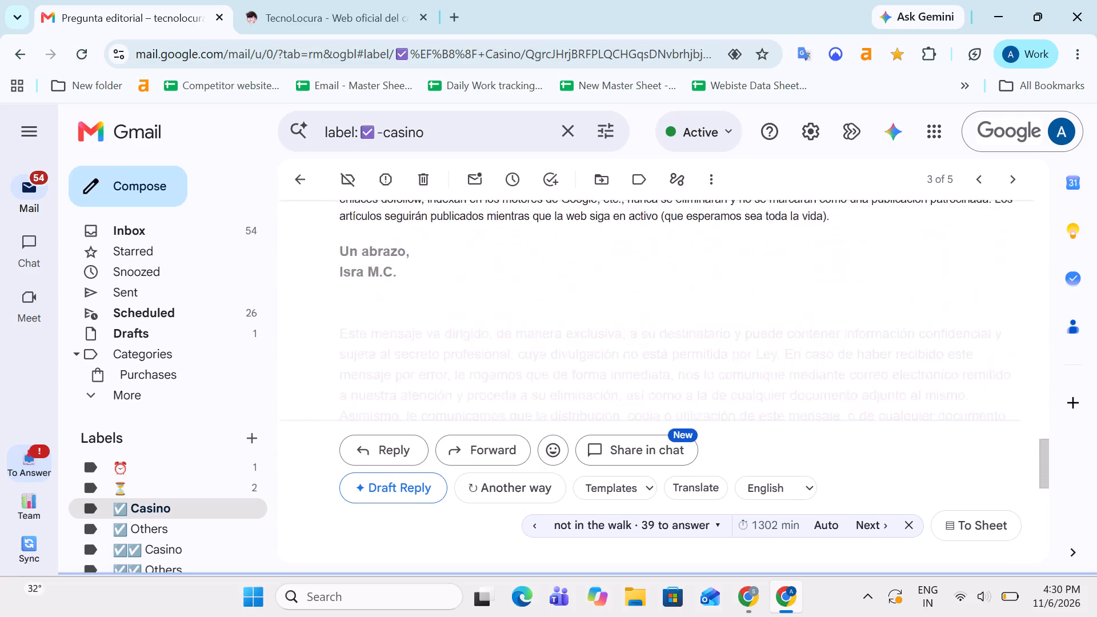
scroll(451, 326, down, 4)
click(418, 271)
scroll(445, 338, down, 1)
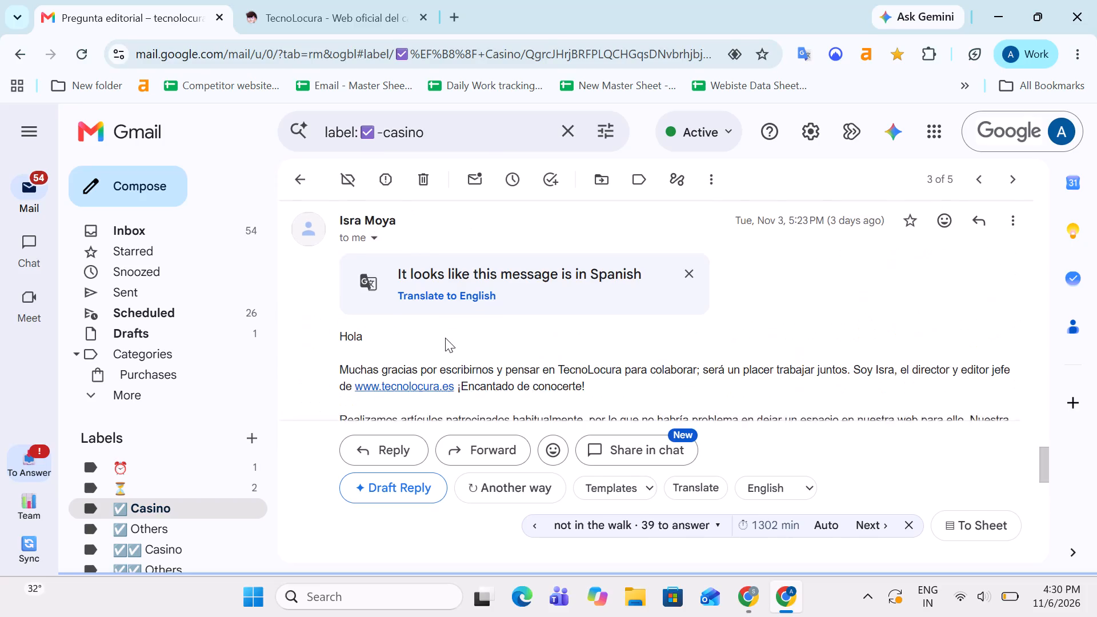
scroll(445, 338, down, 10)
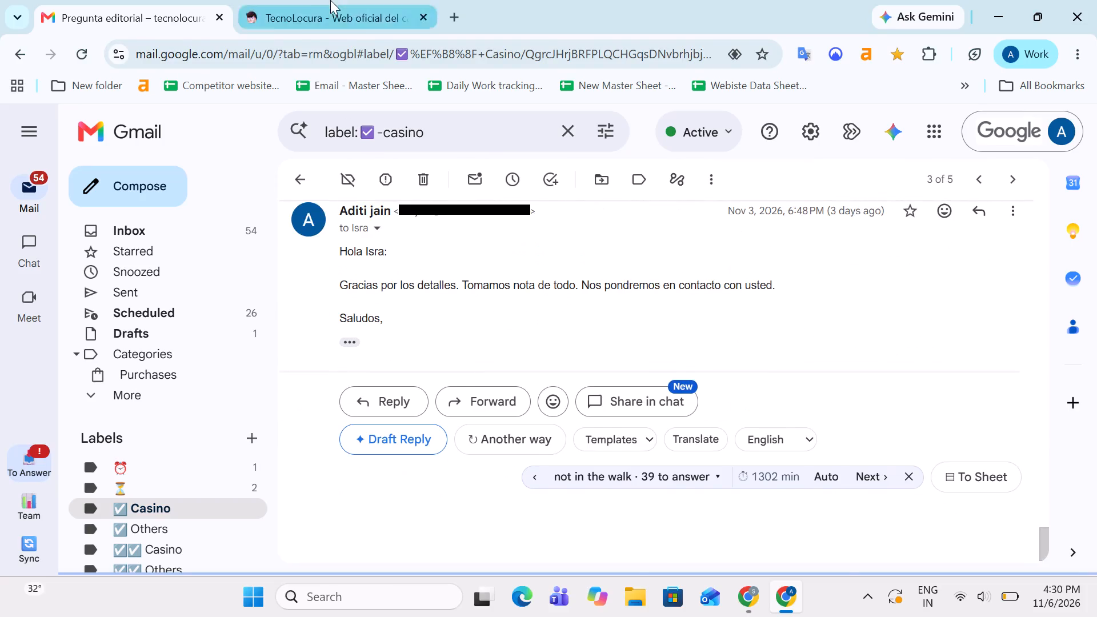
Copy the domain tecnolocura.es from the open website into the WEBSITE column of row 11217 in the New Master Sheet.
click(330, 0)
click(273, 51)
drag(273, 51, 219, 58)
key(ctrl+c)
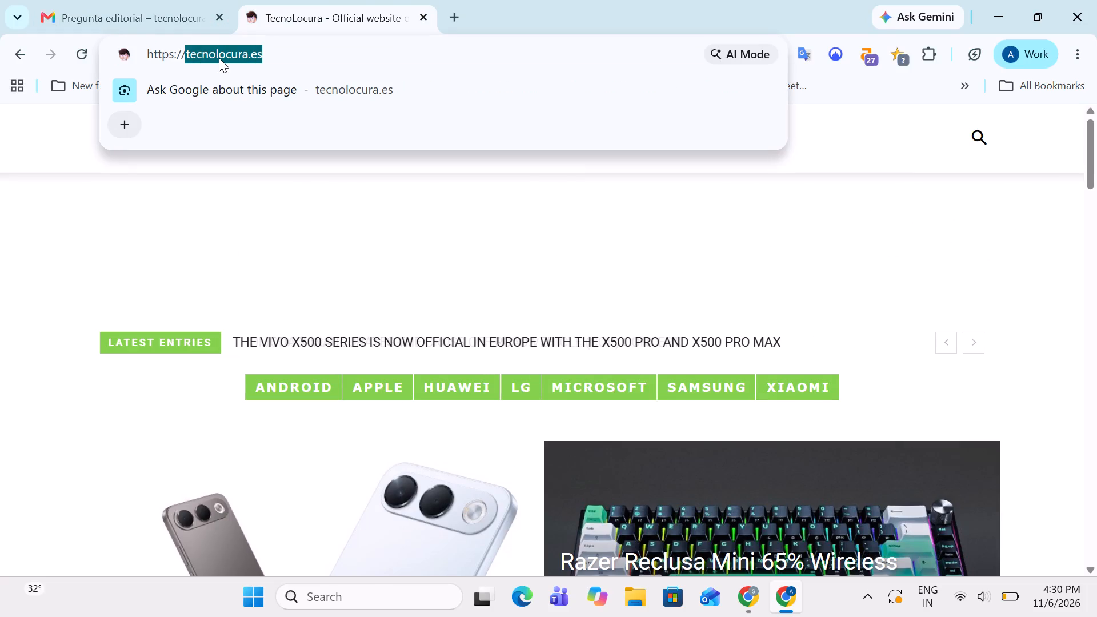
key(ctrl+c)
key(alt+Tab)
key(Return)
key(ctrl+v)
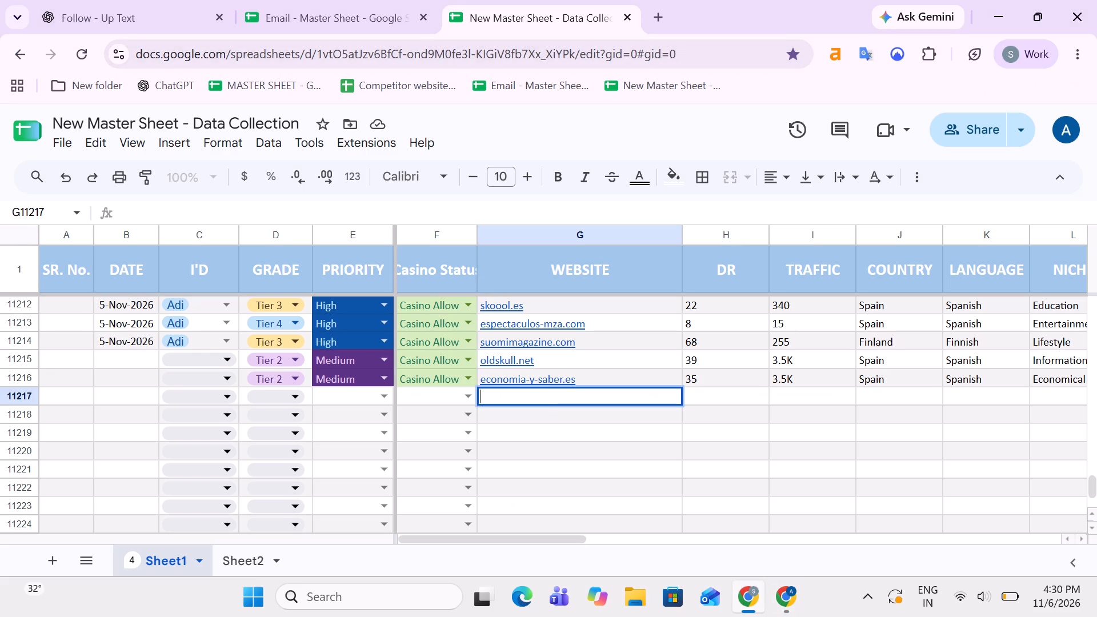
Enter tecnolocura.es as the website in row 11217 of the data collection sheet.
key(Tab)
Look over the tecnolocura.es homepage and search the site for Casino777.
key(alt+Tab)
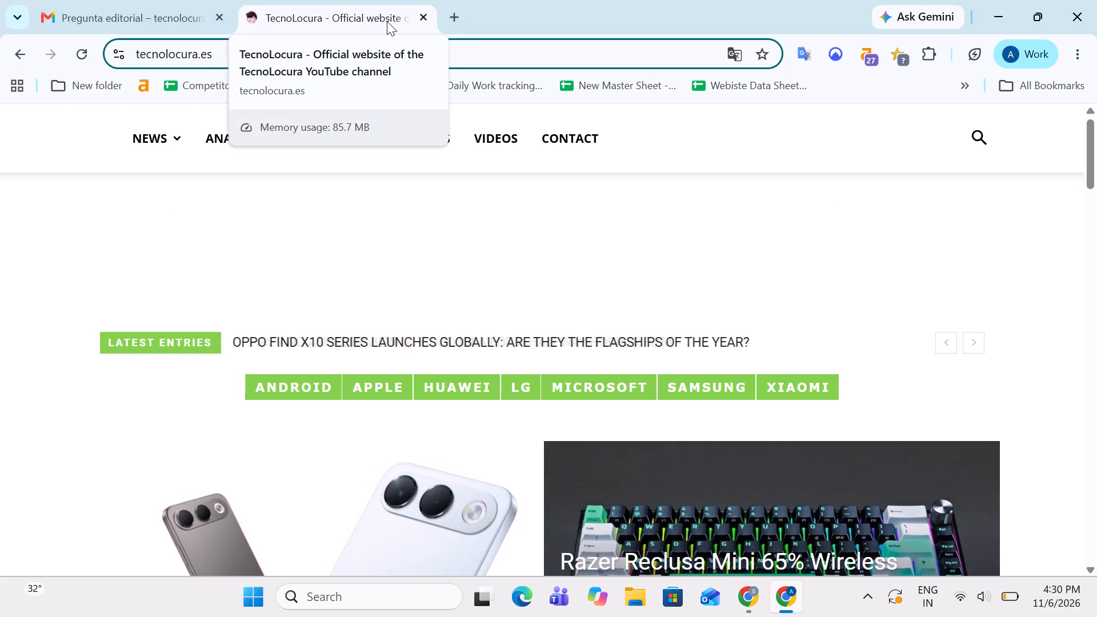
scroll(593, 332, down, 1)
scroll(644, 472, down, 10)
scroll(651, 456, up, 17)
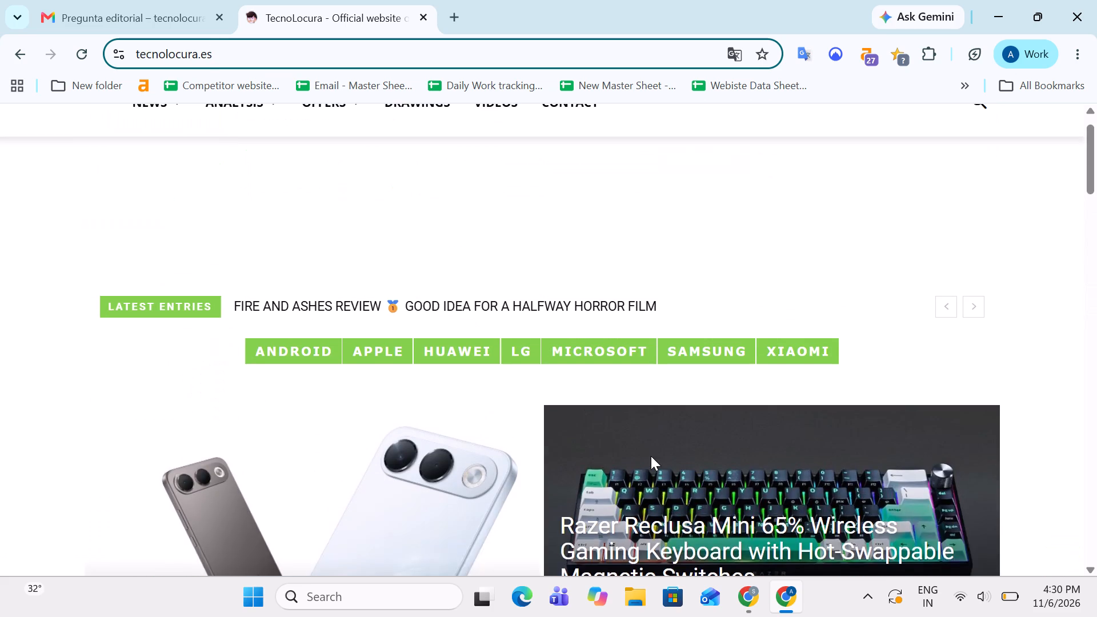
scroll(651, 456, up, 1)
click(976, 135)
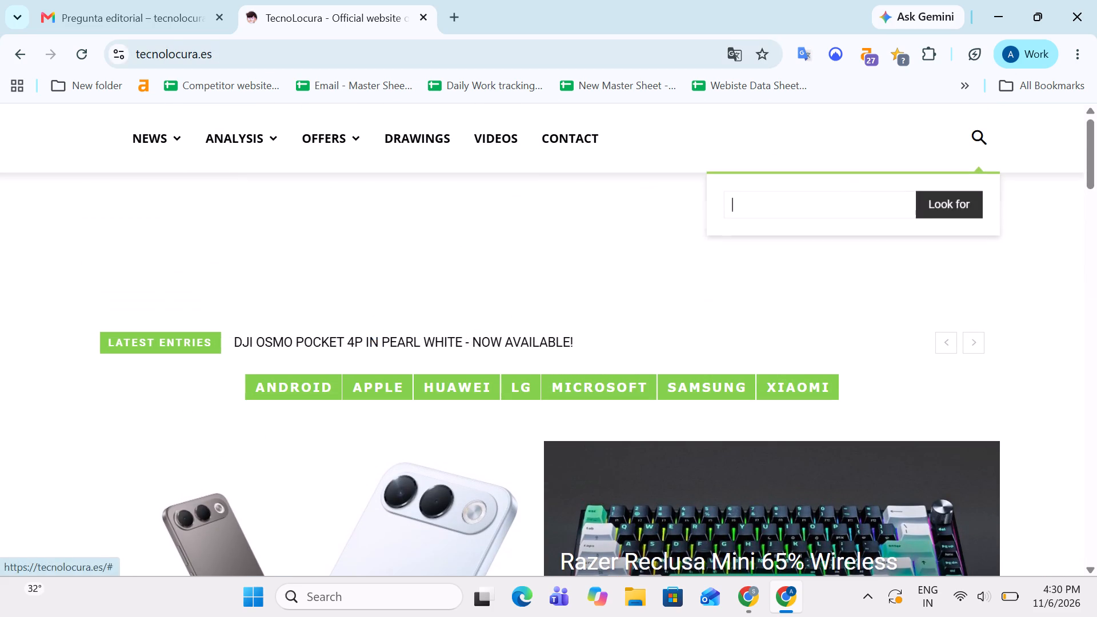
click(828, 210)
click(823, 205)
text(Casino777)
key(Return)
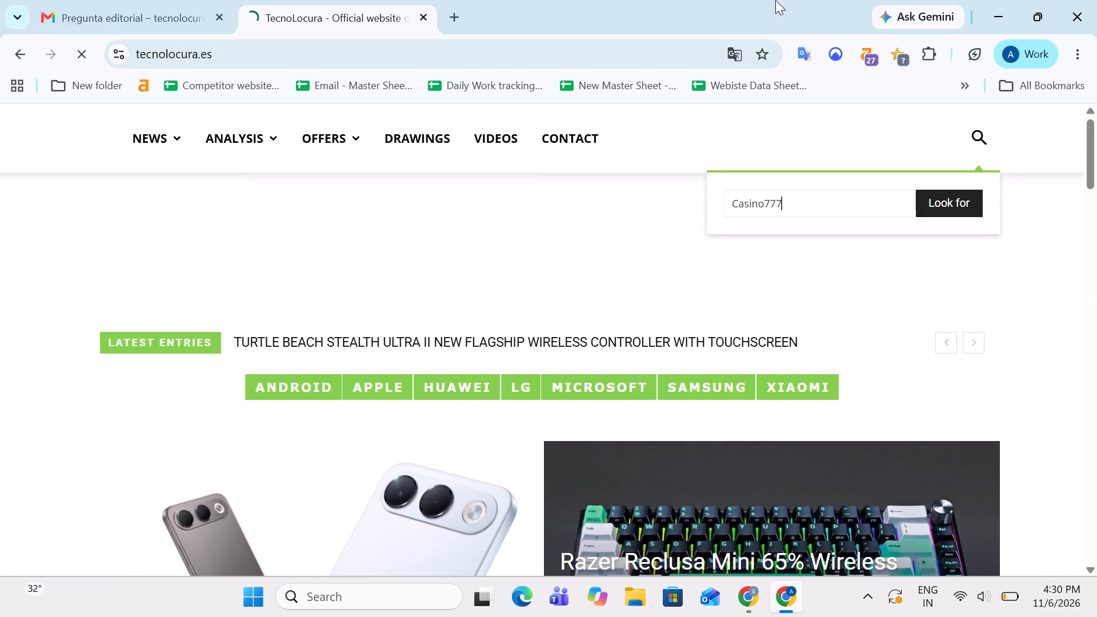
Open the SEO extension to check the metrics of tecnolocura.es.
click(866, 55)
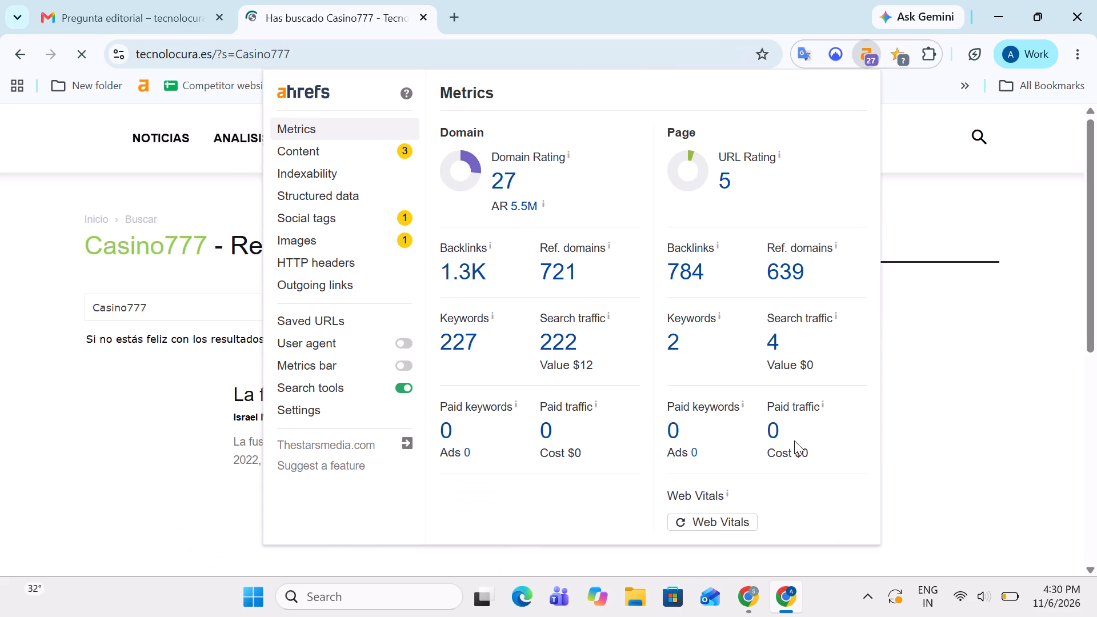
For tecnolocura.es in row 11217, enter DR 27, traffic 222, country Spain, language Spanish and niche Technology.
key(alt+Tab)
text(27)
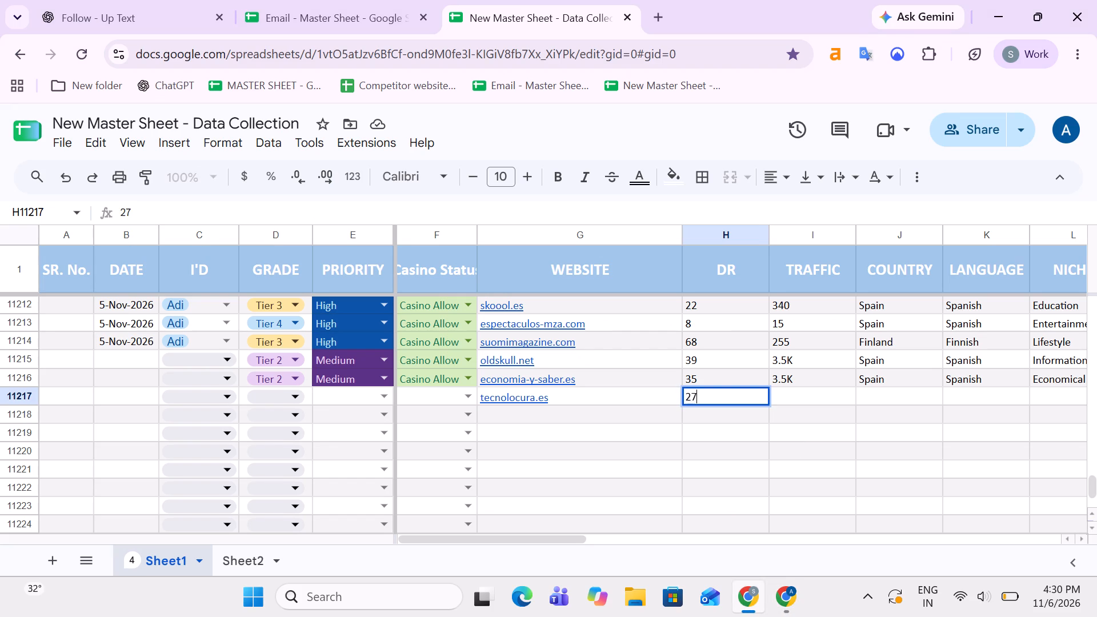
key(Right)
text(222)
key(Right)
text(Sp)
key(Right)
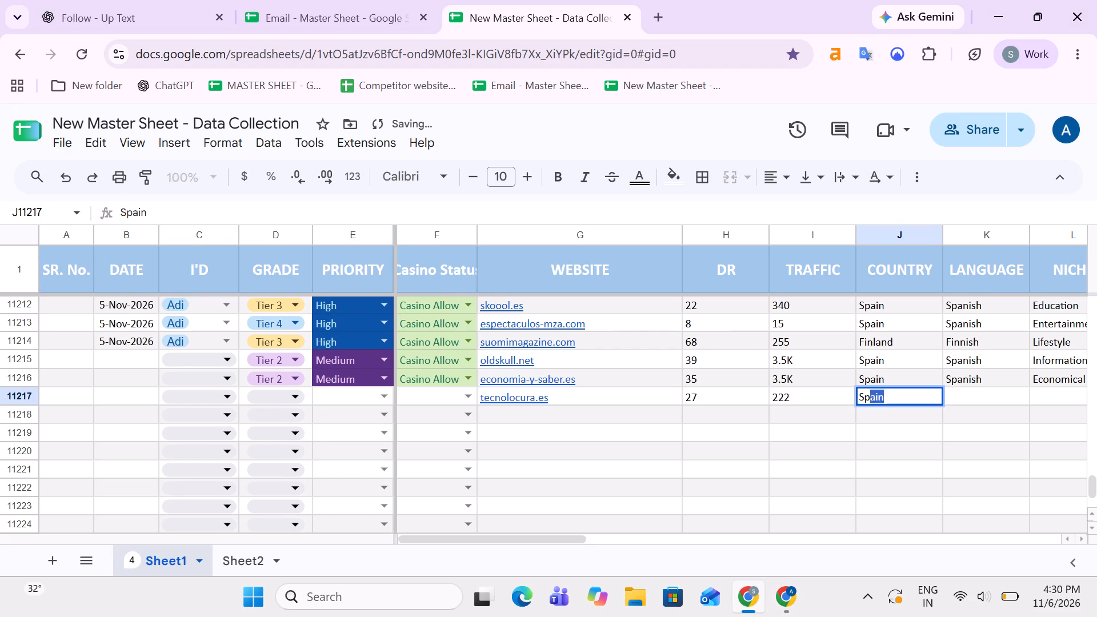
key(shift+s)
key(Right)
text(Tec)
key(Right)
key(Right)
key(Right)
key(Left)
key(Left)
Open the Ethereum merger article from the tecnolocura.es search results, examine its text for a casino link, and close the site.
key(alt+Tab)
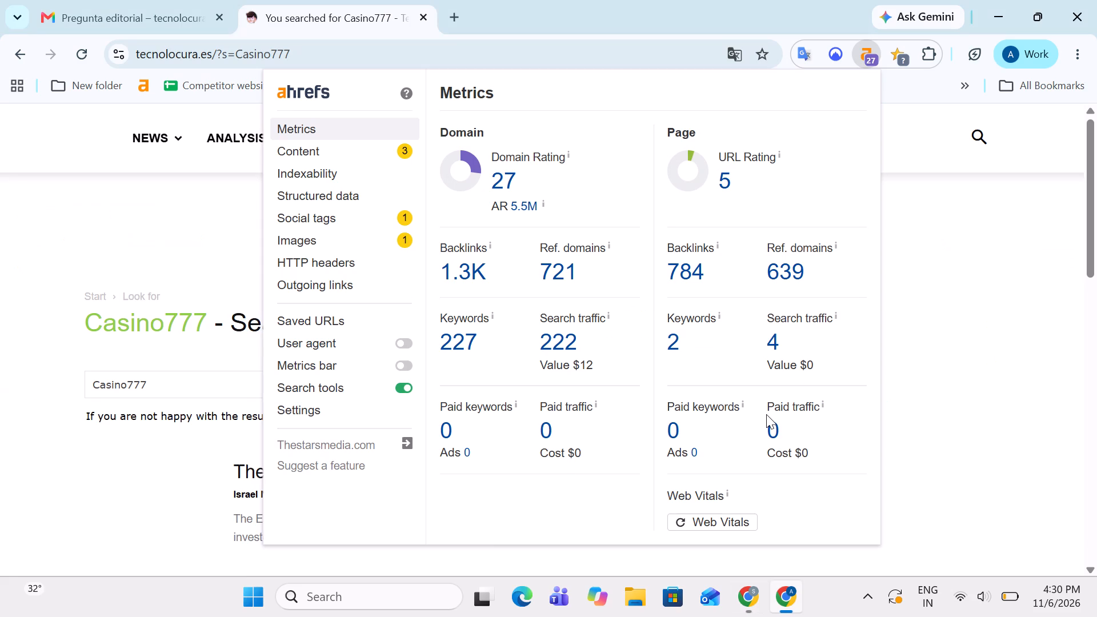
click(0, 297)
scroll(567, 436, down, 2)
ctrl+click(523, 313)
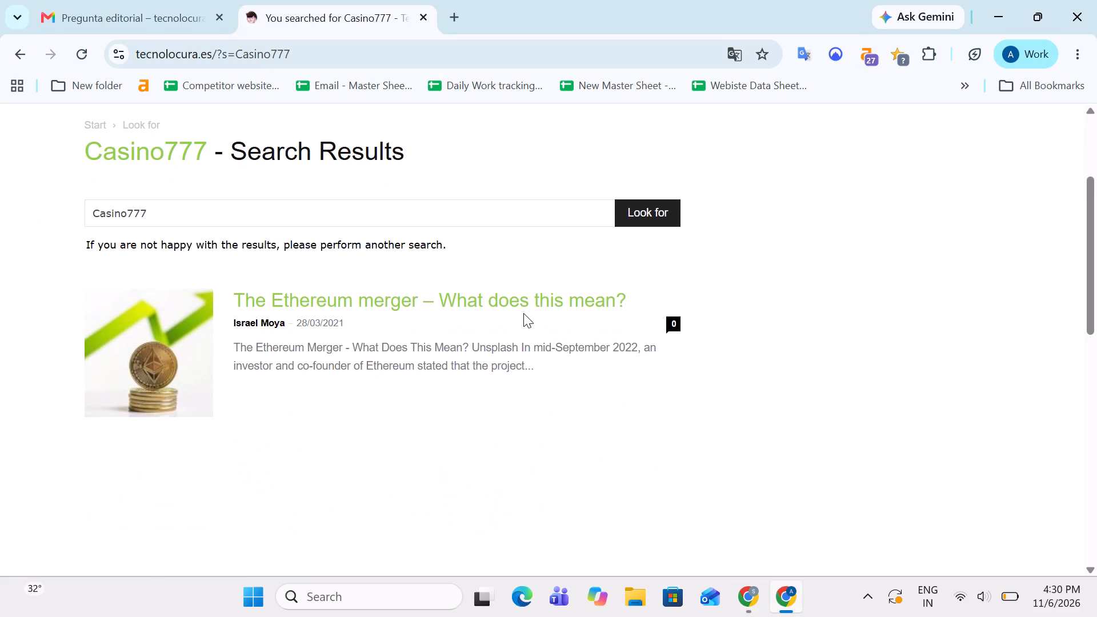
ctrl+click(527, 291)
click(490, 0)
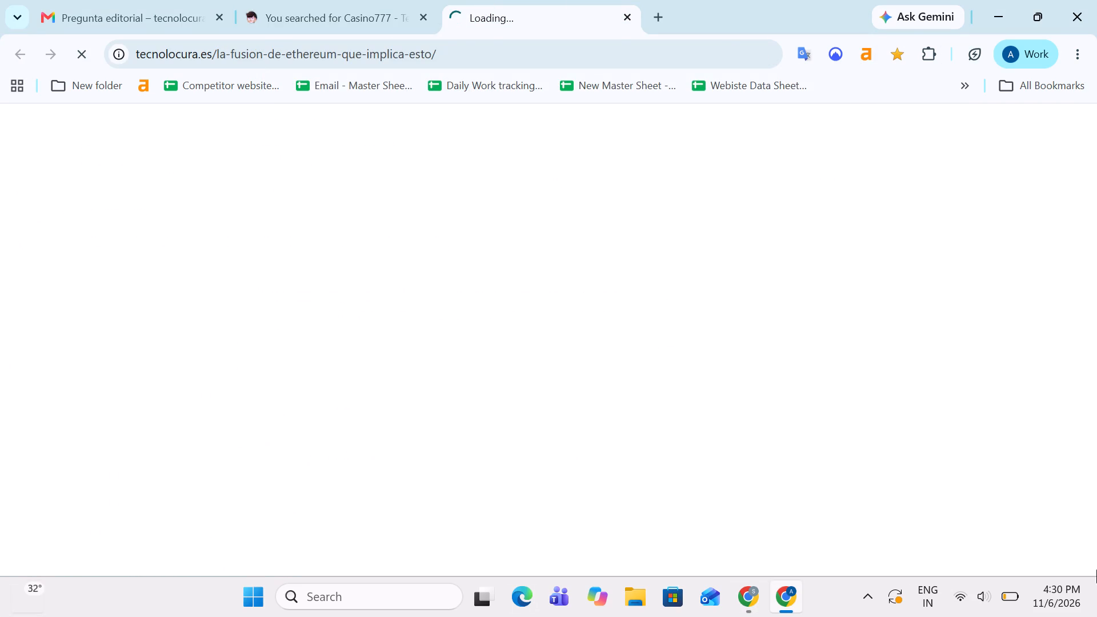
click(368, 0)
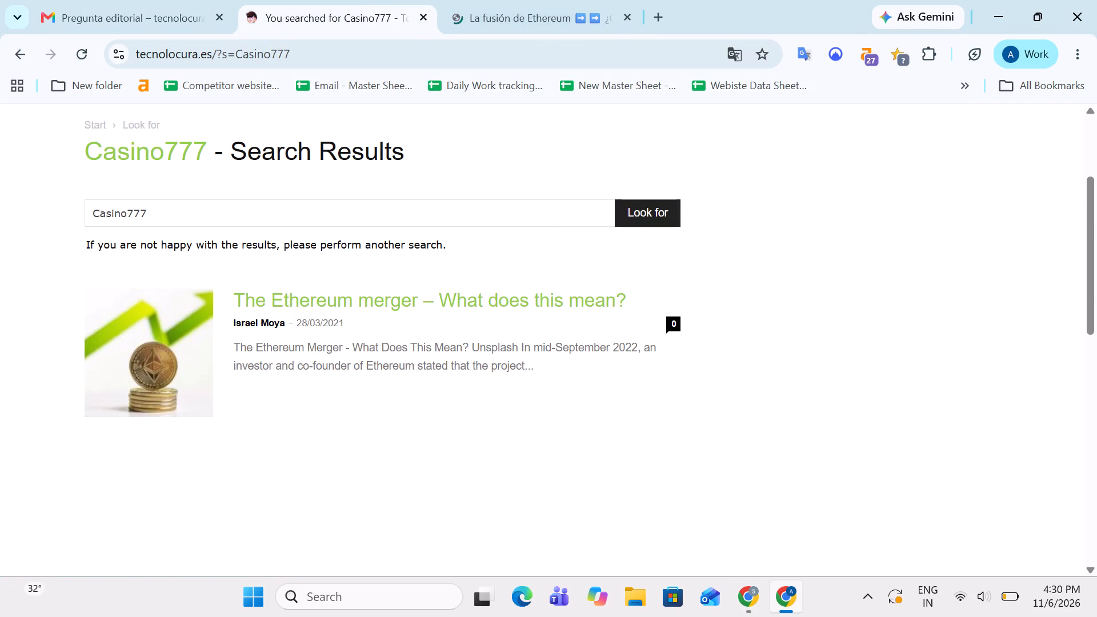
click(419, 21)
scroll(551, 451, down, 6)
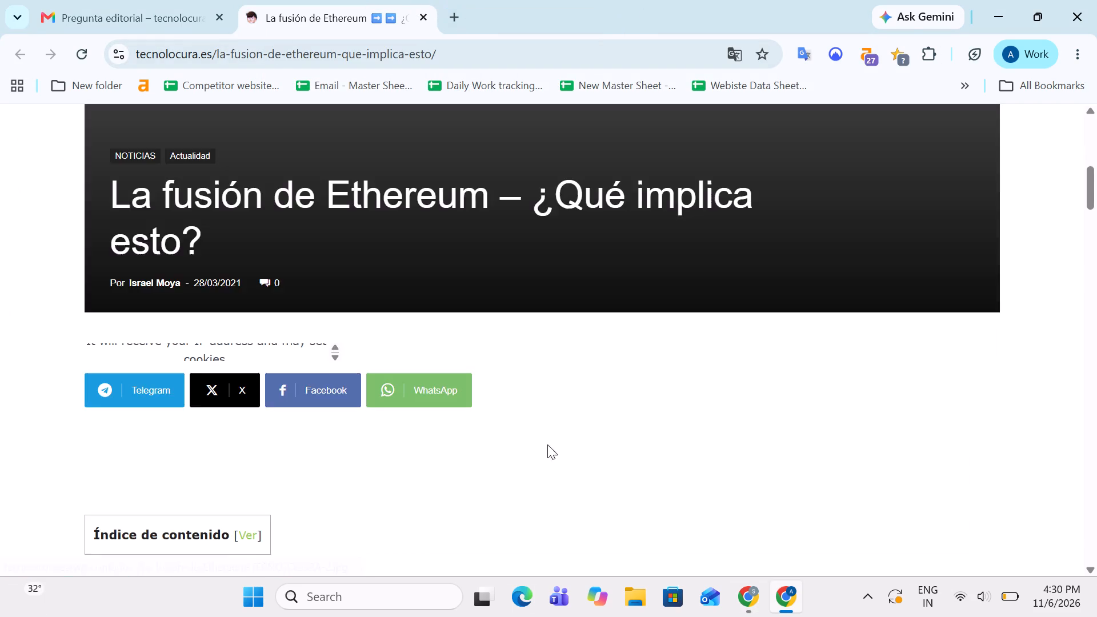
scroll(552, 382, down, 10)
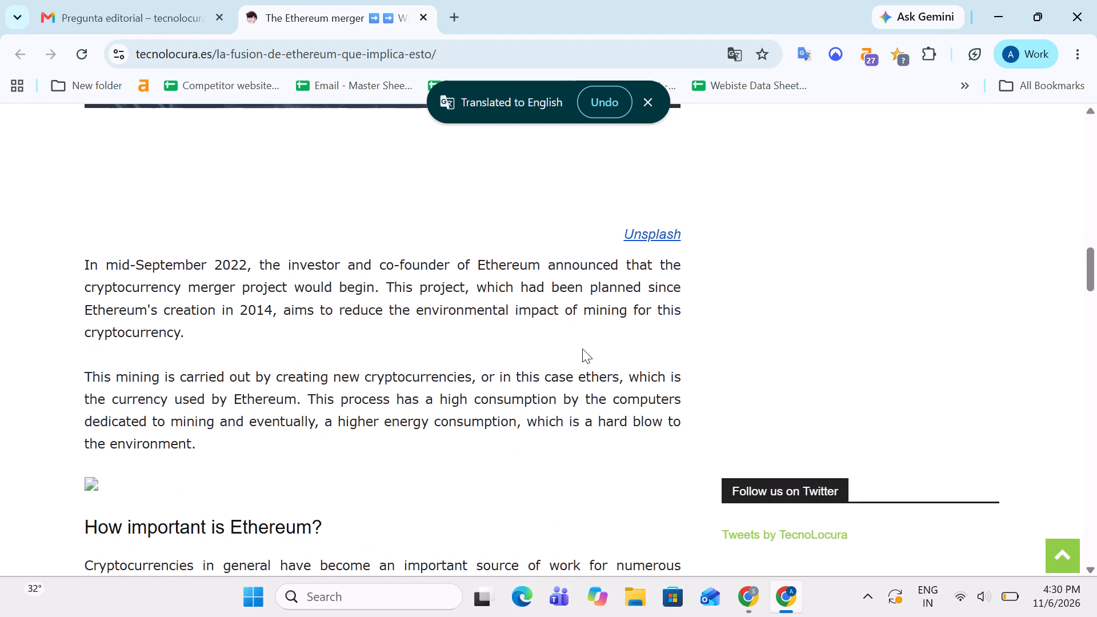
scroll(582, 348, down, 4)
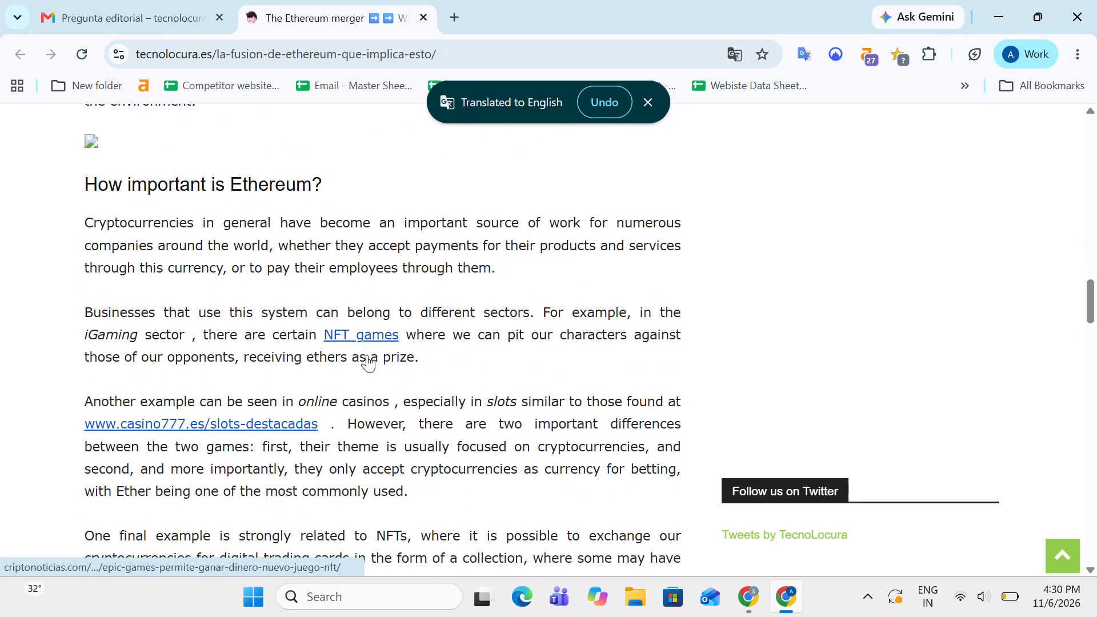
click(421, 18)
scroll(607, 370, up, 4)
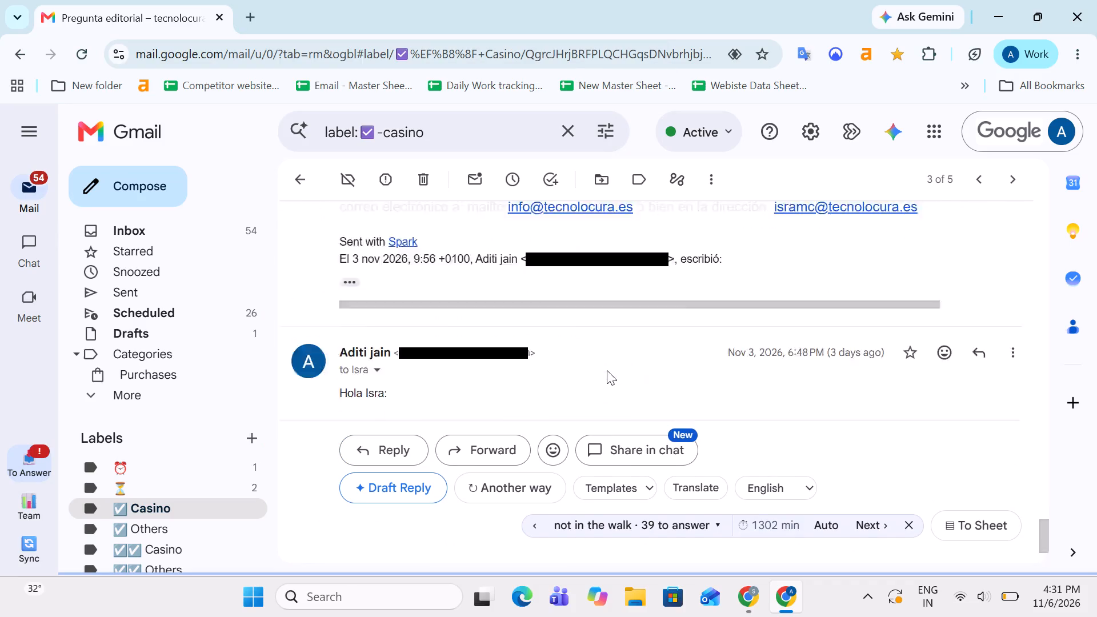
Enter a price of 80 and a casino price of 100 for tecnolocura.es in row 11217.
key(alt+Tab)
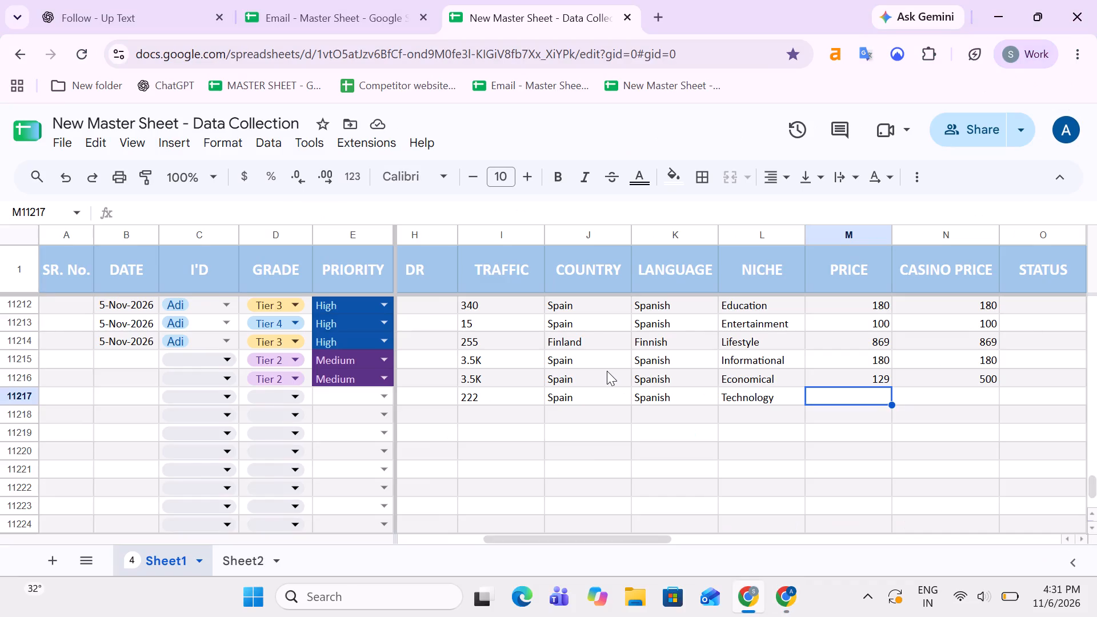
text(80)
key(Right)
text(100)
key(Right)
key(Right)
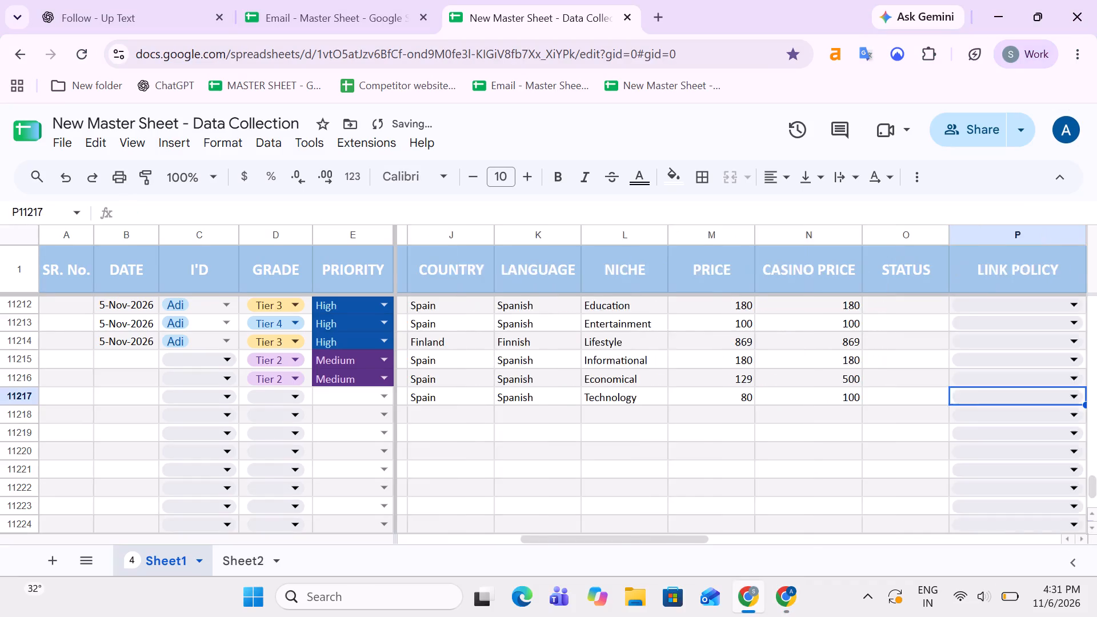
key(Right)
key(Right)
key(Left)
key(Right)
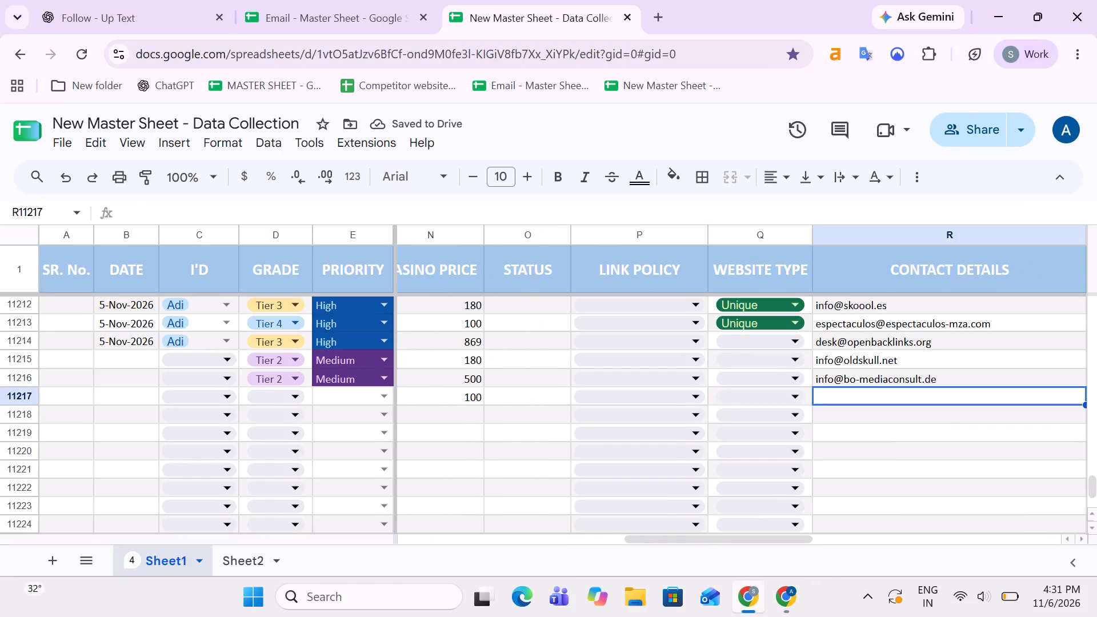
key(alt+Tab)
scroll(397, 403, up, 4)
scroll(379, 316, up, 1)
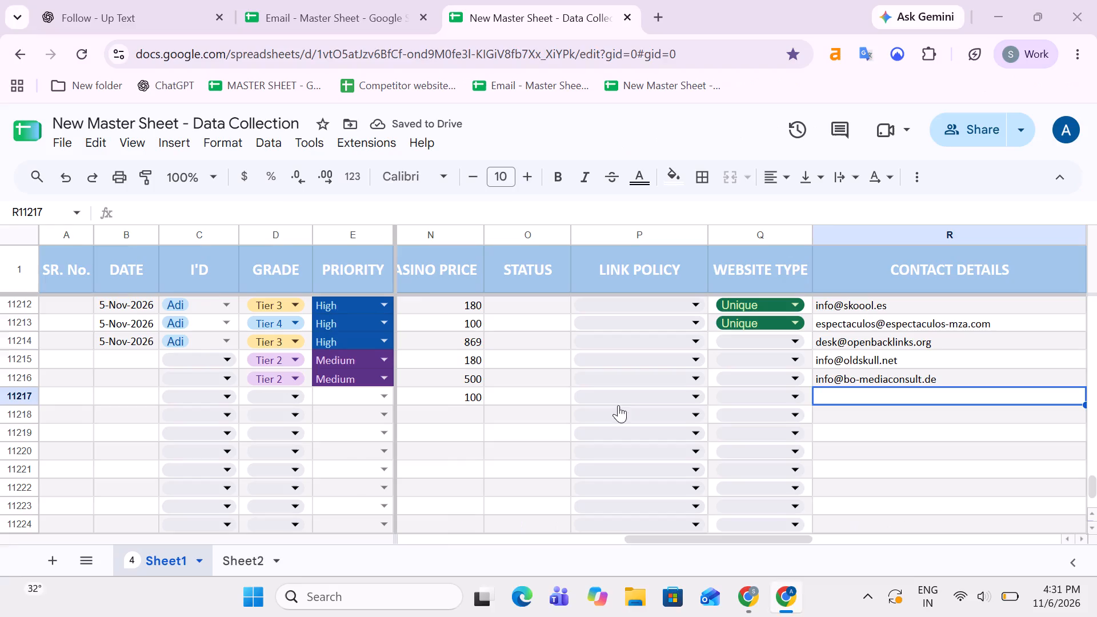
key(Return)
key(ctrl+v)
key(Tab)
Set the priority of the tecnolocura.es row to Medium.
key(Left)
key(Left)
key(Left)
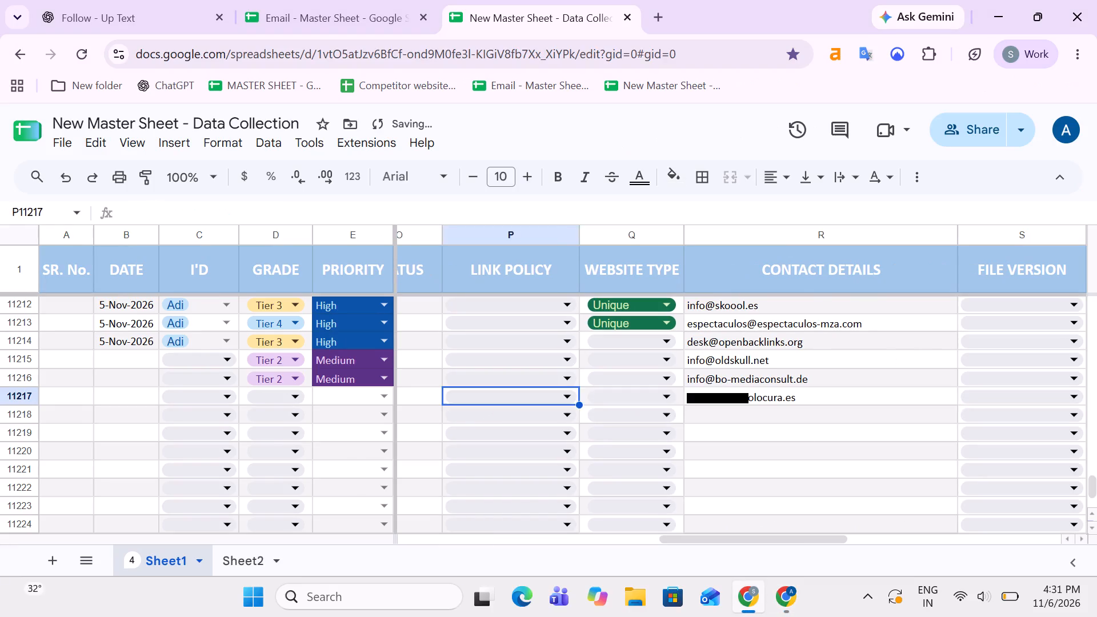
key(Right)
key(Right)
key(Left)
key(Left)
key(Left)
key(Left)
key(Left)
key(Left)
key(Left)
key(Left)
key(Left)
key(Left)
key(Left)
key(Left)
key(Left)
key(Left)
key(Left)
key(Left)
key(Right)
key(Right)
key(Right)
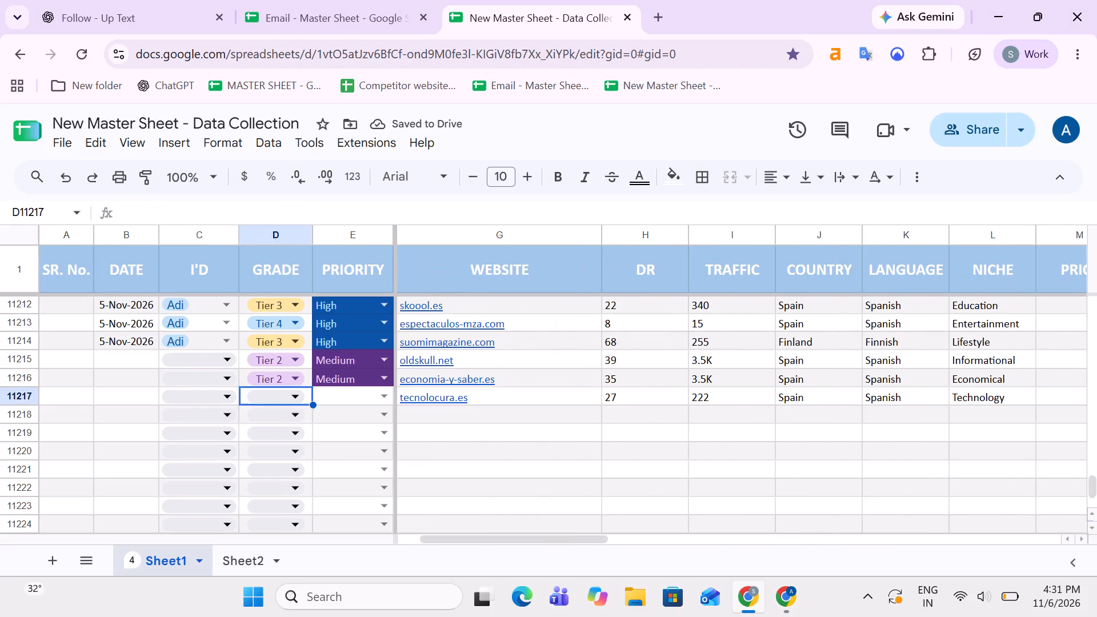
key(Right)
key(Left)
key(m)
key(Down)
key(Return)
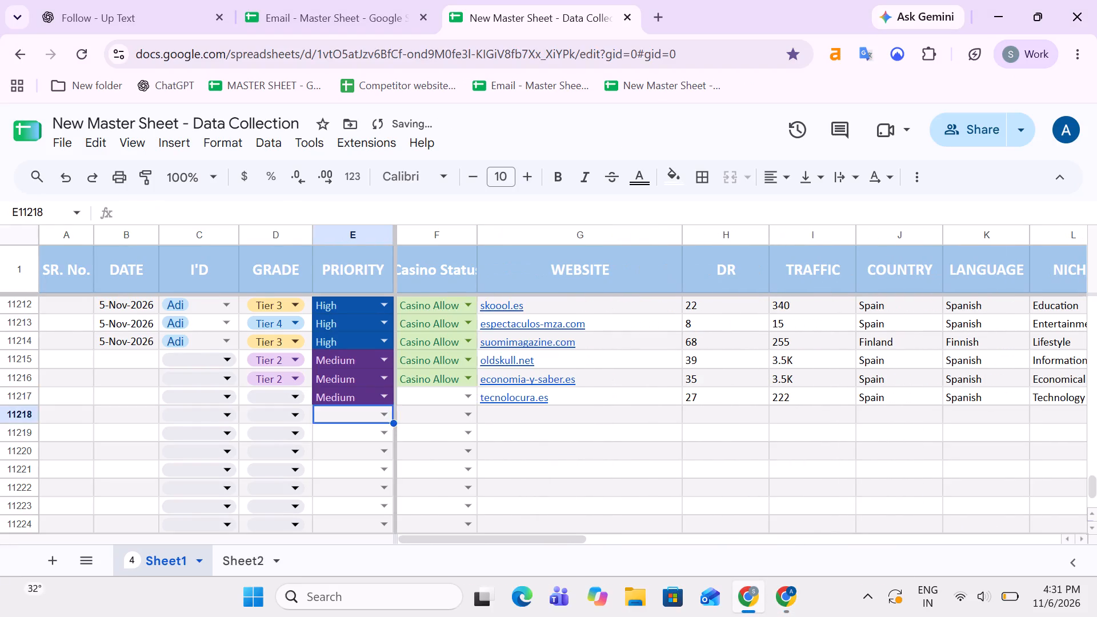
Set the casino status of the tecnolocura.es row to Casino Allowed.
key(Up)
key(Right)
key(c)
key(Return)
key(Up)
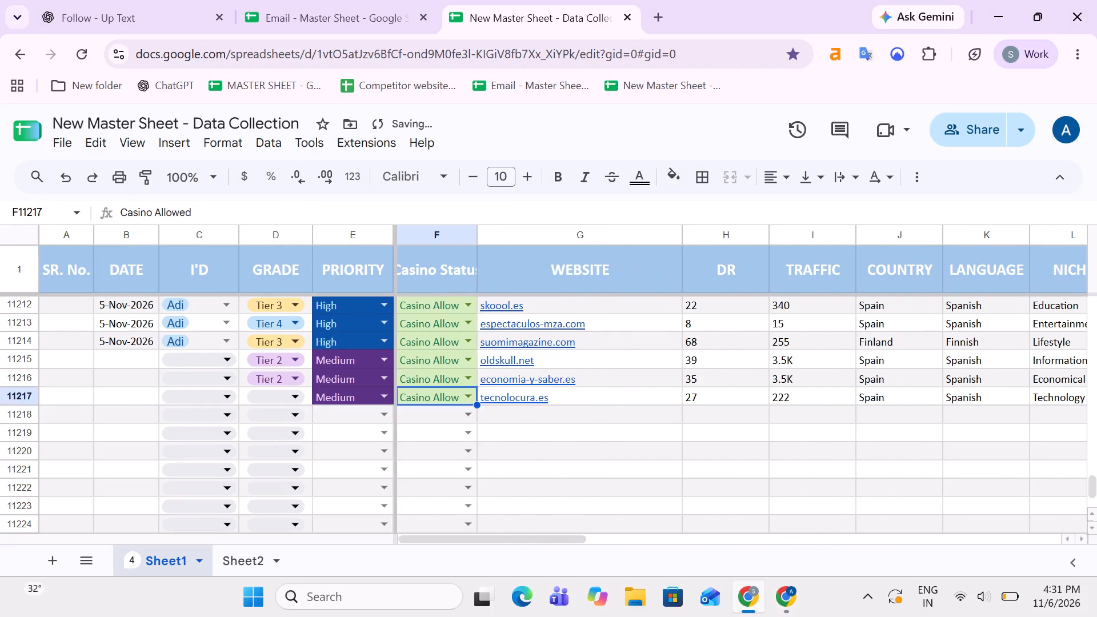
Set the grade of the tecnolocura.es row to Tier 3.
key(Left)
key(Left)
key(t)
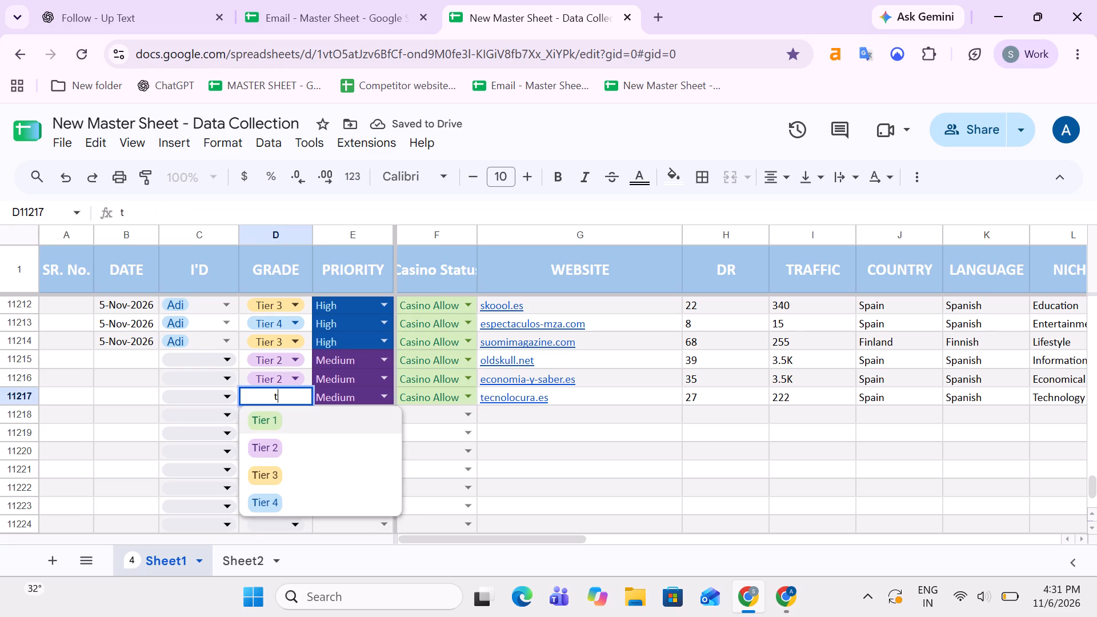
key(Up)
key(Up)
key(Return)
key(Right)
key(Right)
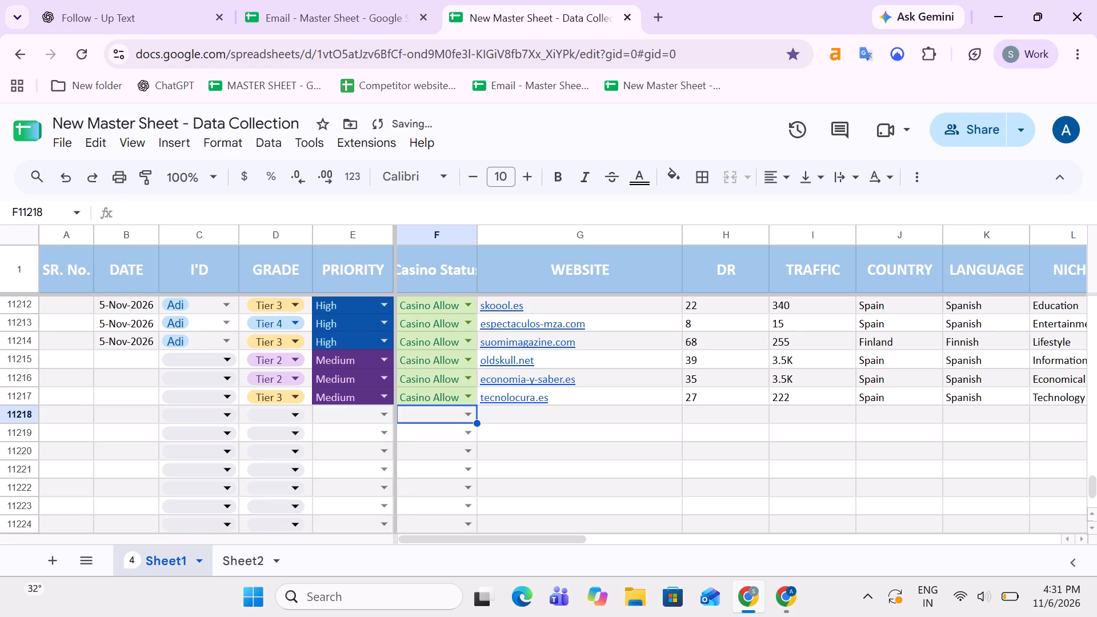
key(Right)
key(alt+Tab)
click(642, 159)
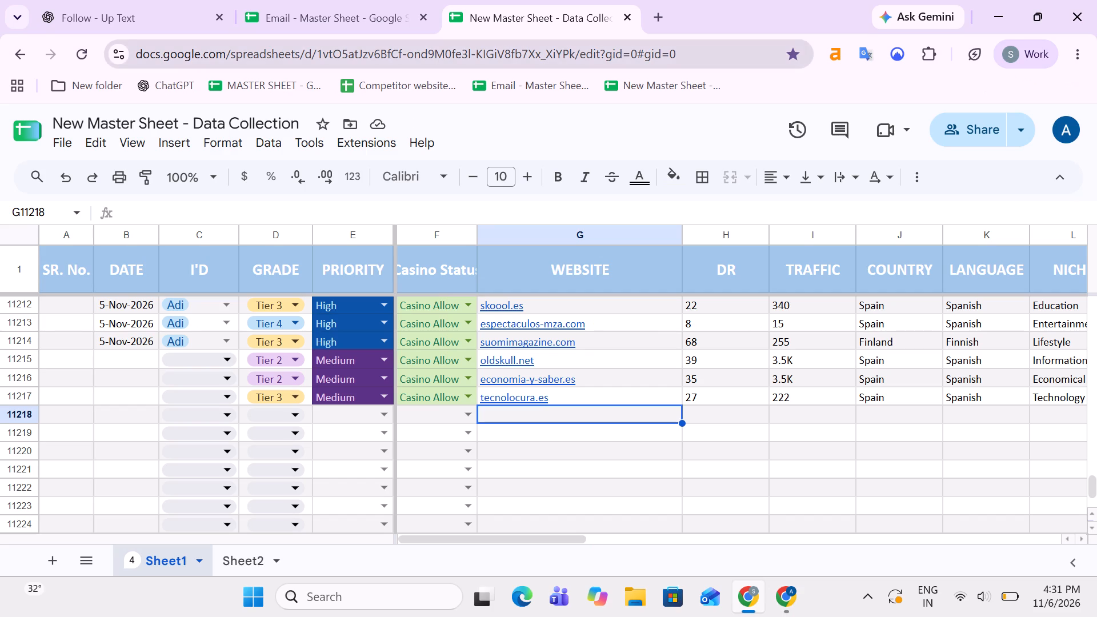
Enter avancedeportivo.es as the website in row 11218 of the data collection sheet.
key(ctrl+v)
key(Tab)
Look through the avancedeportivo.es homepage to examine its content, sections and niche.
key(alt+Tab)
scroll(257, 247, down, 5)
scroll(497, 243, down, 3)
scroll(583, 262, down, 8)
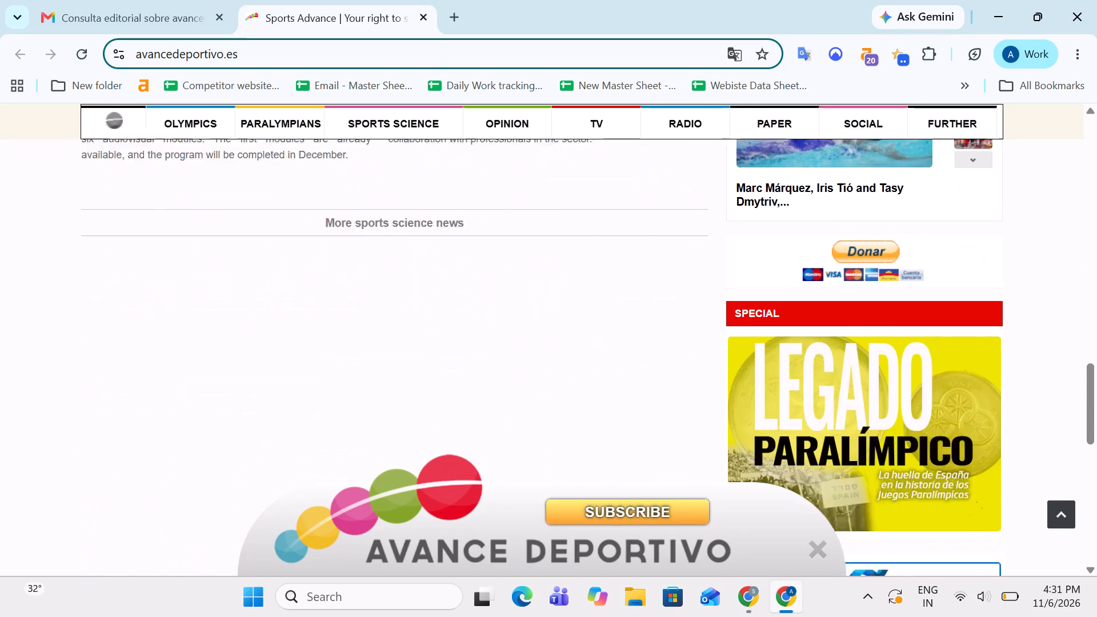
scroll(604, 260, down, 2)
scroll(608, 261, up, 5)
scroll(606, 261, down, 6)
scroll(605, 259, up, 7)
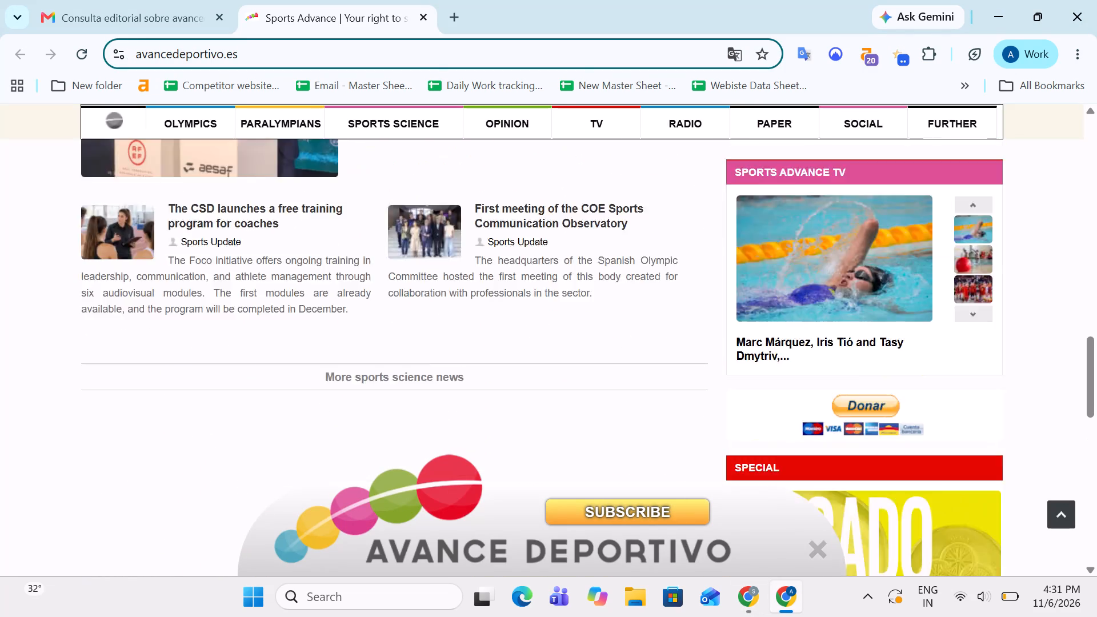
scroll(604, 259, up, 10)
scroll(932, 197, down, 3)
scroll(957, 284, down, 3)
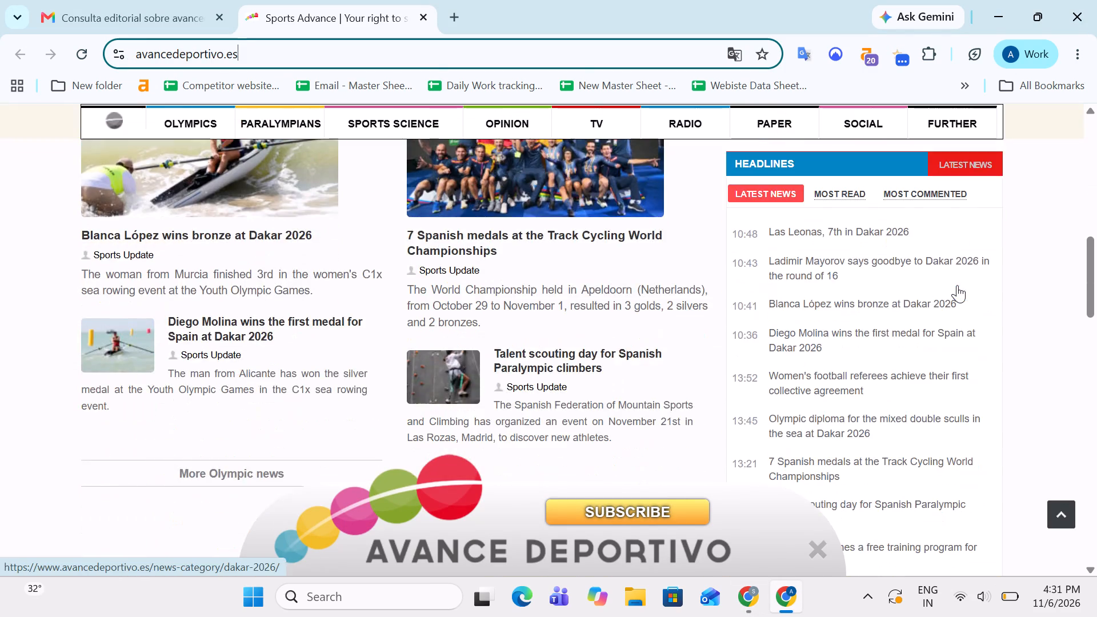
scroll(939, 290, down, 12)
scroll(923, 292, up, 5)
scroll(830, 300, up, 20)
scroll(830, 300, up, 1)
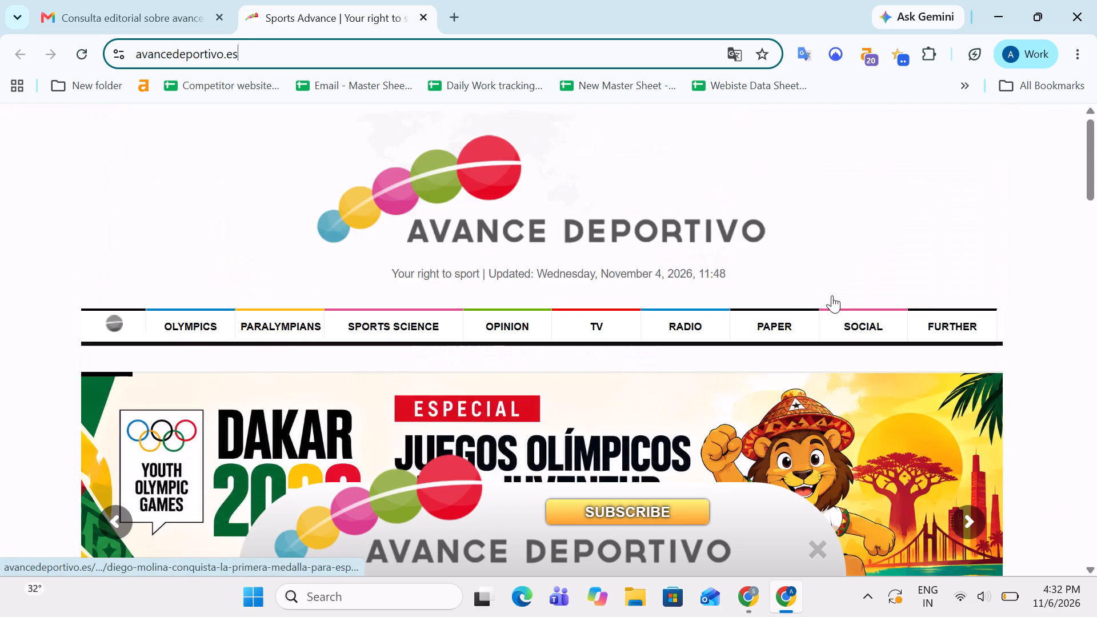
scroll(832, 295, up, 4)
scroll(850, 339, down, 8)
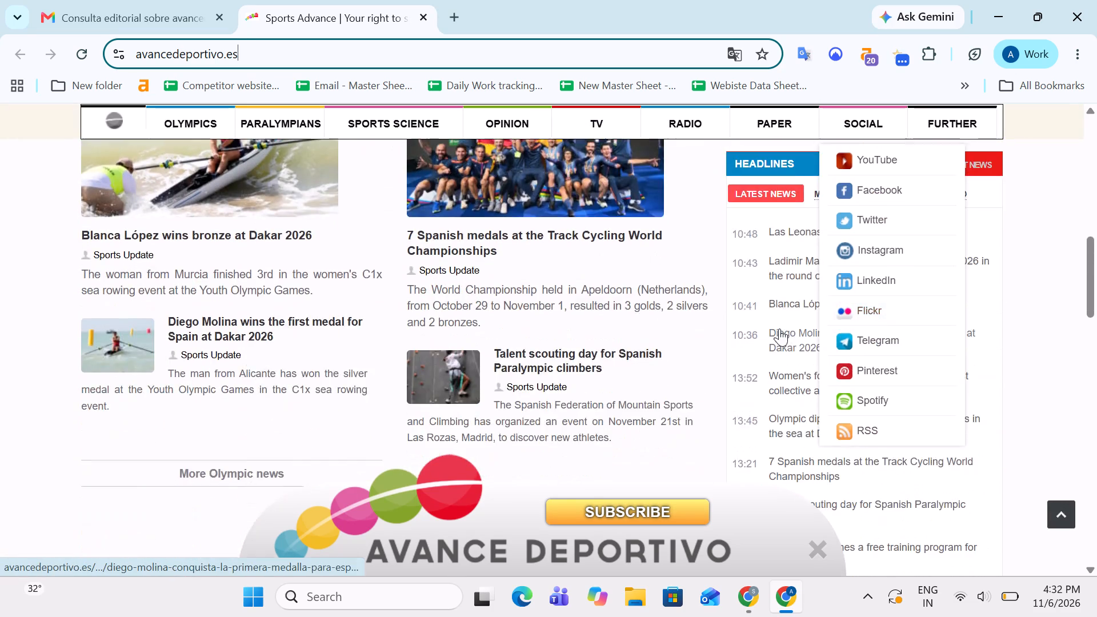
Look over the rest of the avancedeportivo.es homepage down to its footer to examine its sections and topics.
scroll(769, 329, down, 19)
scroll(780, 325, down, 3)
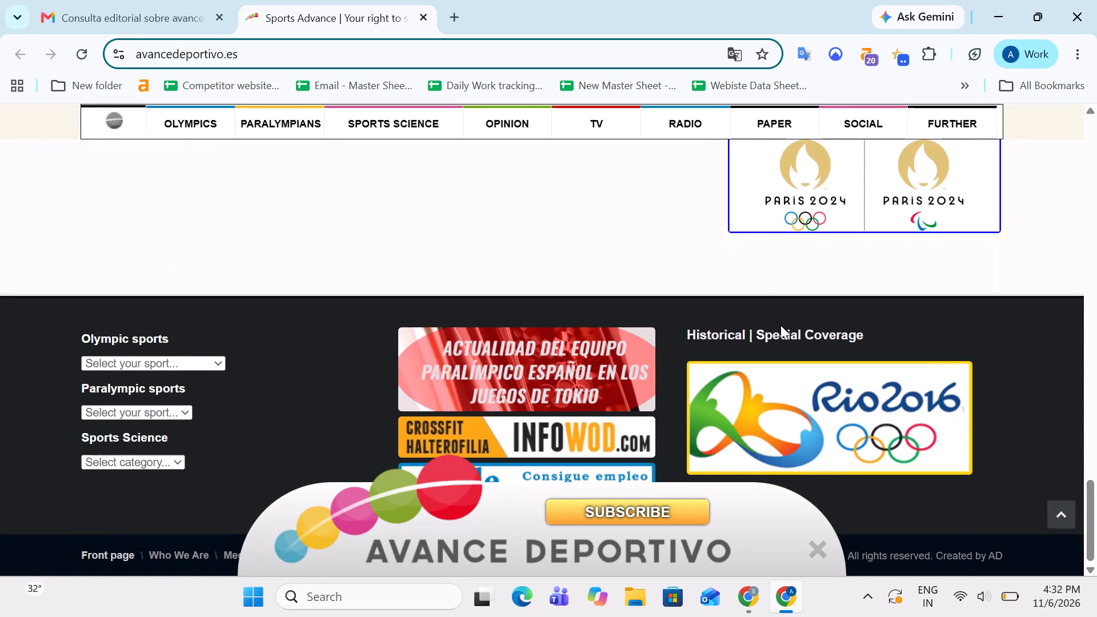
scroll(750, 275, up, 10)
scroll(750, 273, down, 2)
scroll(750, 274, up, 11)
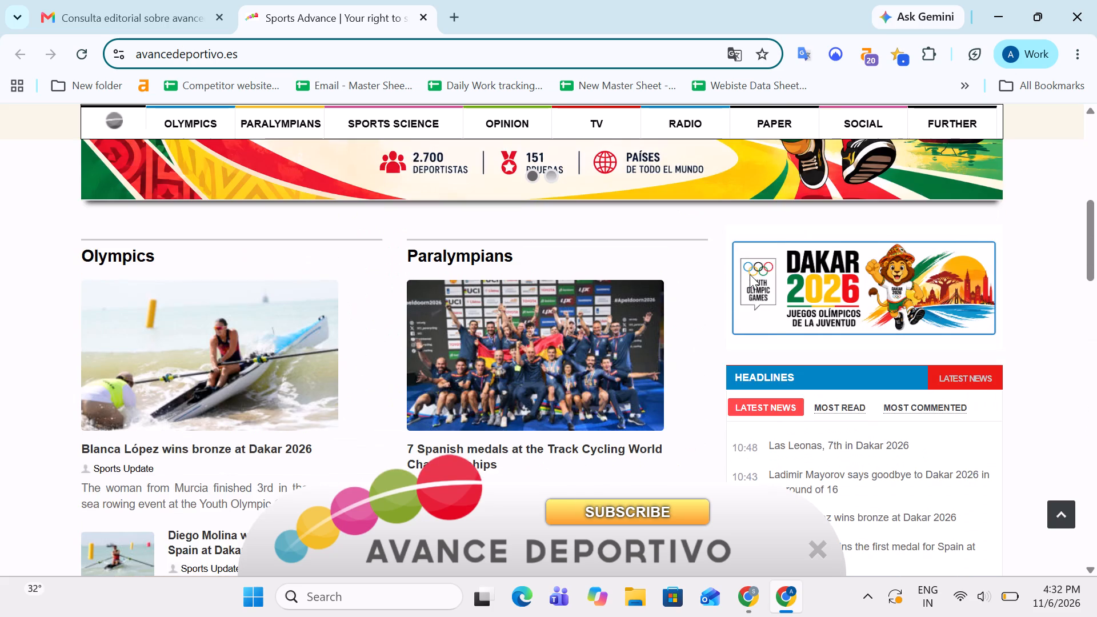
scroll(758, 269, down, 3)
scroll(762, 283, up, 9)
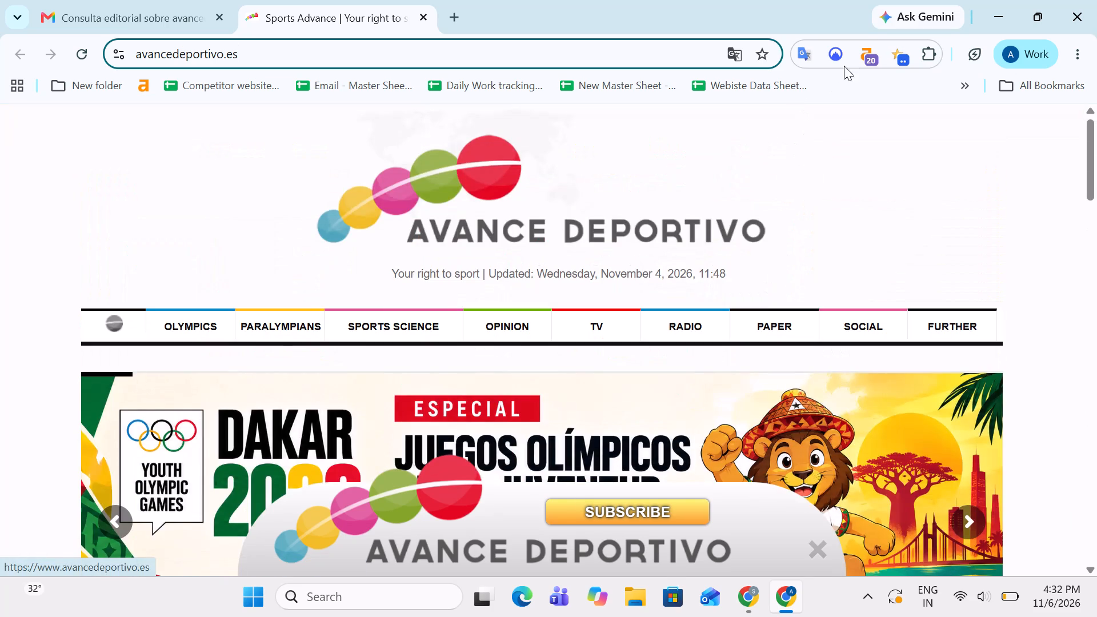
Check the domain metrics of avancedeportivo.es in Ahrefs and enter DR 20 and traffic 125 in row 11218 of the data collection sheet.
click(860, 57)
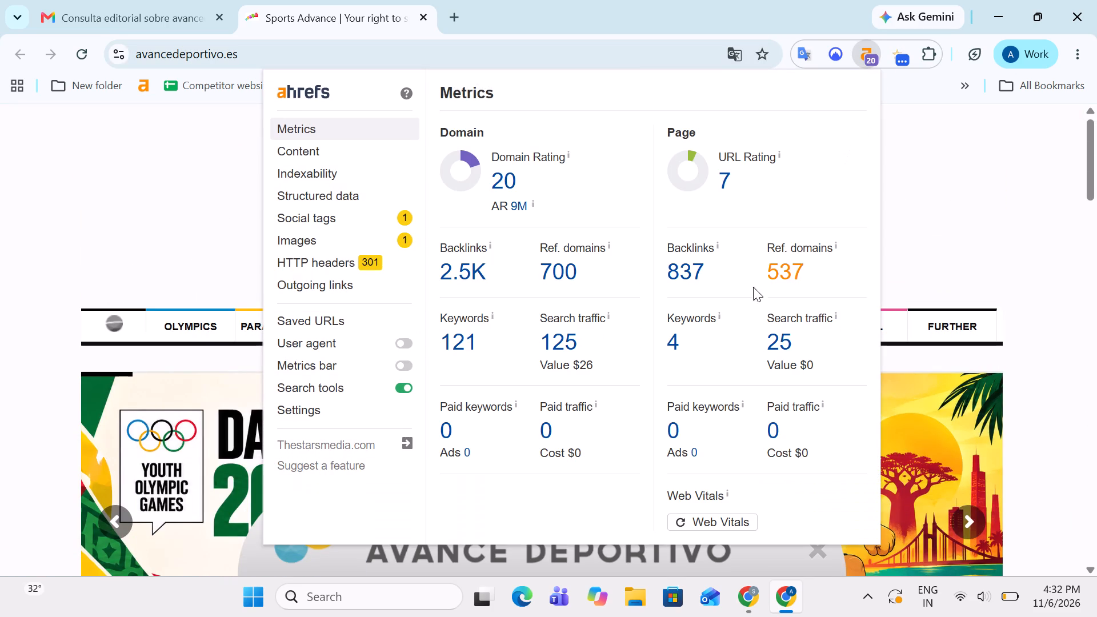
key(alt+Tab)
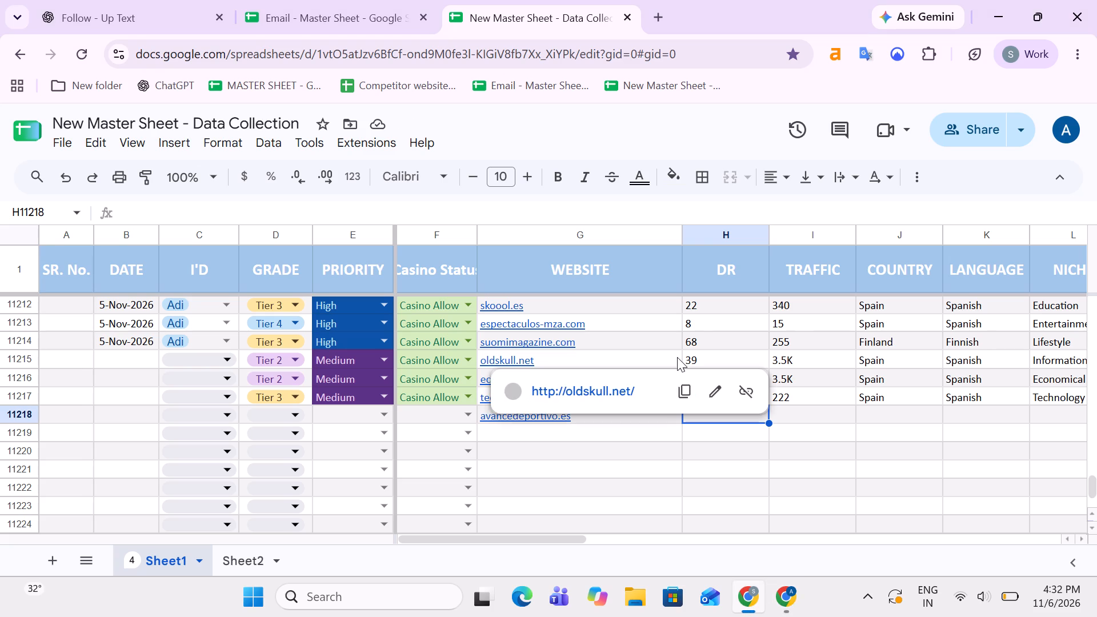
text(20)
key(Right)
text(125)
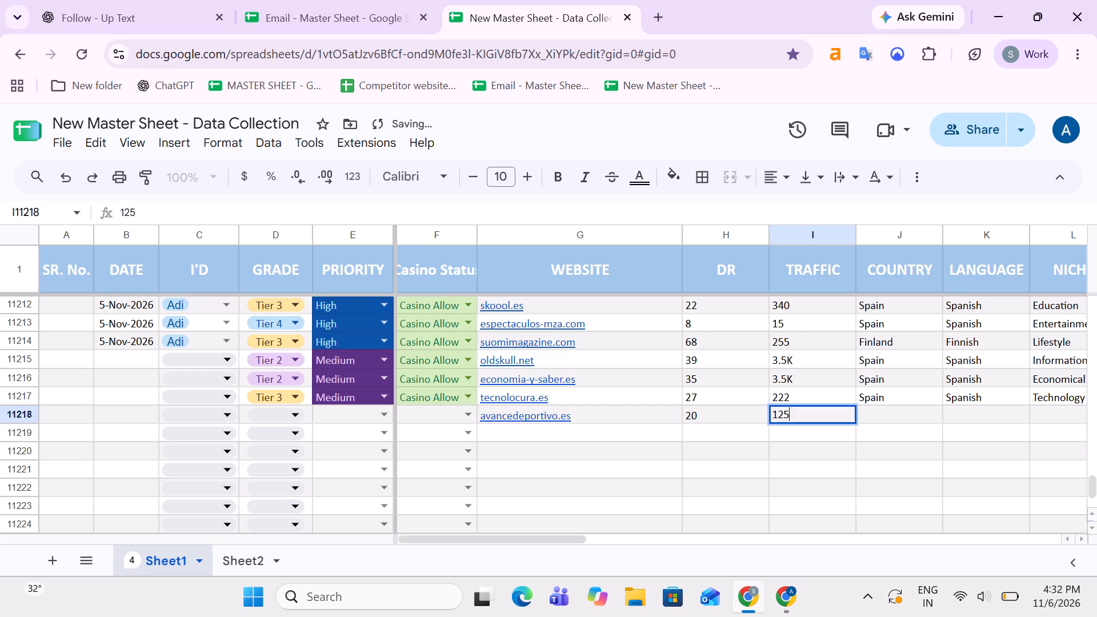
Fill in country Spain, language Spanish and niche Sports for avancedeportivo.es in row 11218.
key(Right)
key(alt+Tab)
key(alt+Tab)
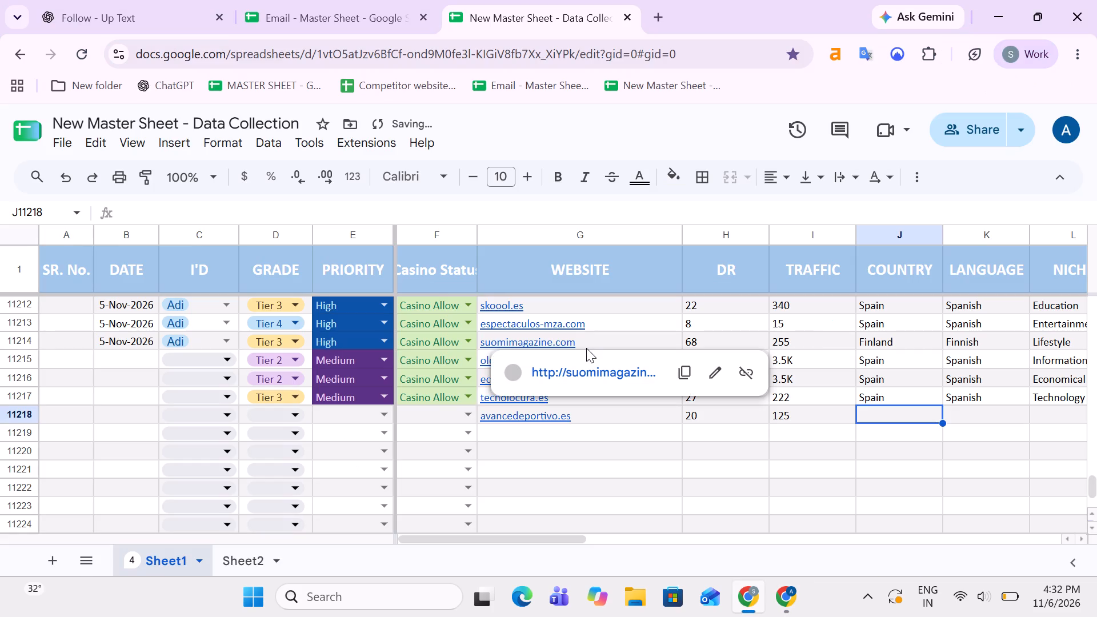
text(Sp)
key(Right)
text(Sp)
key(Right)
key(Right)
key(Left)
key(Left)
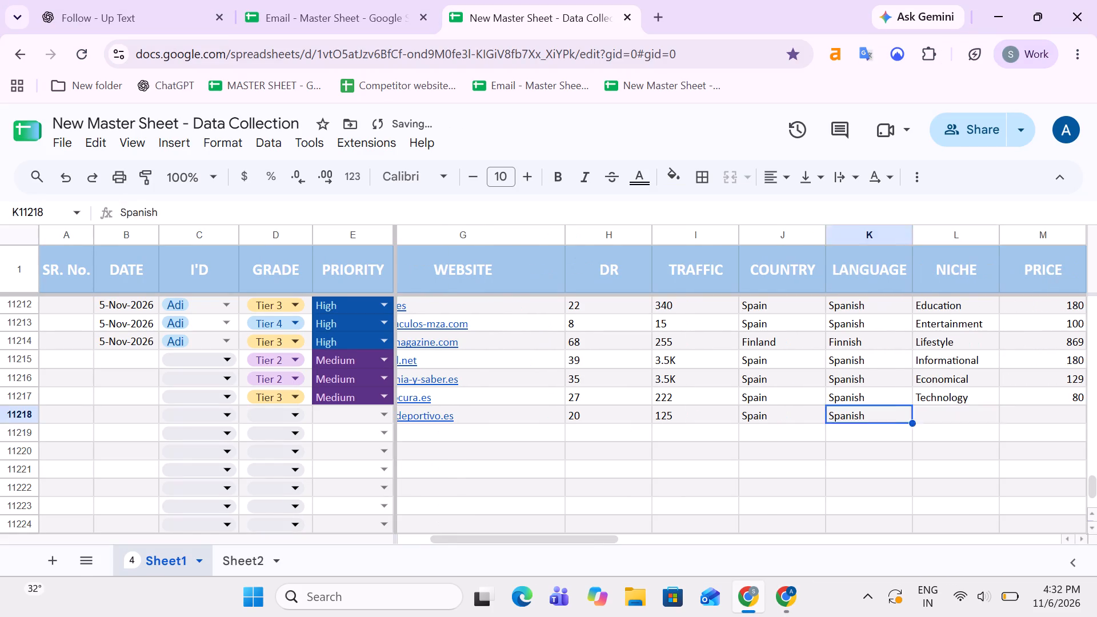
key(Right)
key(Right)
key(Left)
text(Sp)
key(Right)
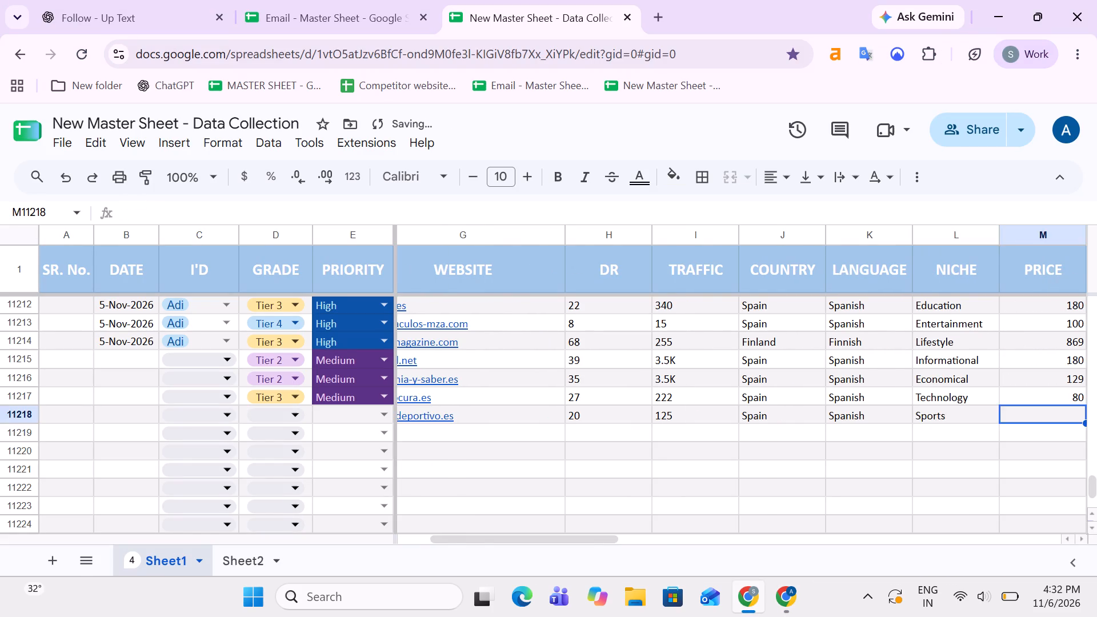
Take a last look at the avancedeportivo.es homepage, close it and return to the publisher's Gmail conversation.
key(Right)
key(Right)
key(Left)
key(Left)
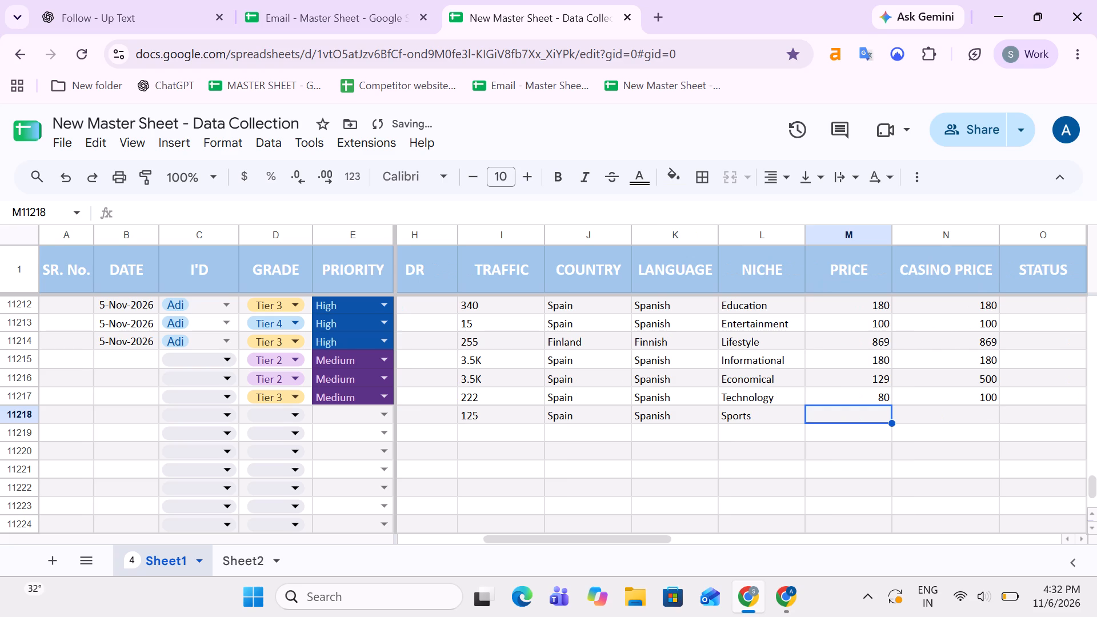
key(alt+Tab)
click(0, 252)
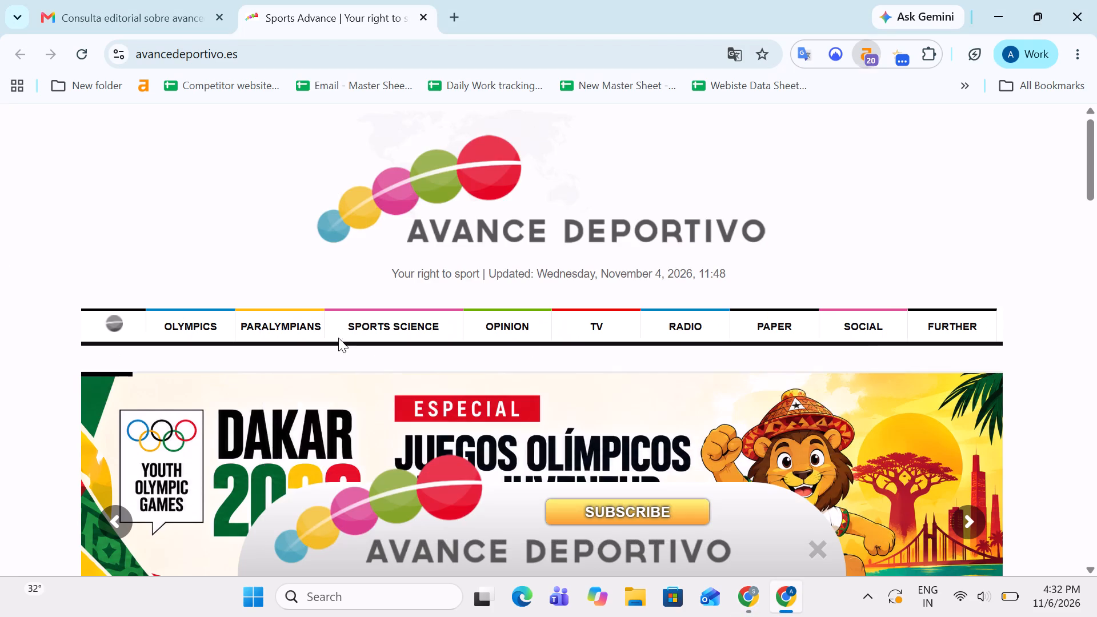
scroll(588, 339, up, 6)
scroll(811, 250, down, 8)
scroll(860, 306, up, 2)
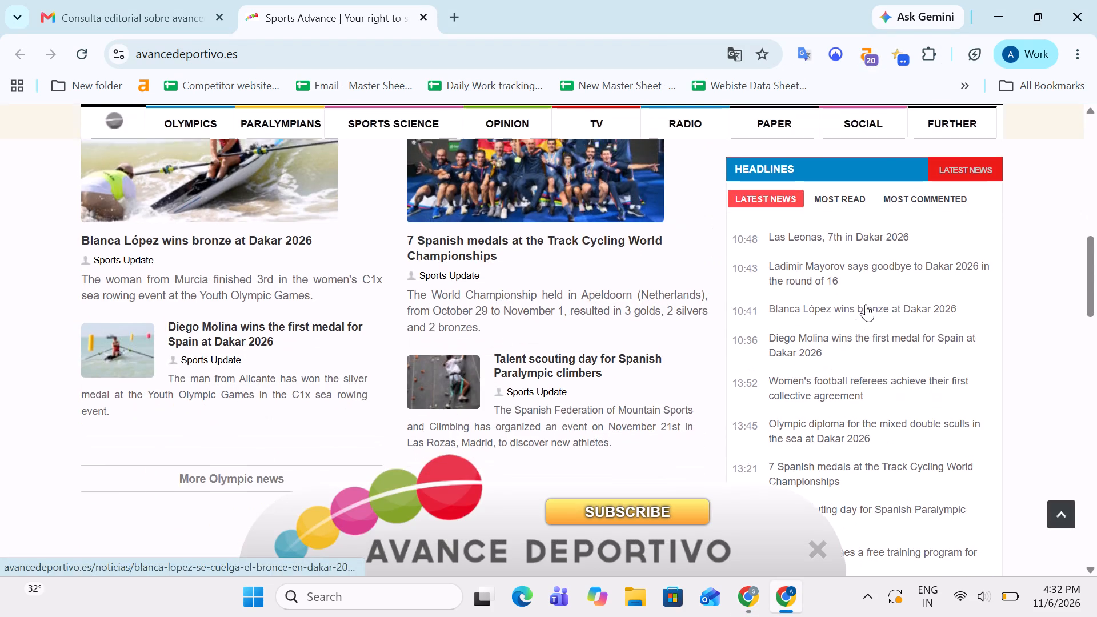
scroll(866, 304, up, 14)
click(419, 19)
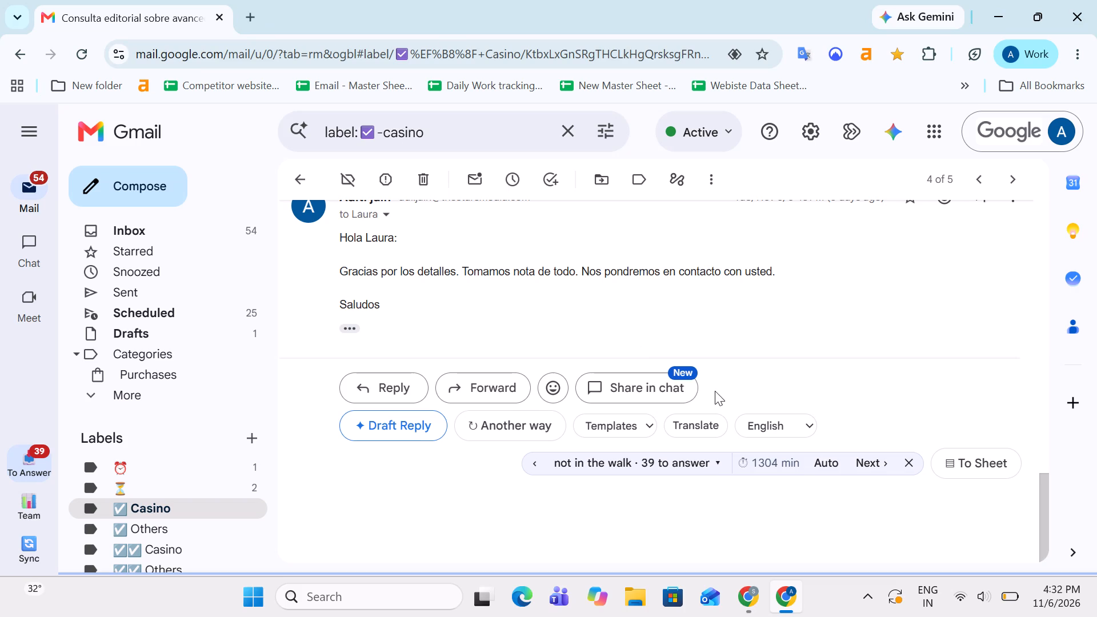
Find the publisher's quoted rates in the email and enter price 60 and casino price 80 in row 11218.
scroll(683, 382, up, 9)
scroll(642, 391, down, 1)
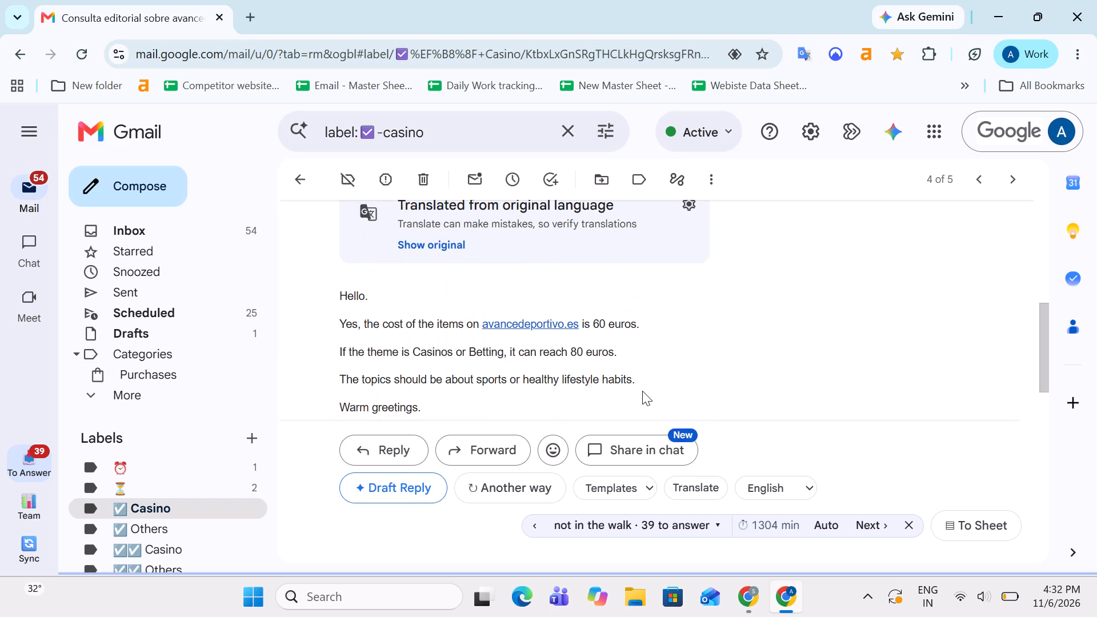
key(alt+Tab)
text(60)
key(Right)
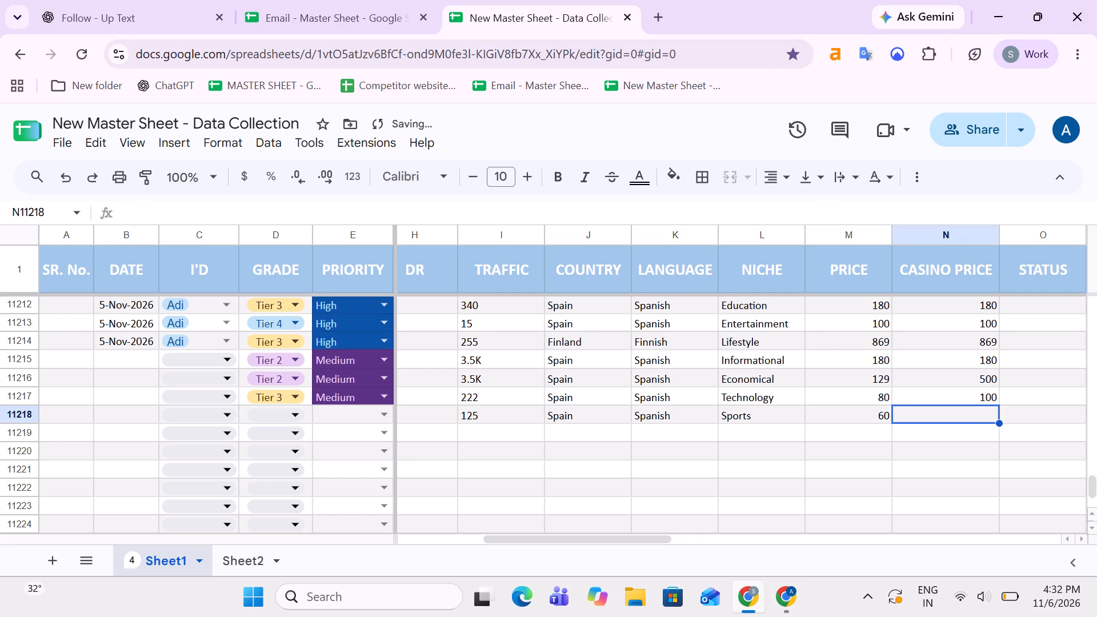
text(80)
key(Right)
Set the website type of avancedeportivo.es in row 11218 to Not Verified.
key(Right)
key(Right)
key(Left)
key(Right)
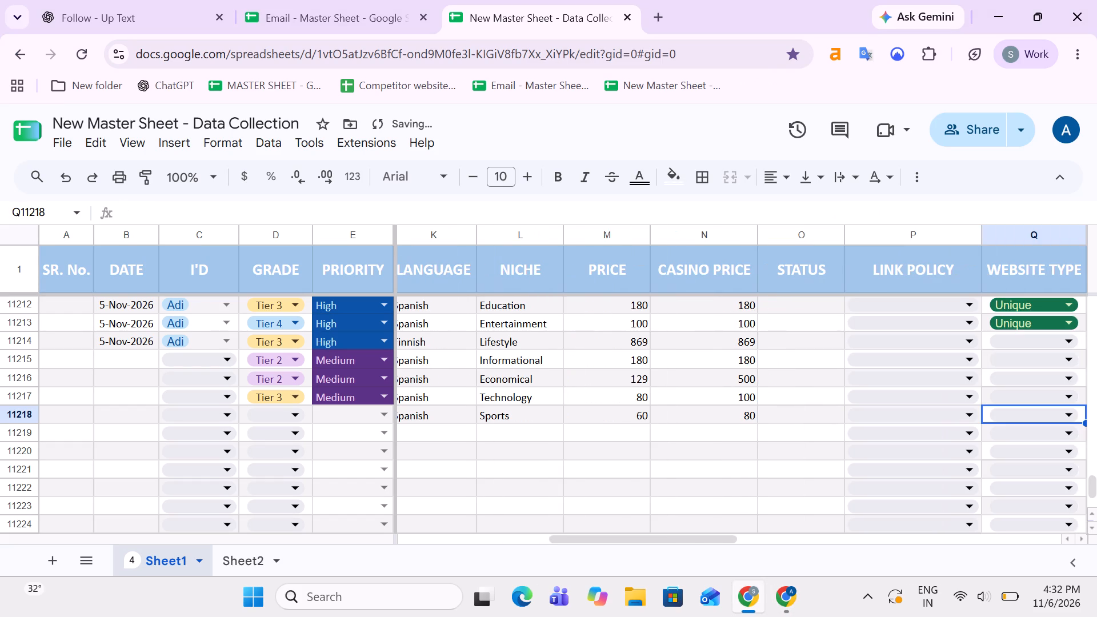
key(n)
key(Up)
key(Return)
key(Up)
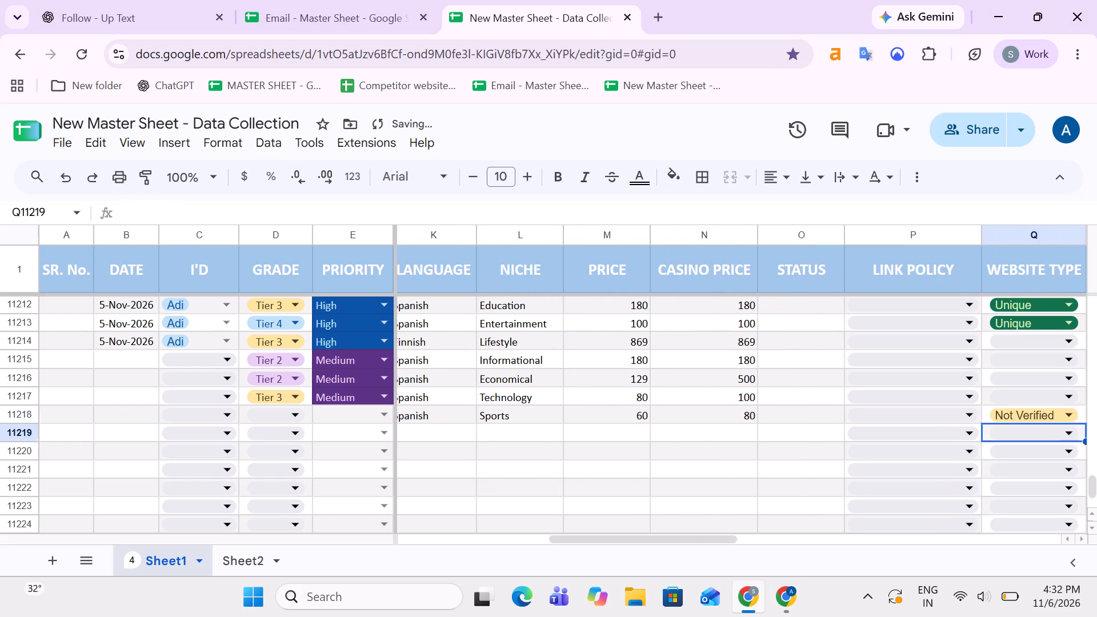
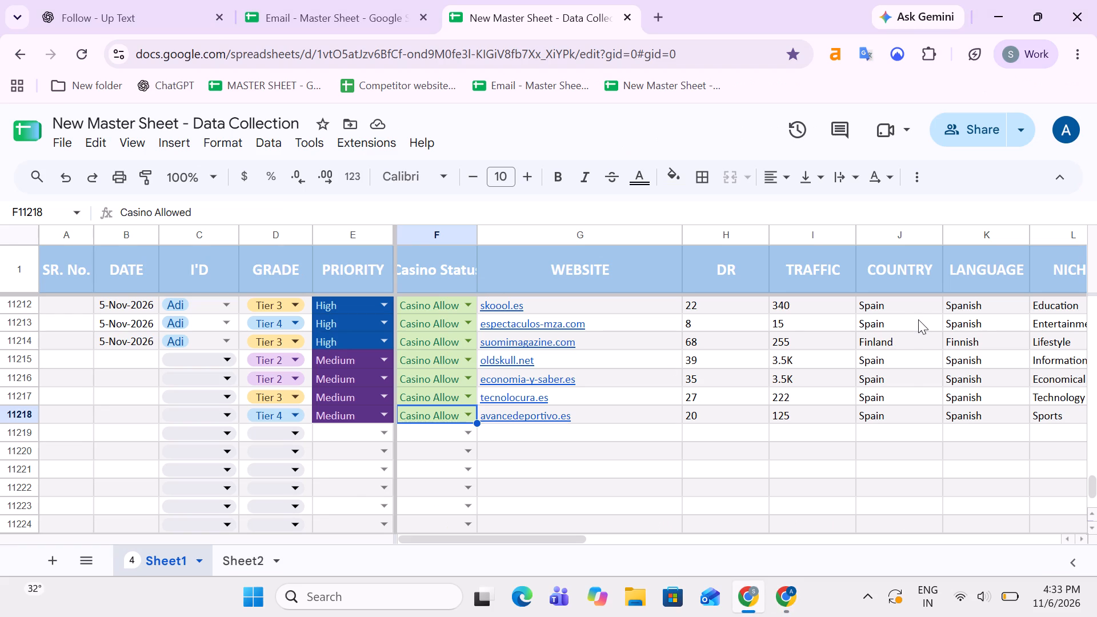
key(ctrl+v)
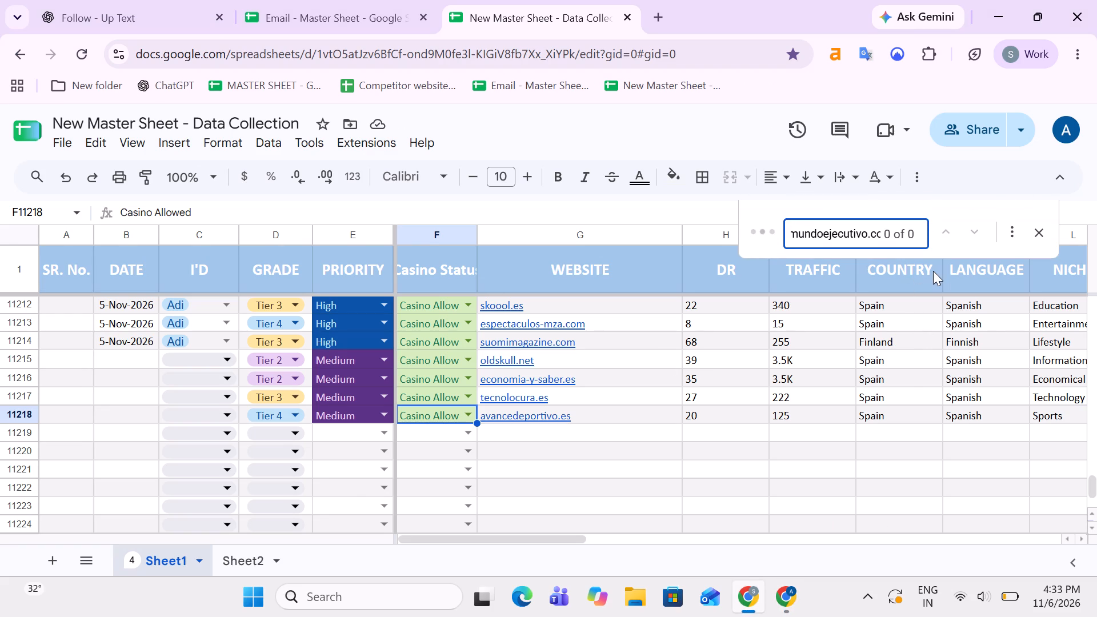
click(1032, 235)
key(alt+Tab)
scroll(668, 257, down, 4)
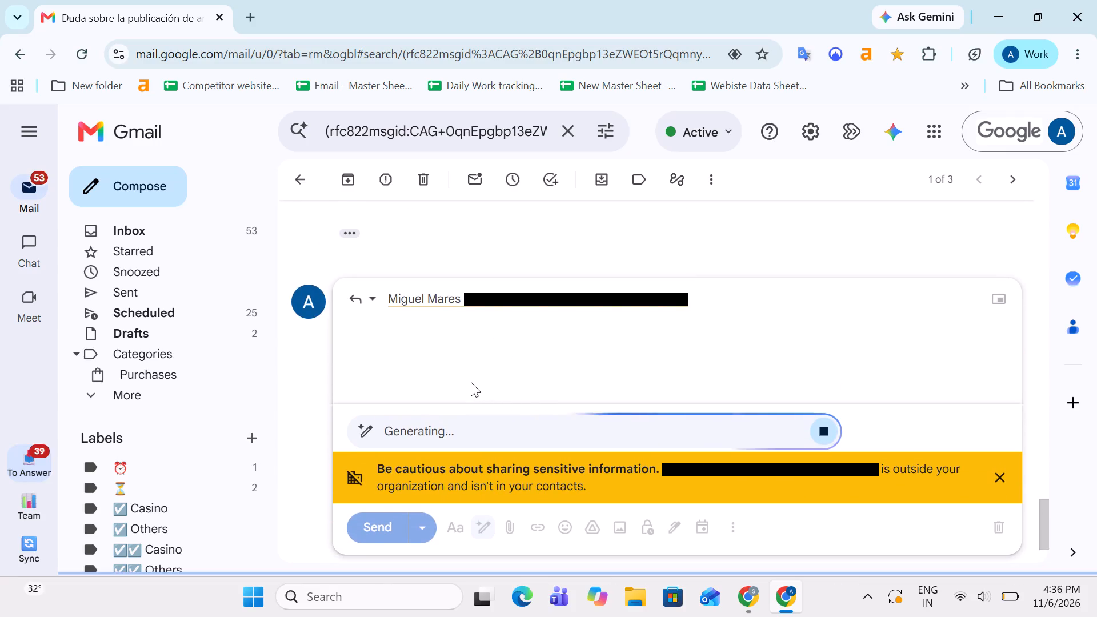
Read through the generated Spanish reply draft in the open publisher email thread.
scroll(446, 342, up, 1)
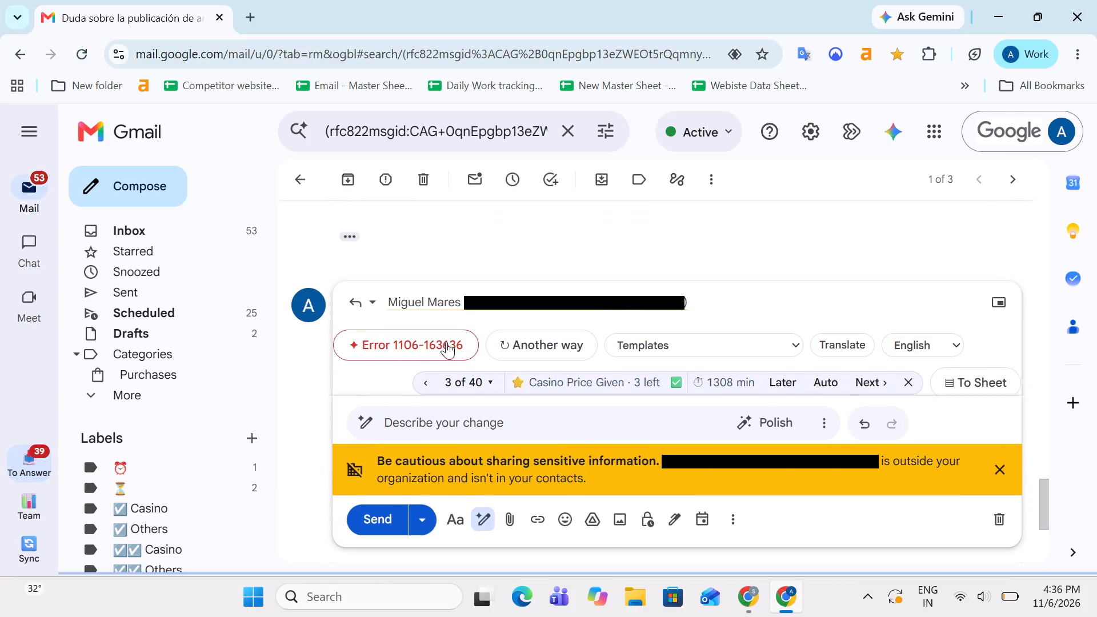
scroll(446, 342, down, 2)
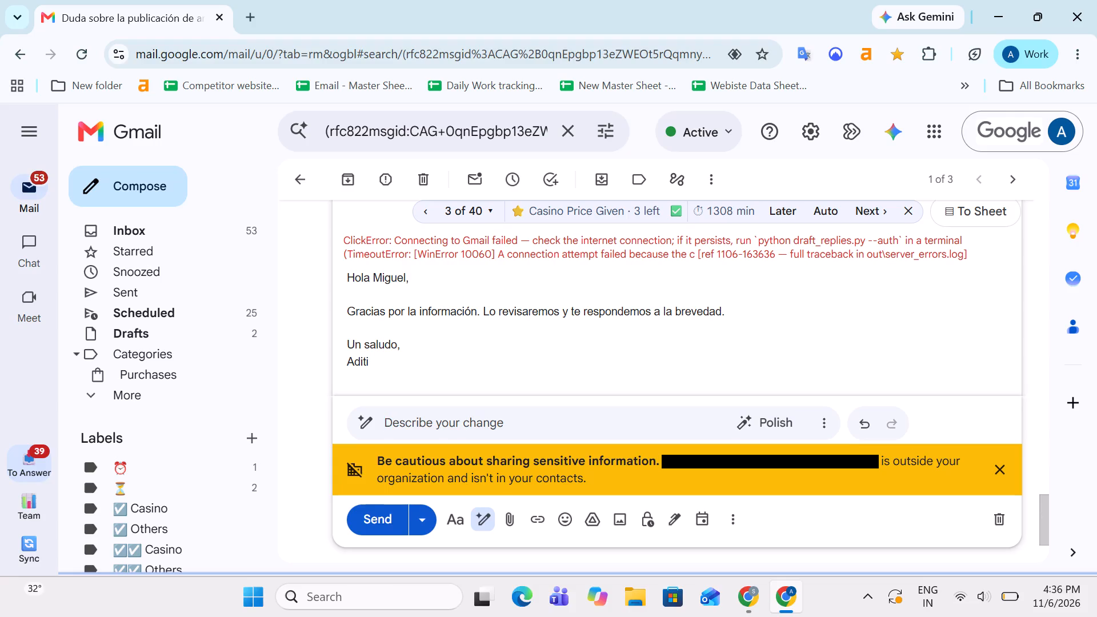
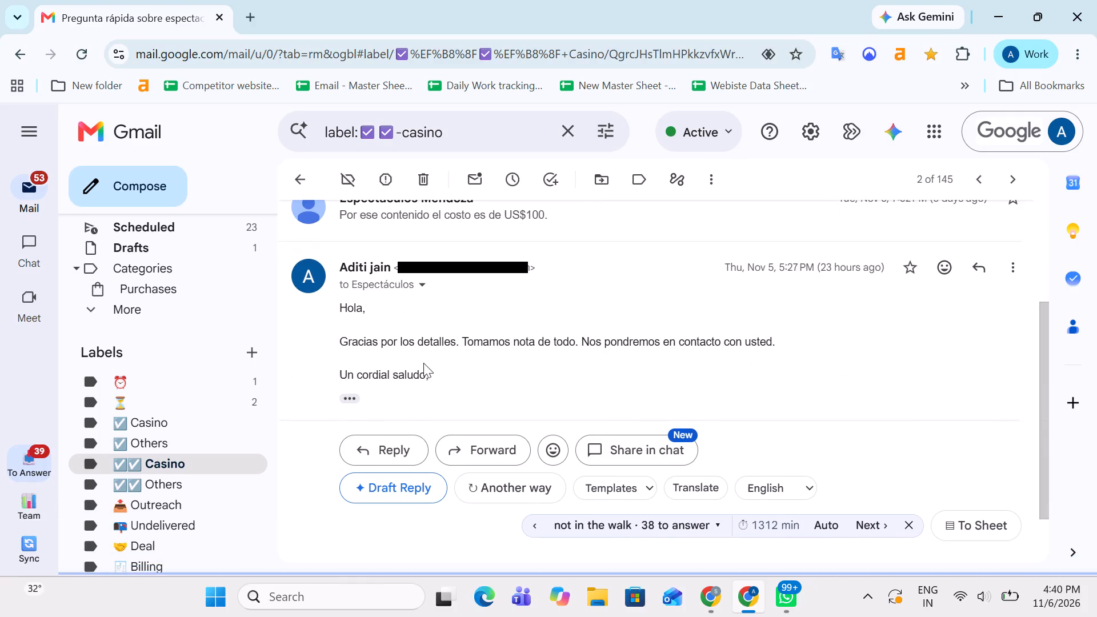
Leave the espectaculos-mza.com thread and return to the conversation list of the double-checkmark Casino label.
scroll(406, 366, up, 2)
click(304, 173)
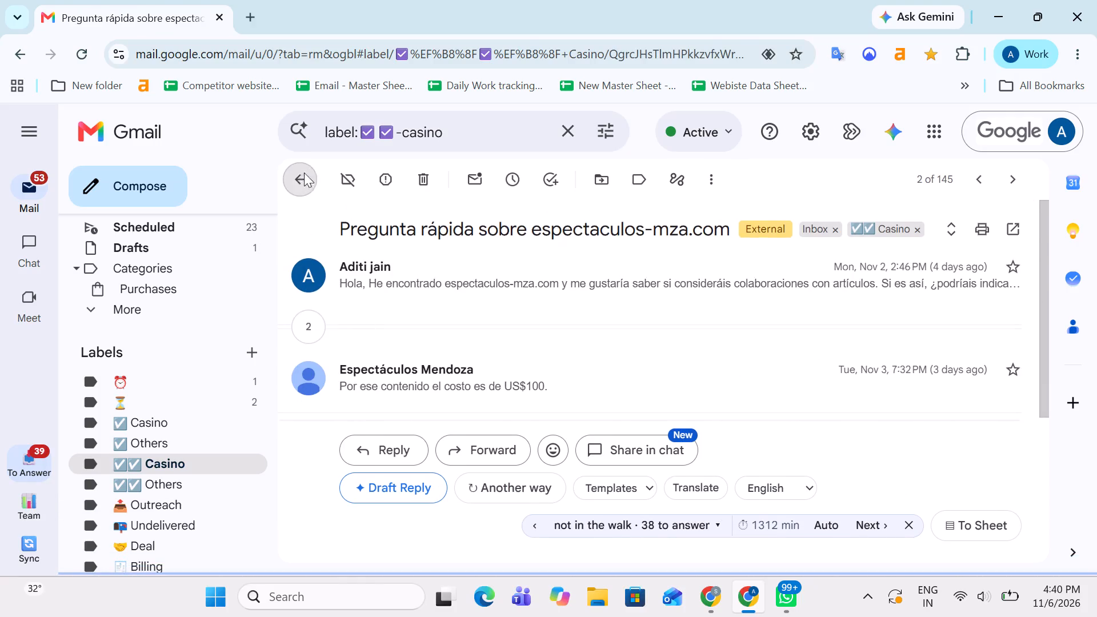
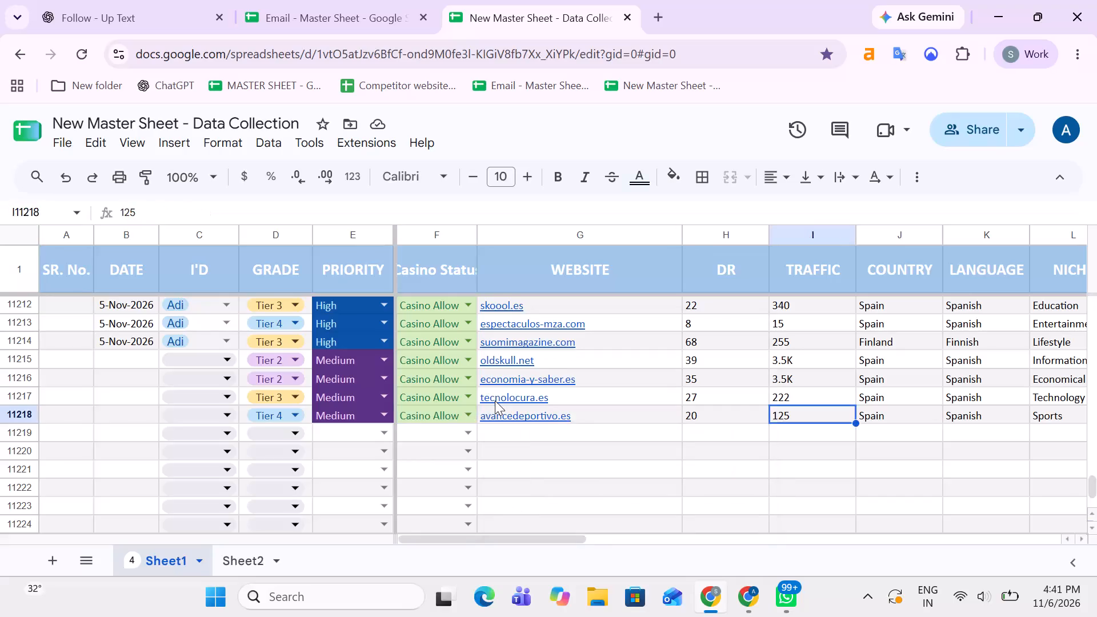
Review the avancedeportivo.es entry in row 11218 across its columns, from priority and casino status through pricing and contact details.
key(Left)
key(Left)
key(Left)
key(Right)
key(Right)
key(Right)
key(Right)
key(Right)
key(Right)
key(Right)
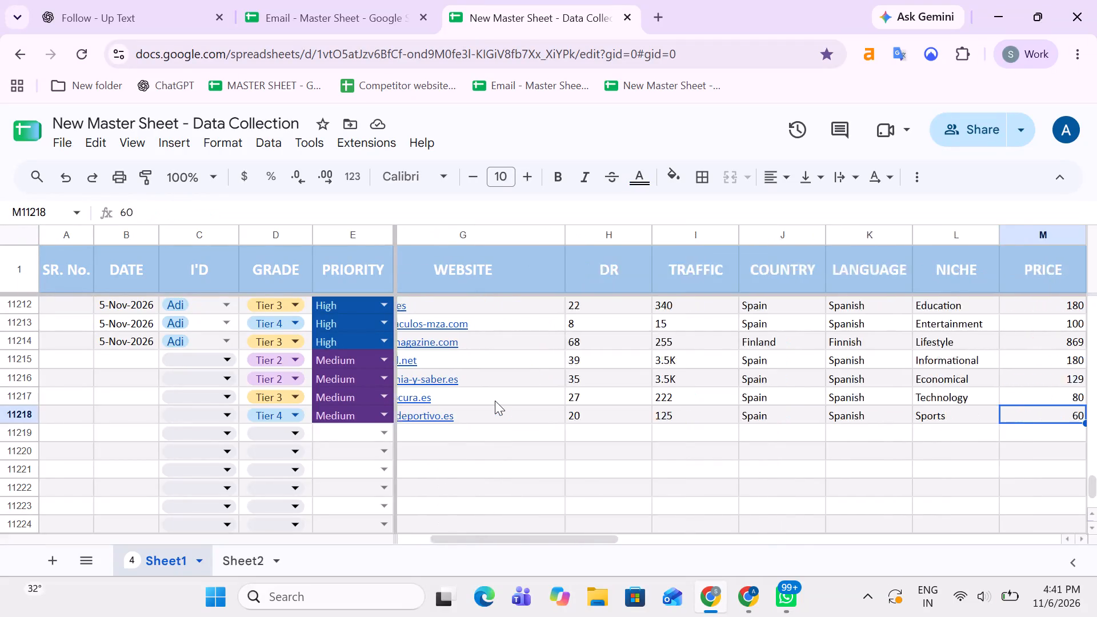
key(Right)
key(Right)
key(Right)
key(Right)
key(Right)
key(Right)
key(Right)
key(Left)
key(Left)
key(Left)
key(Left)
key(Left)
key(Left)
key(Left)
key(Left)
key(Left)
key(Left)
key(Left)
key(Left)
key(Left)
key(Left)
key(Left)
key(Left)
key(Left)
key(Left)
key(Left)
key(Left)
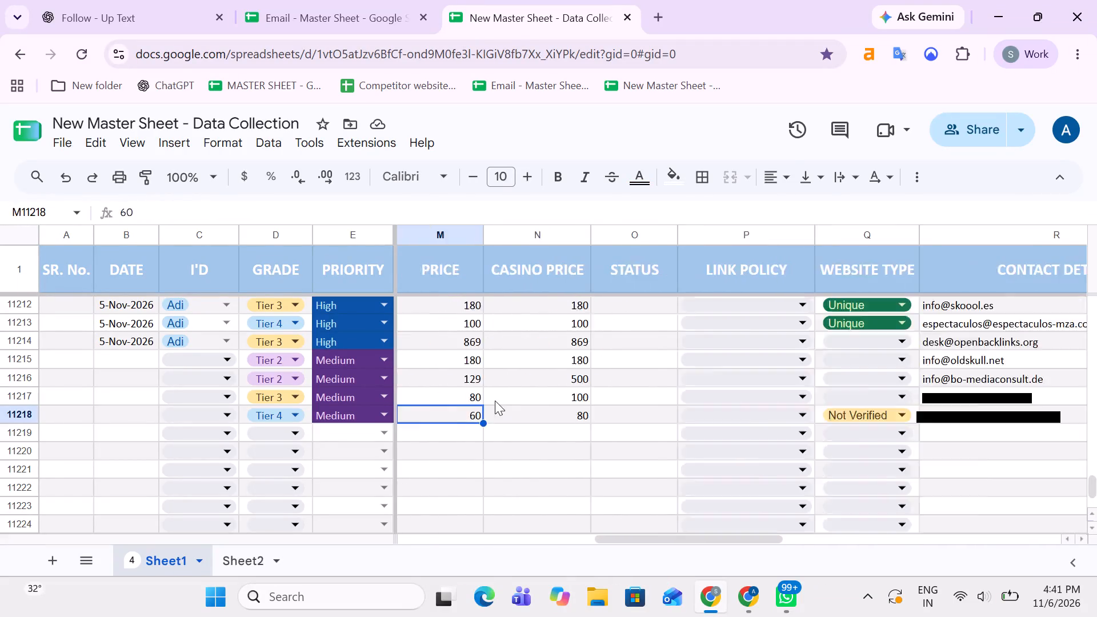
key(Right)
key(Right)
key(Right)
key(Right)
key(Right)
key(Left)
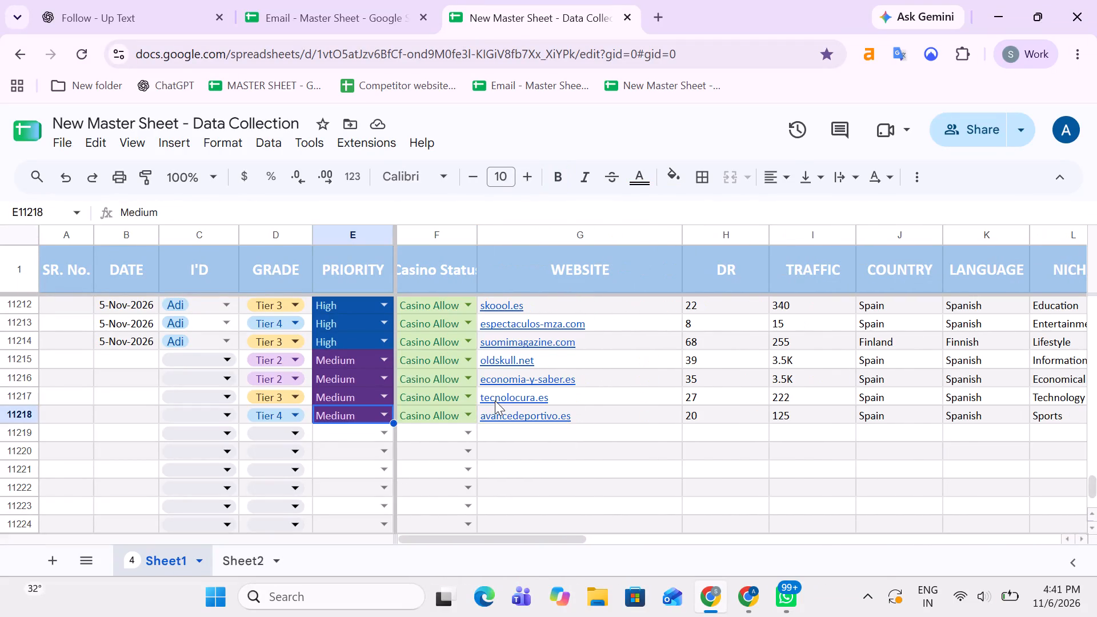
key(Right)
key(Right)
key(Right)
key(Left)
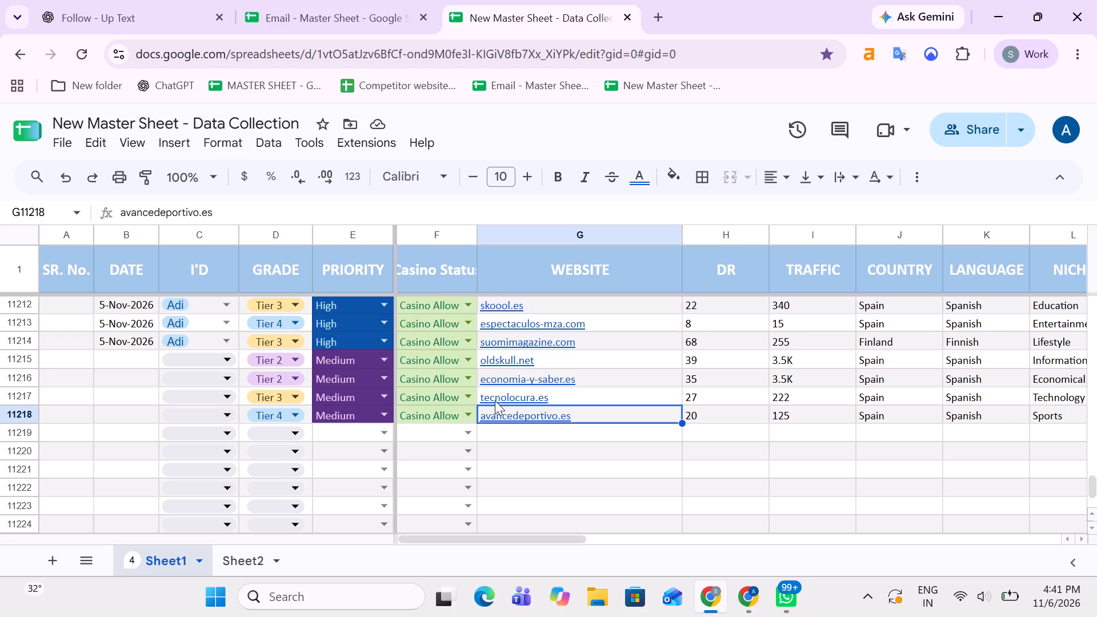
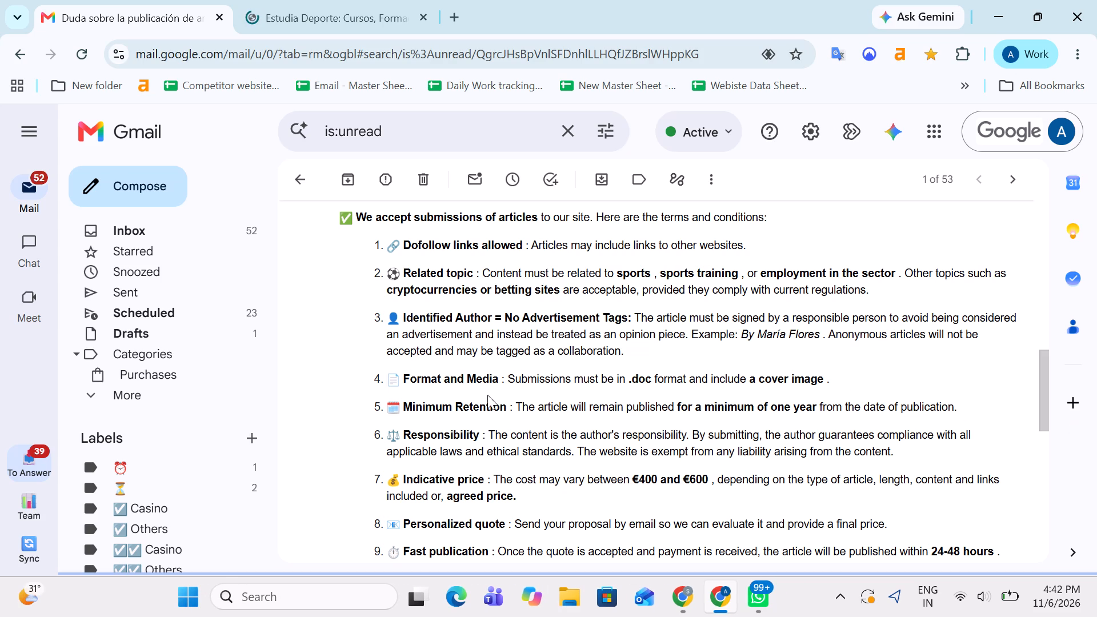
Read through the article submission terms in the estudiadeporte.com reply, including topics, pricing and payment method.
scroll(560, 380, down, 1)
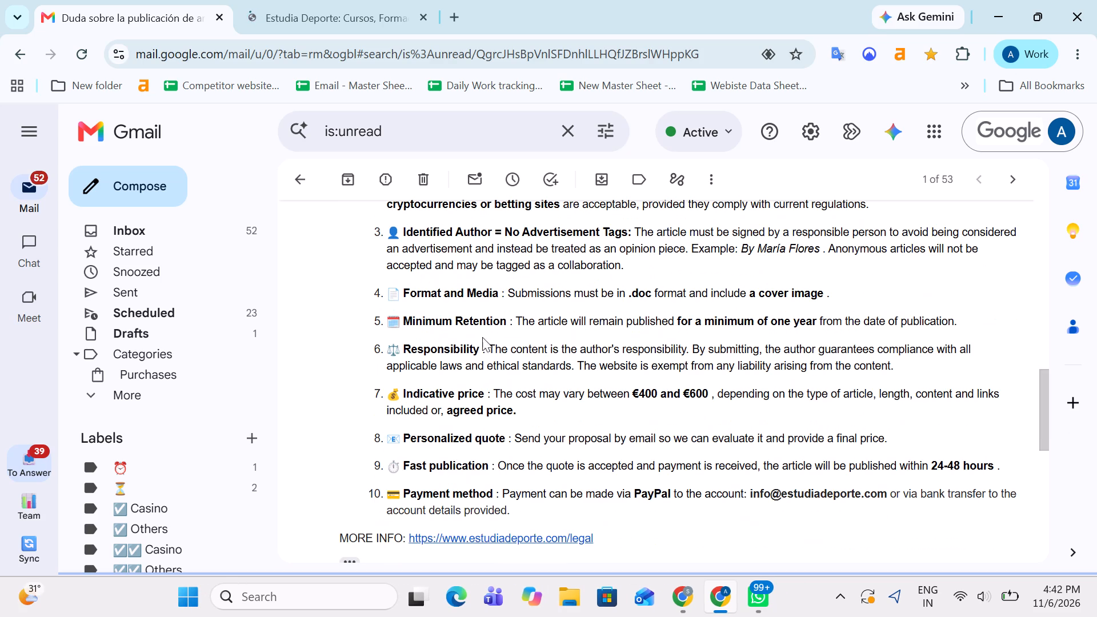
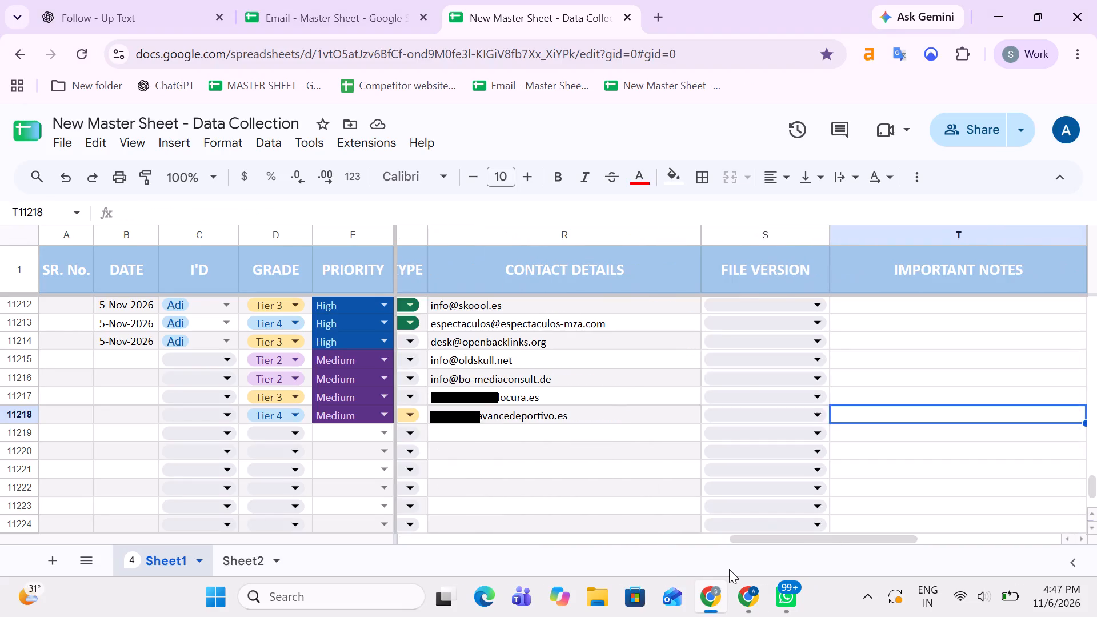
Move along row 11218 for avancedeportivo.es in the data collection sheet to its Priority cell.
key(Right)
key(Right)
key(Right)
key(Right)
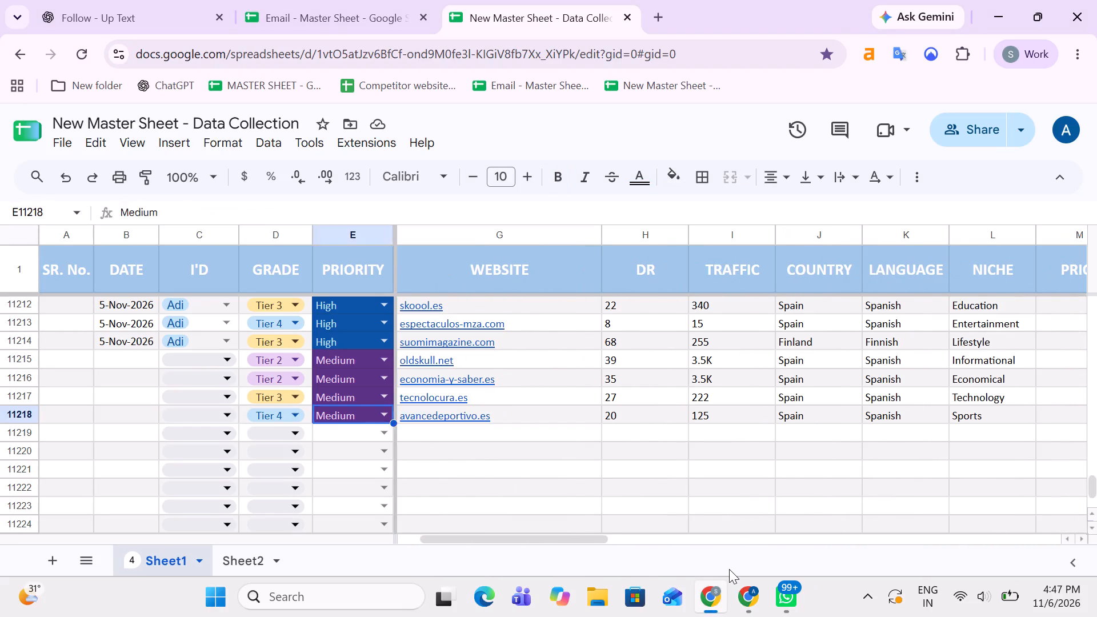
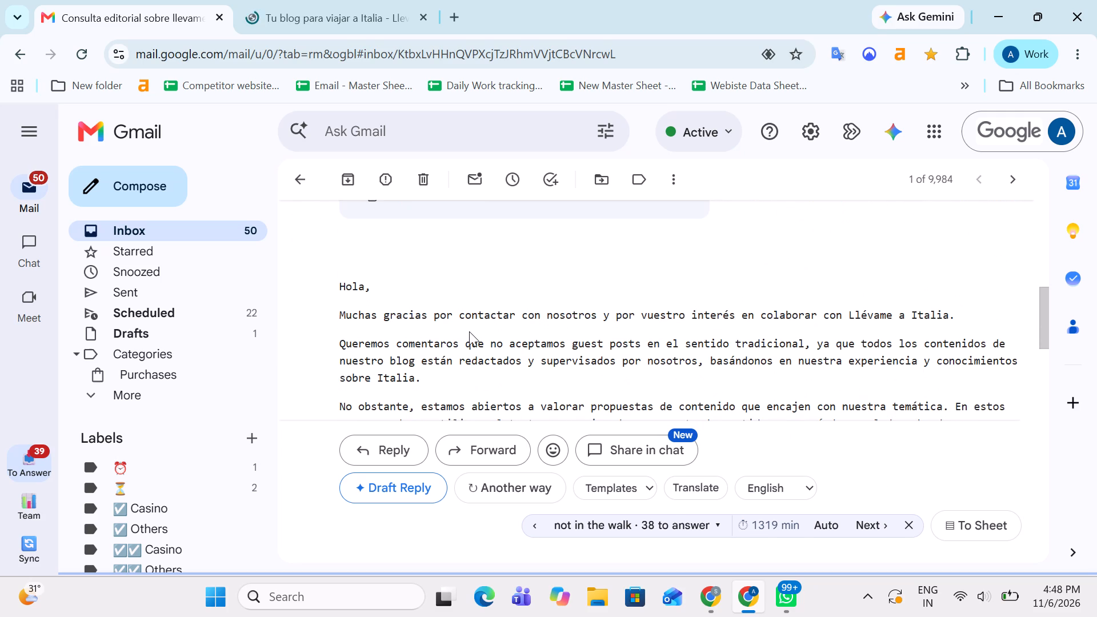
scroll(477, 344, down, 1)
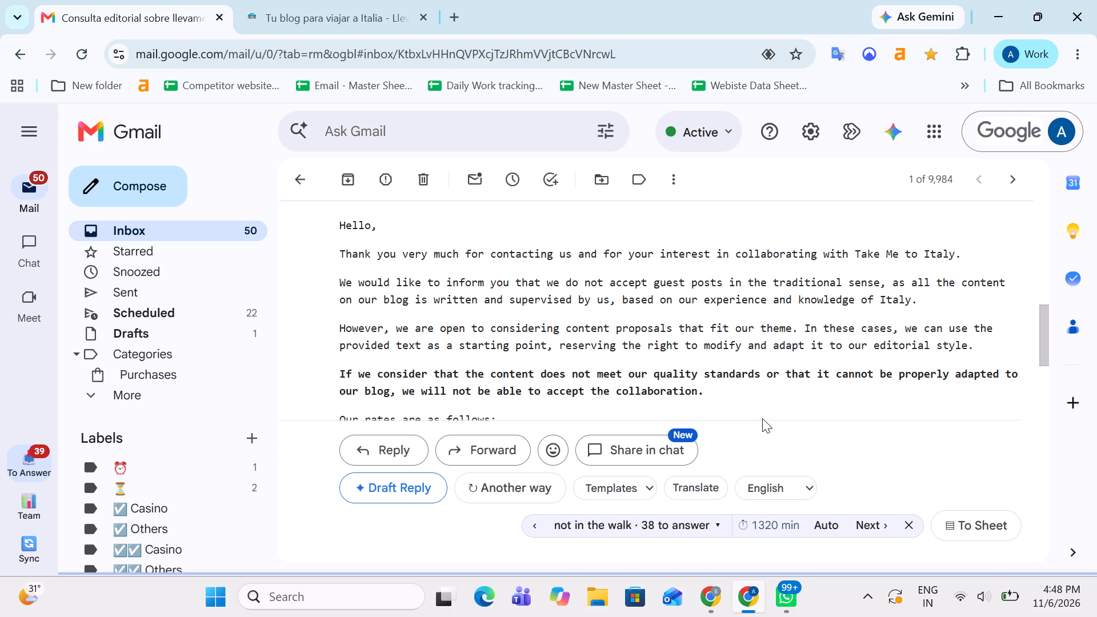
scroll(788, 324, down, 1)
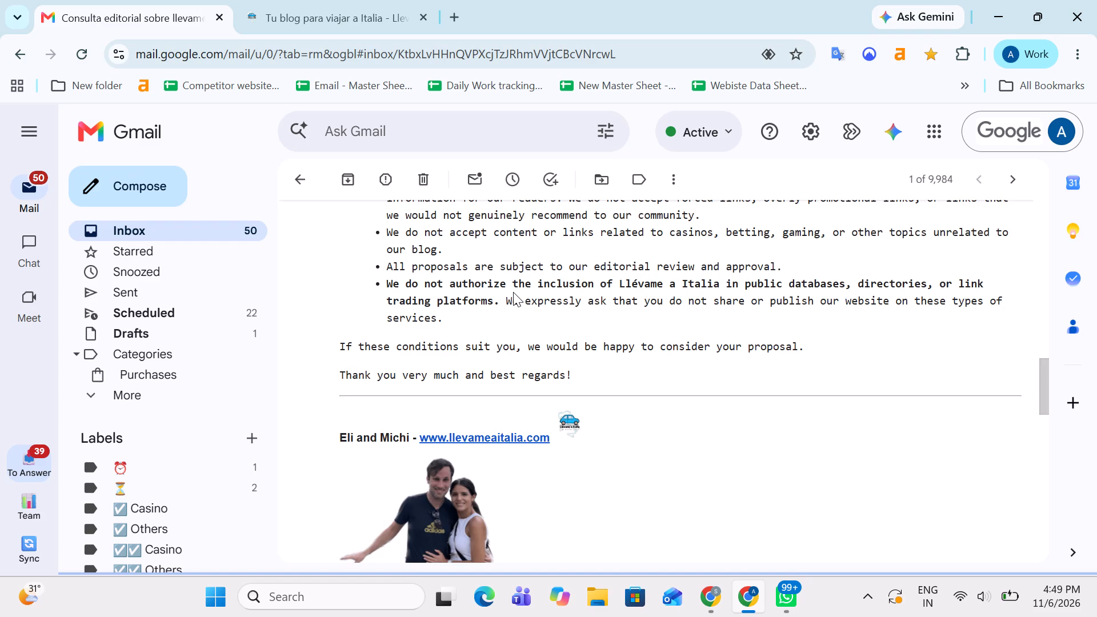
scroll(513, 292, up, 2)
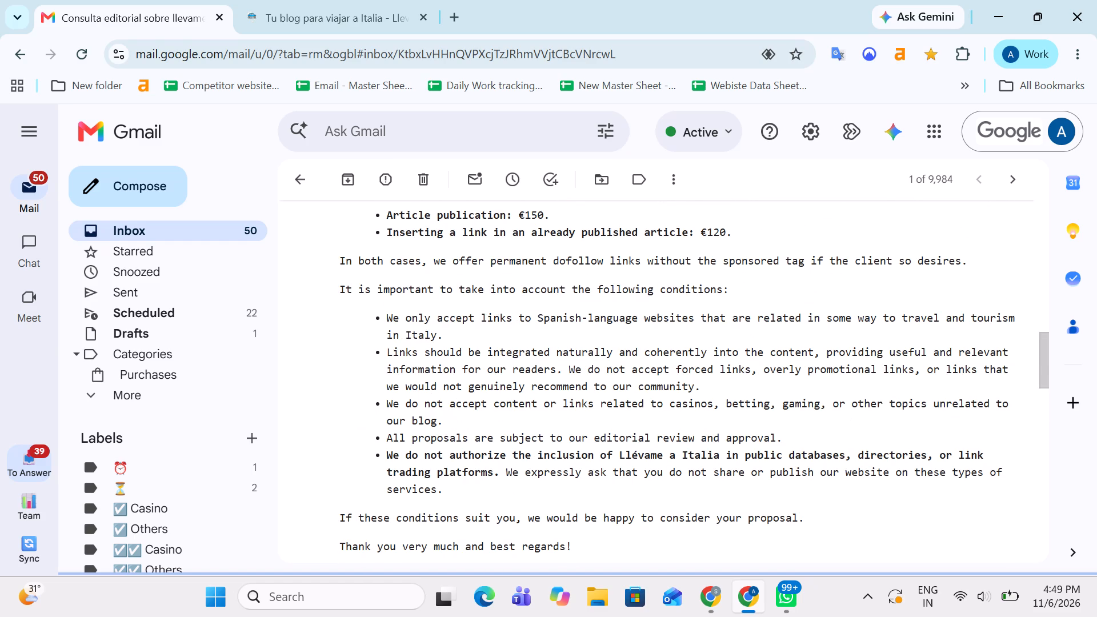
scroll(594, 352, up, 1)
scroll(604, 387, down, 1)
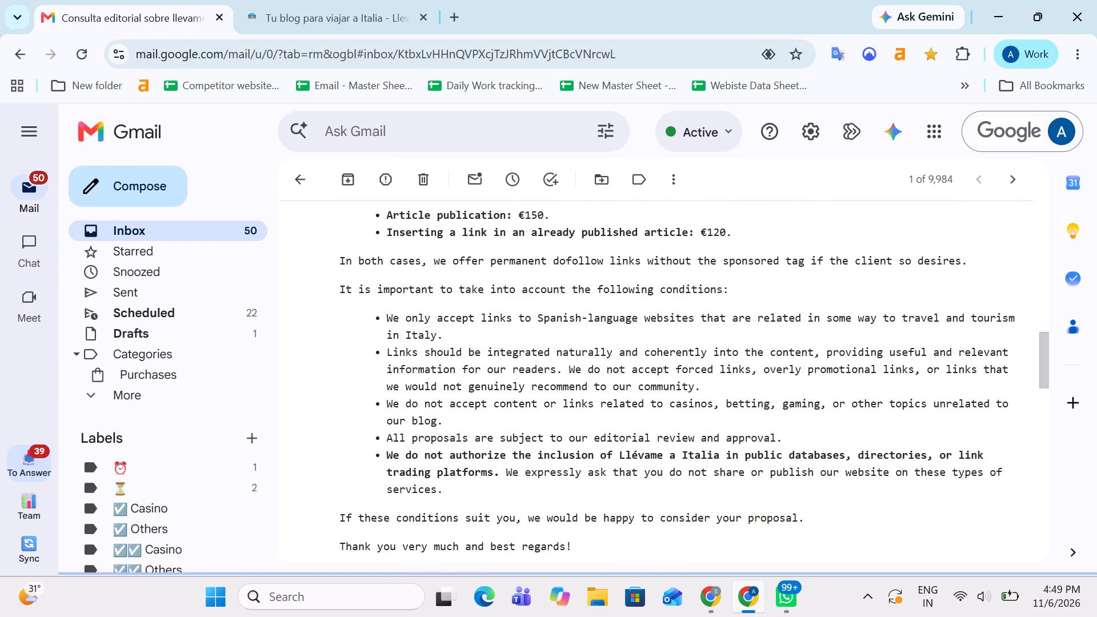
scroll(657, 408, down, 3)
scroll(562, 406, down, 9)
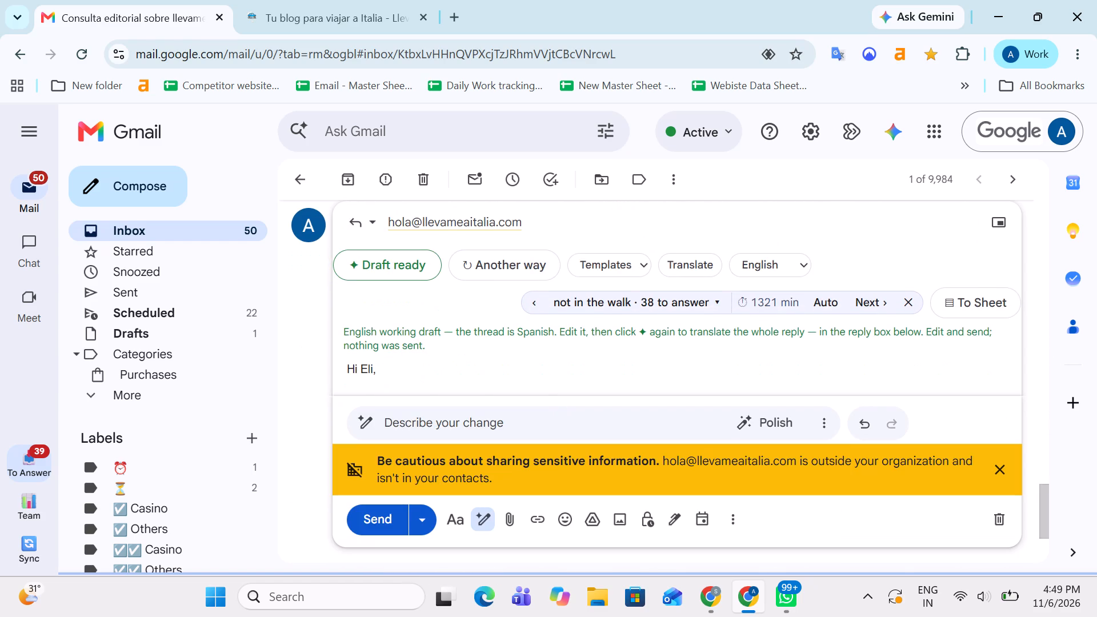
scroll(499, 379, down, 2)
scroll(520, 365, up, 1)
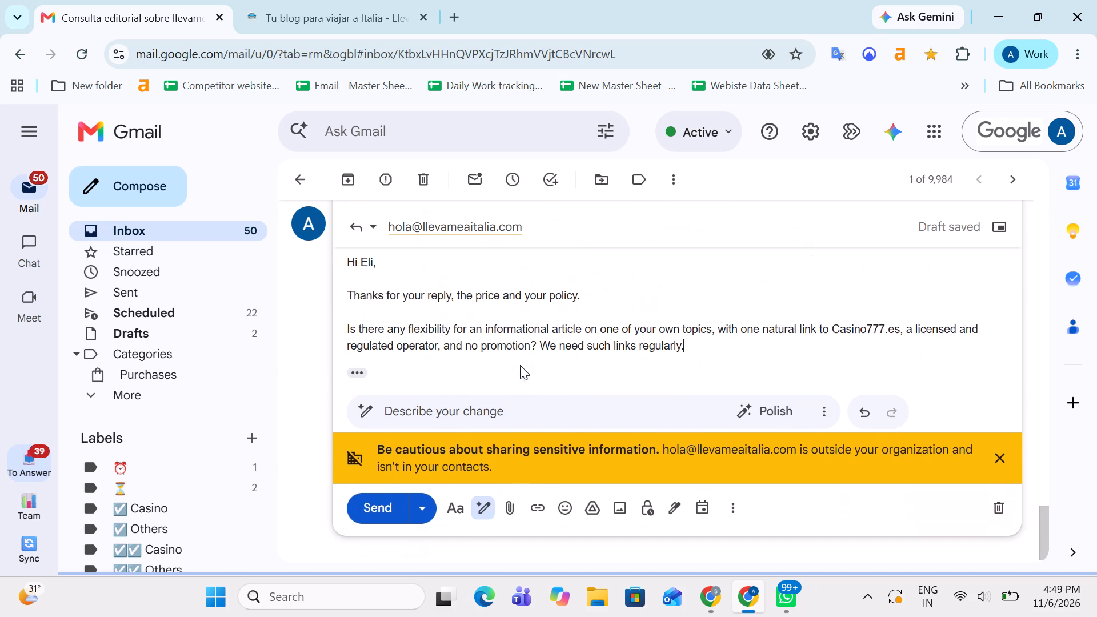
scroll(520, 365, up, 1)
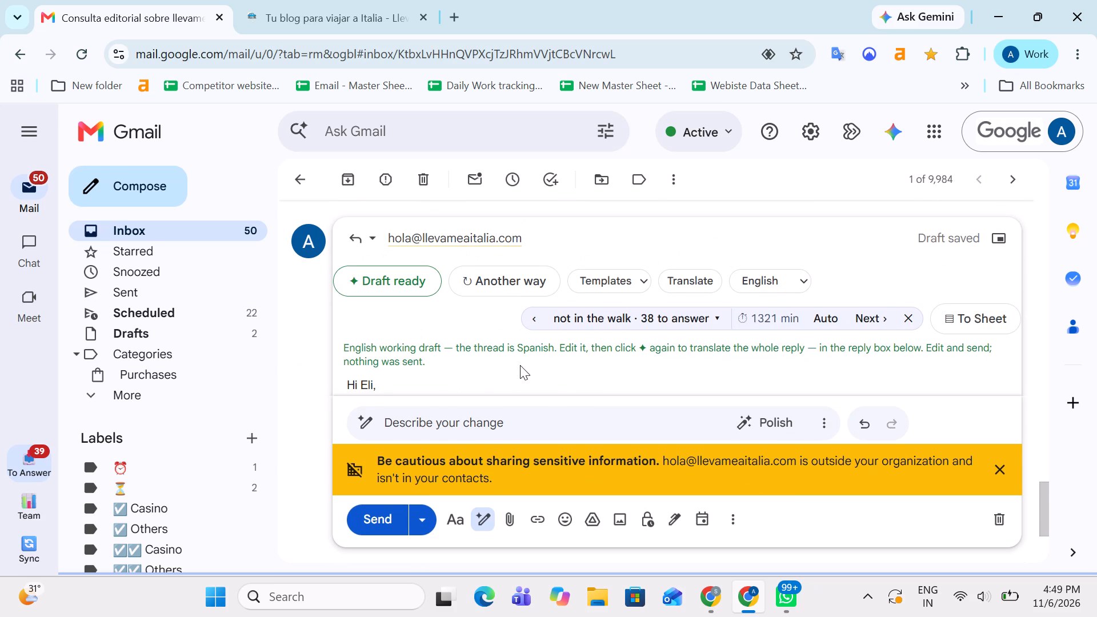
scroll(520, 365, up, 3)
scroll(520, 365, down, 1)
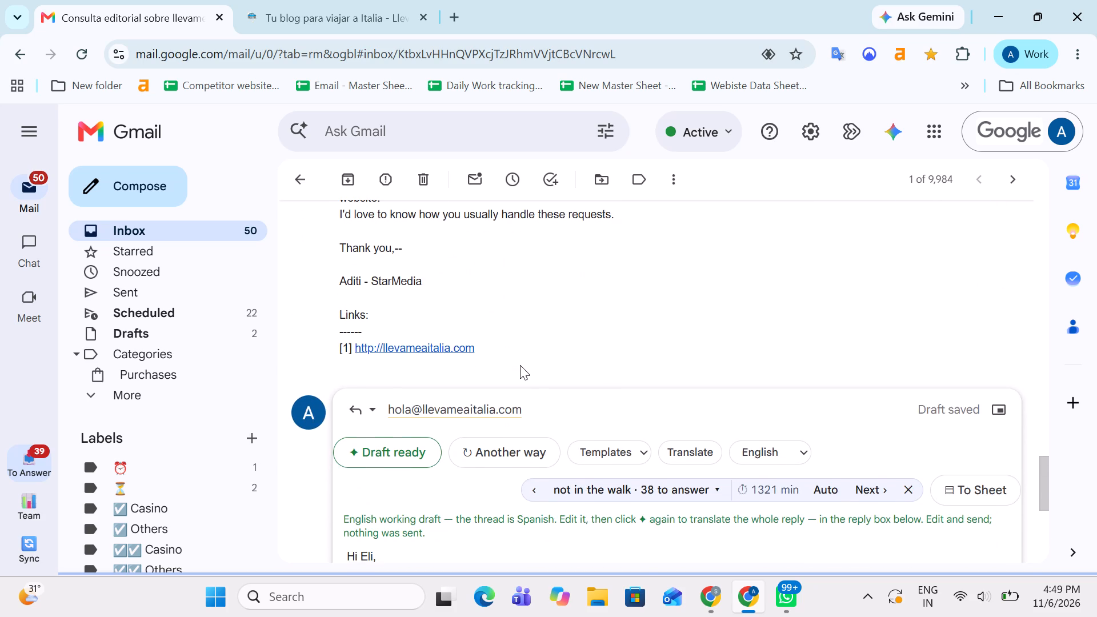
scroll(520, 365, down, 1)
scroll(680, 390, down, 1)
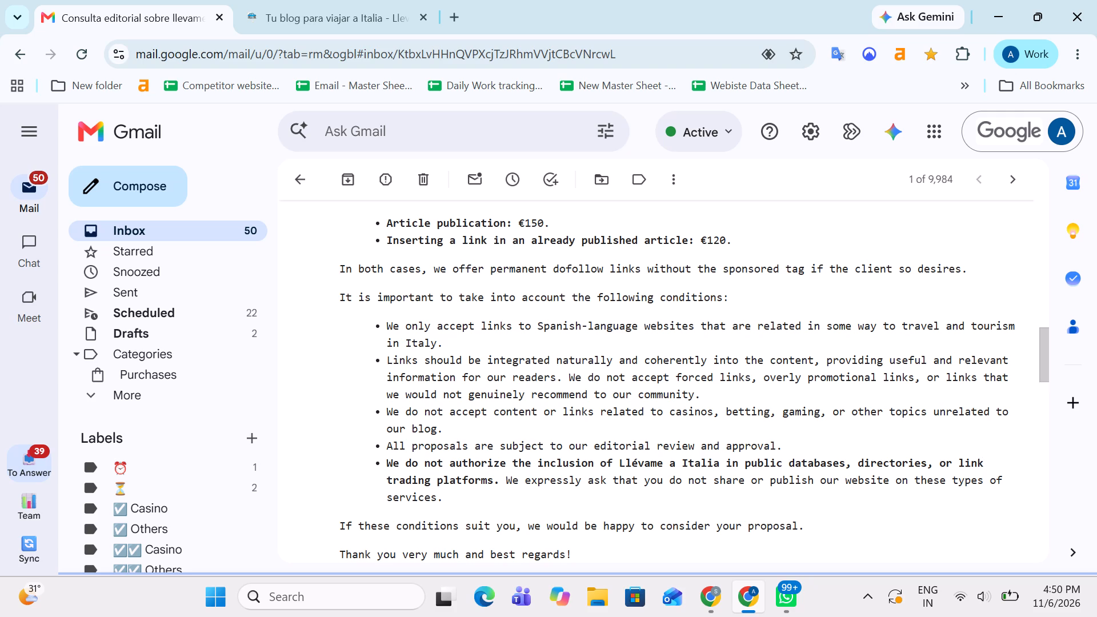
scroll(606, 412, down, 1)
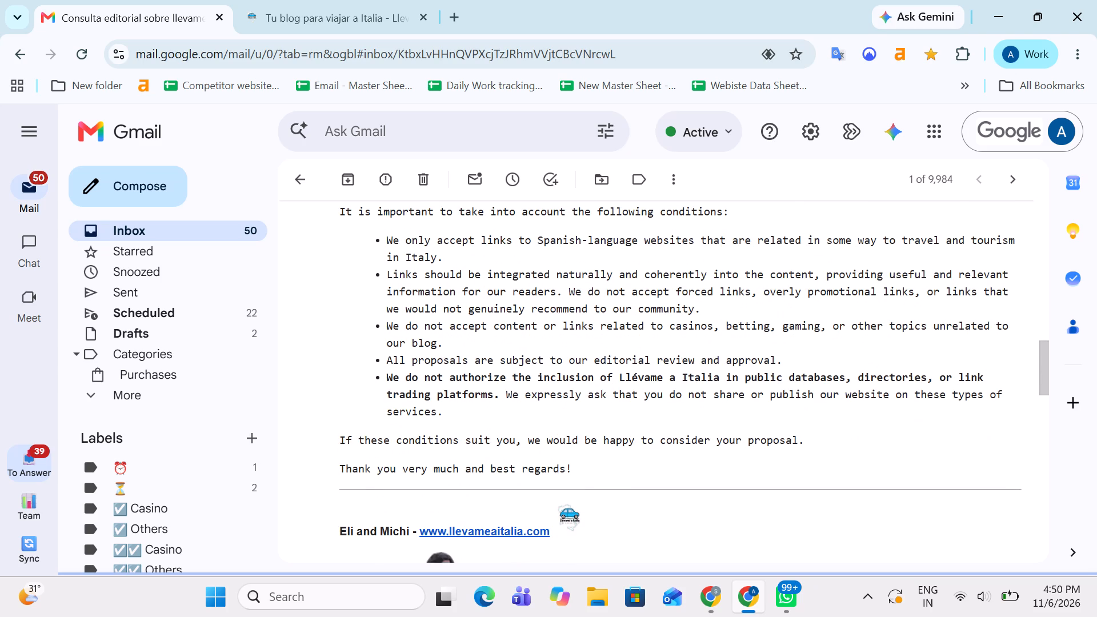
scroll(535, 389, down, 5)
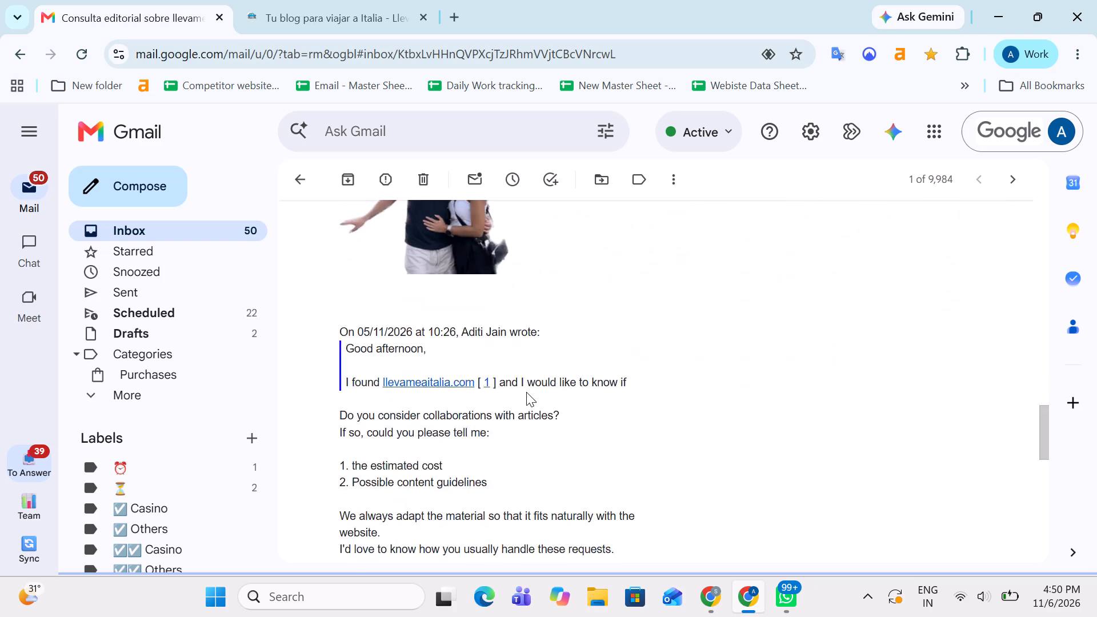
scroll(524, 395, down, 8)
scroll(474, 327, up, 1)
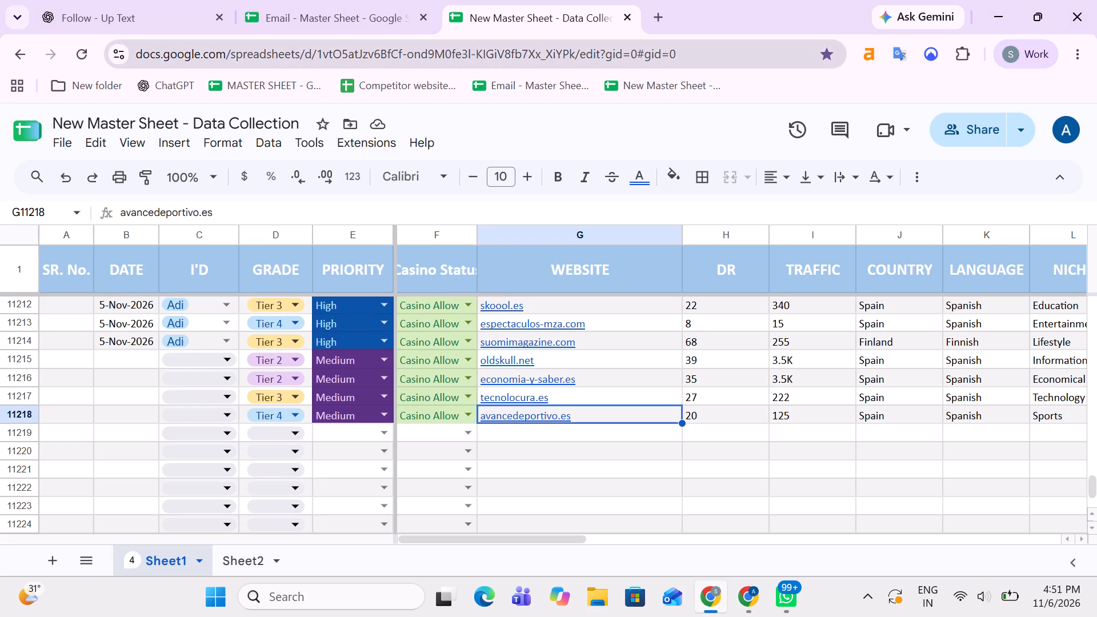
key(Down)
key(Return)
key(ctrl+v)
key(Tab)
Return to the llevameaitalia.com homepage and look through its services, destinations and blog articles.
key(alt+Tab)
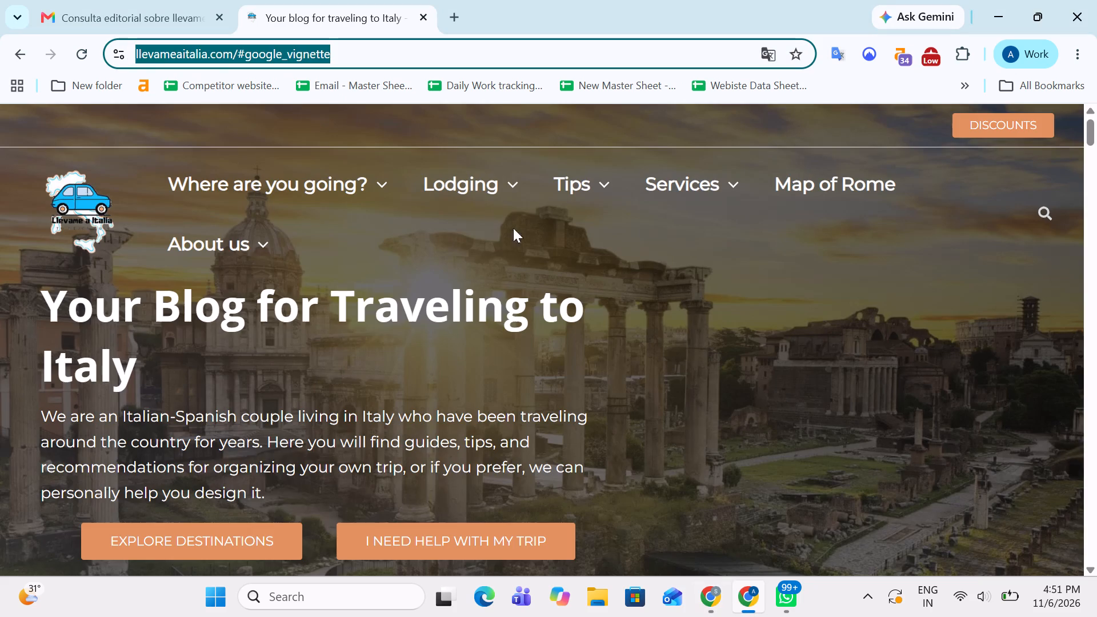
scroll(500, 219, down, 9)
click(984, 190)
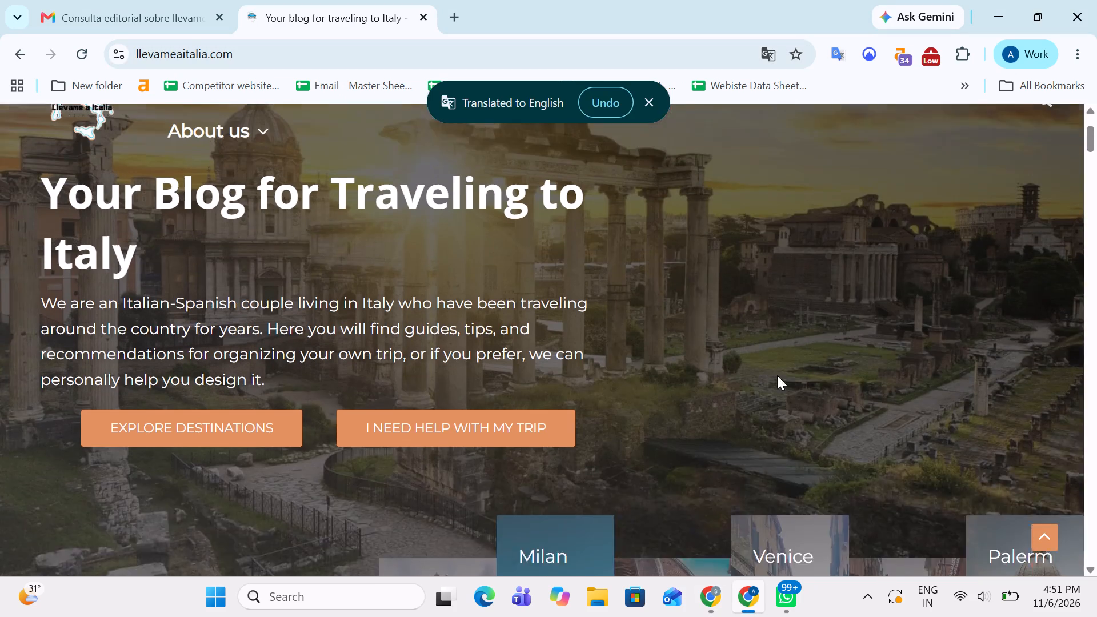
scroll(662, 314, down, 11)
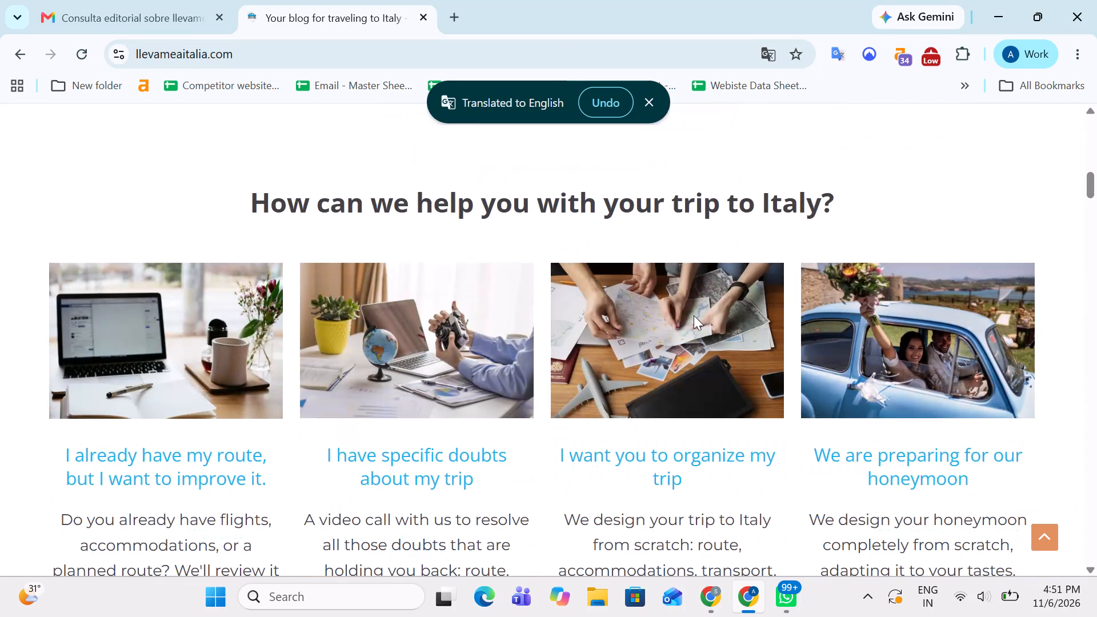
scroll(694, 315, down, 5)
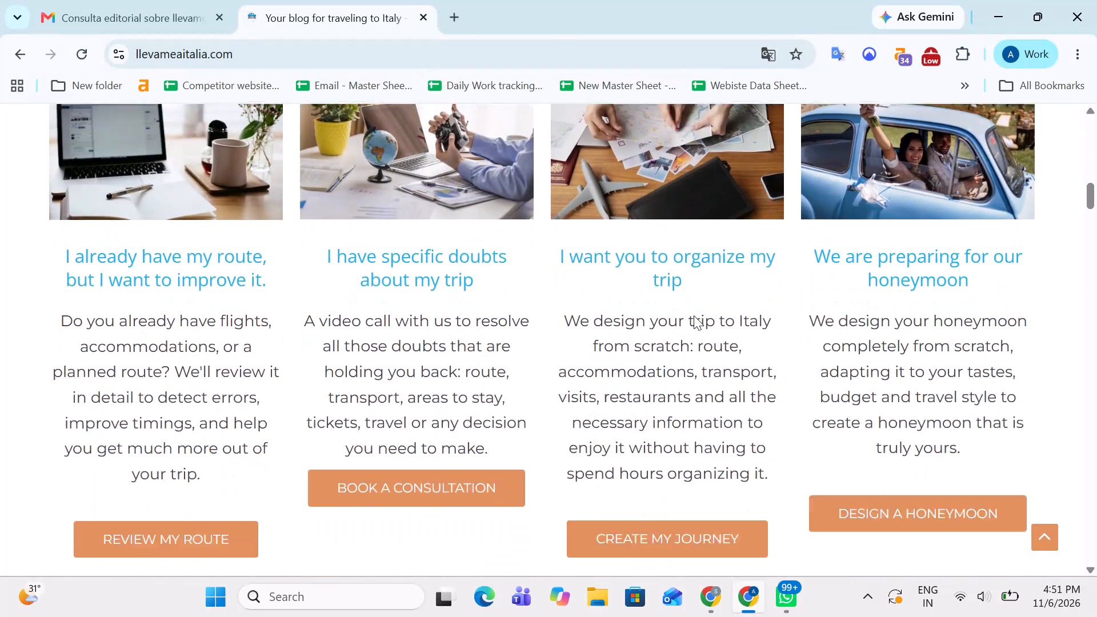
scroll(694, 315, down, 11)
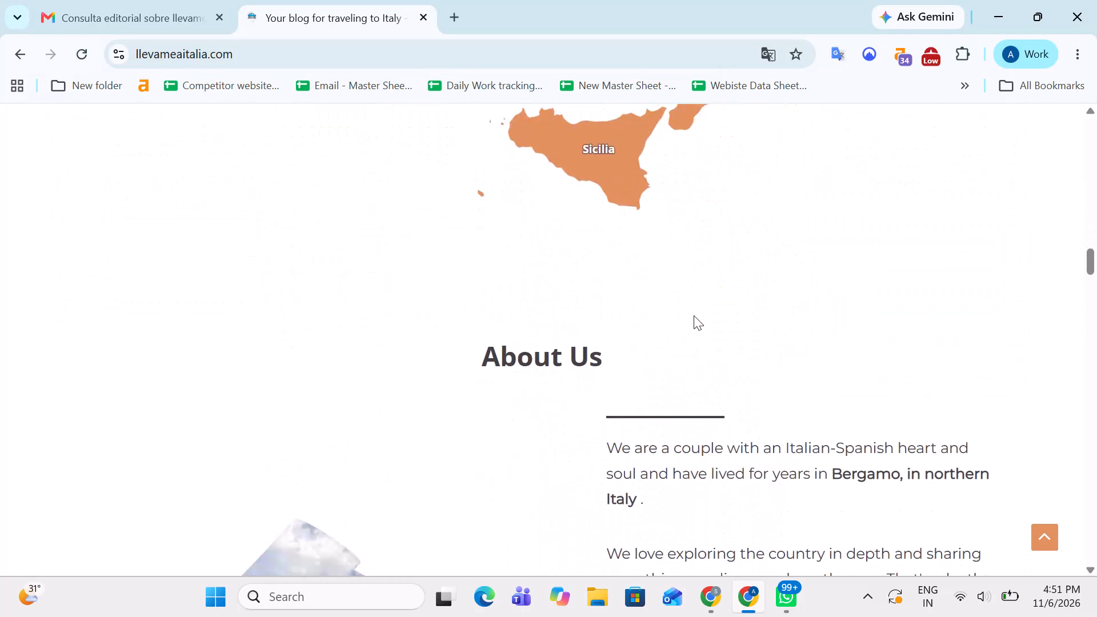
scroll(694, 315, down, 18)
scroll(694, 315, down, 4)
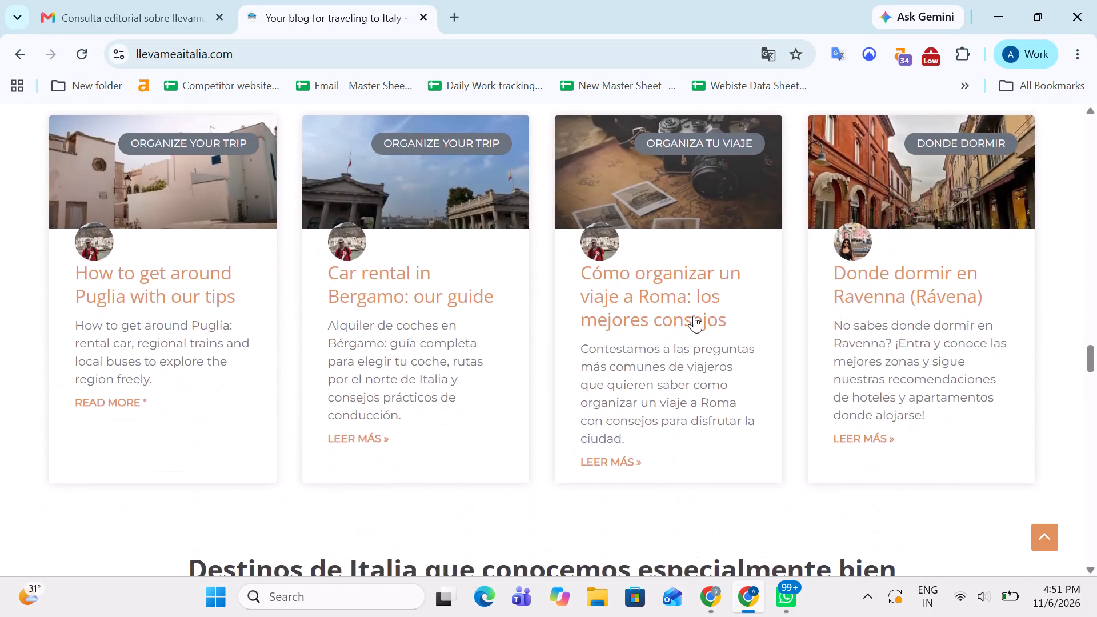
scroll(694, 315, down, 4)
scroll(694, 315, up, 20)
scroll(694, 315, up, 17)
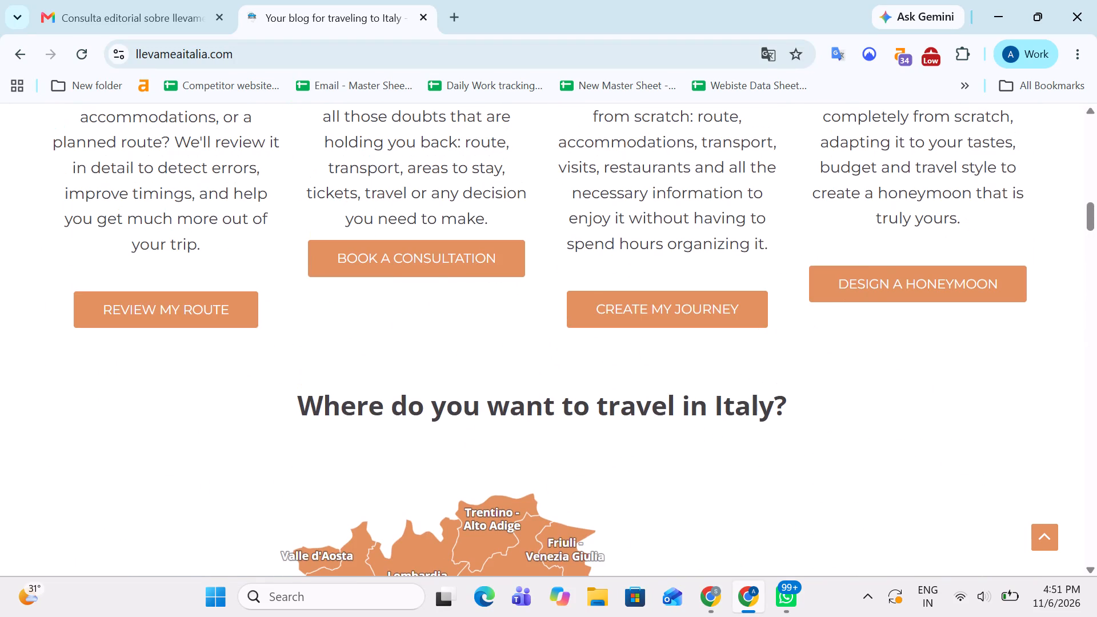
Check the Ahrefs metrics for llevameaitalia.com.
click(898, 65)
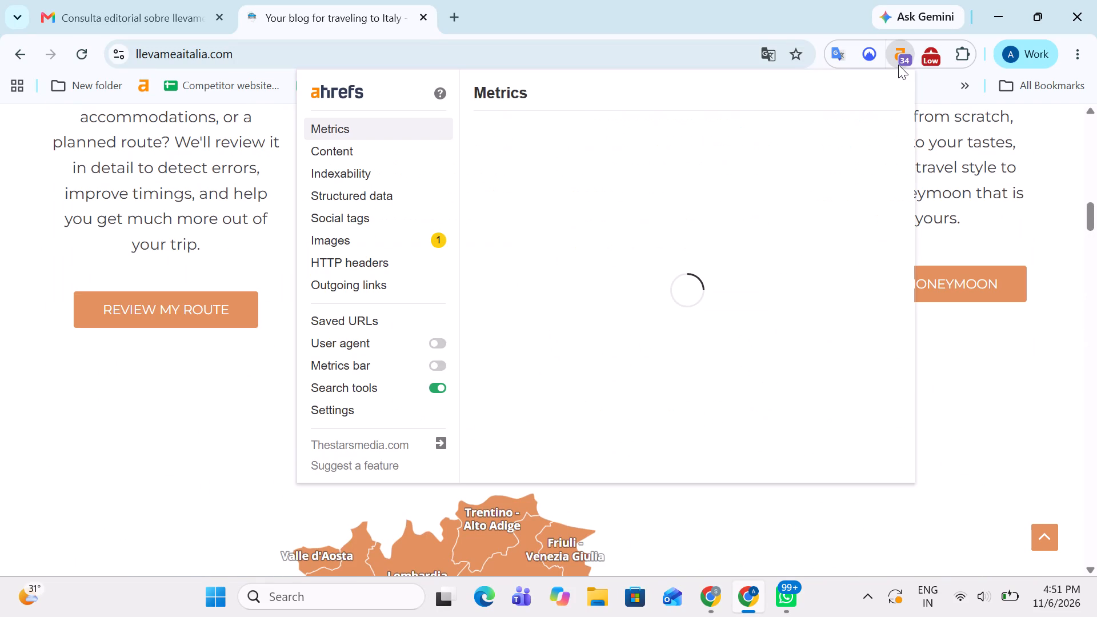
In New Master Sheet - Data Collection, fill the llevameaitalia.com row with DR 34, traffic 7.6K, country Spain and language Spanish.
key(alt+Tab)
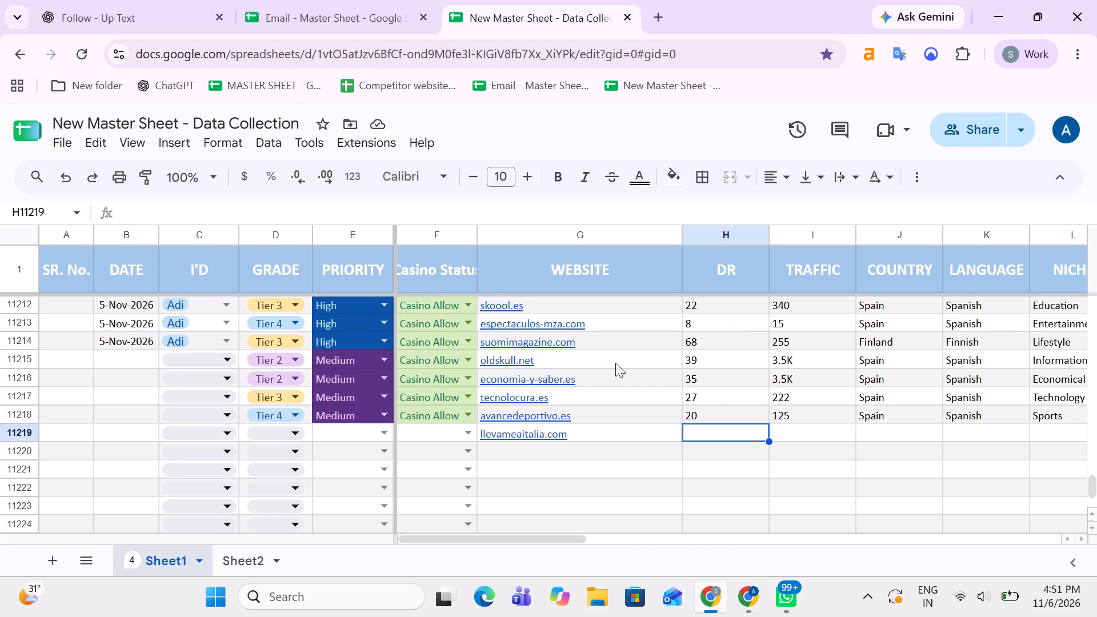
text(34)
key(Right)
key(alt+Tab)
key(alt+Tab)
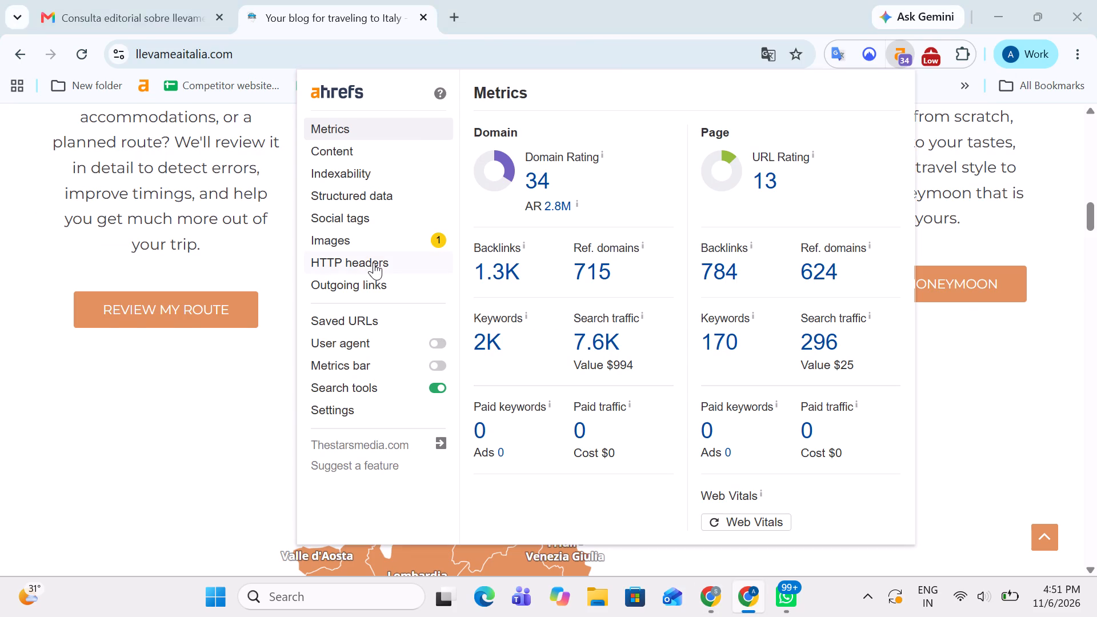
text(7.6K)
key(Right)
text(Sp)
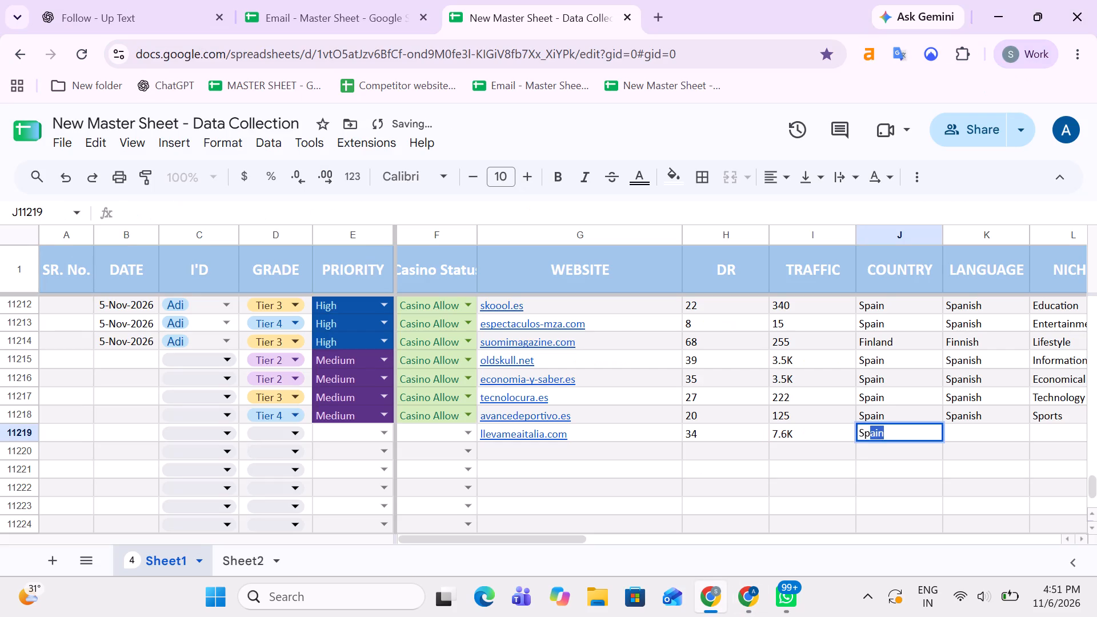
key(Right)
key(shift+s)
key(Right)
Look over the llevameaitalia.com homepage for its topic and search the site for Casino777.
key(alt+Tab)
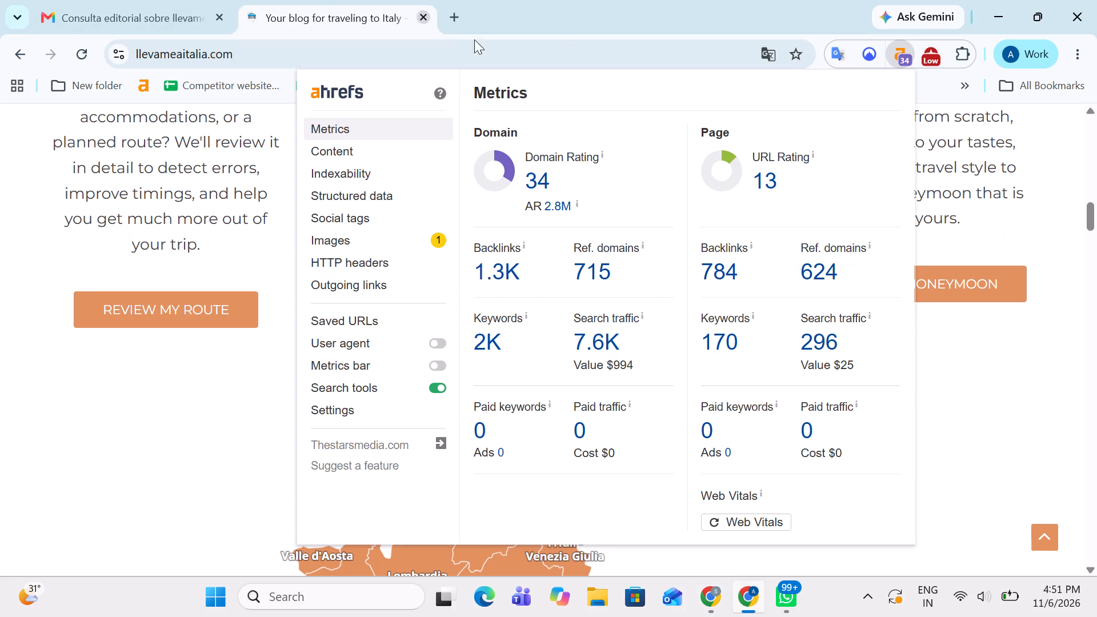
click(777, 54)
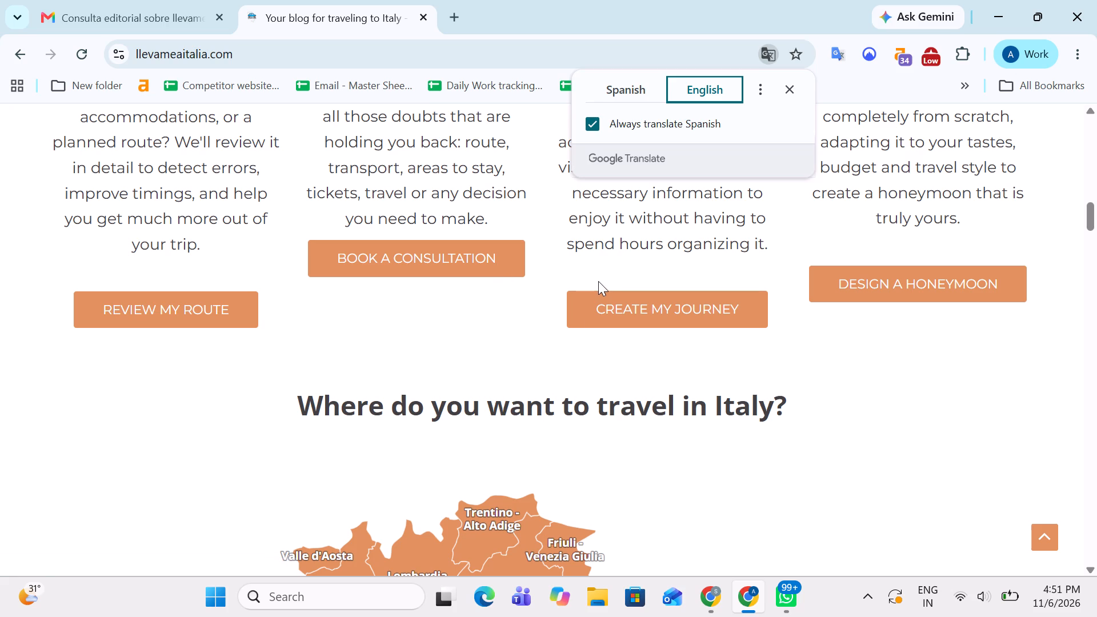
key(alt+Tab)
key(alt+Tab)
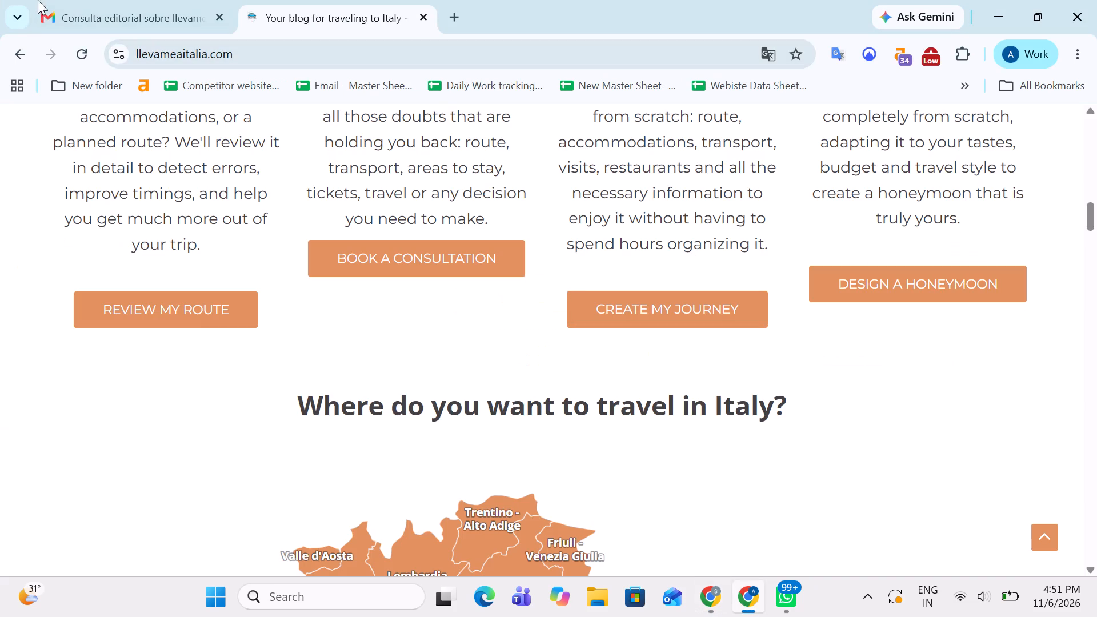
scroll(658, 356, down, 1)
scroll(644, 342, up, 20)
scroll(644, 342, up, 14)
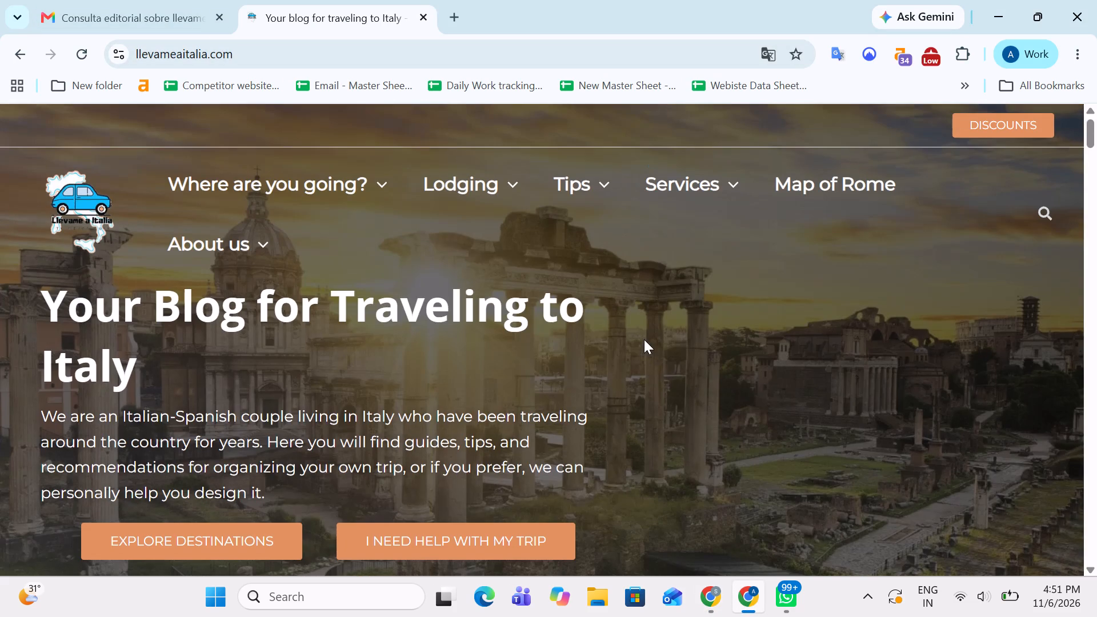
click(1050, 208)
text(Casino777)
key(Return)
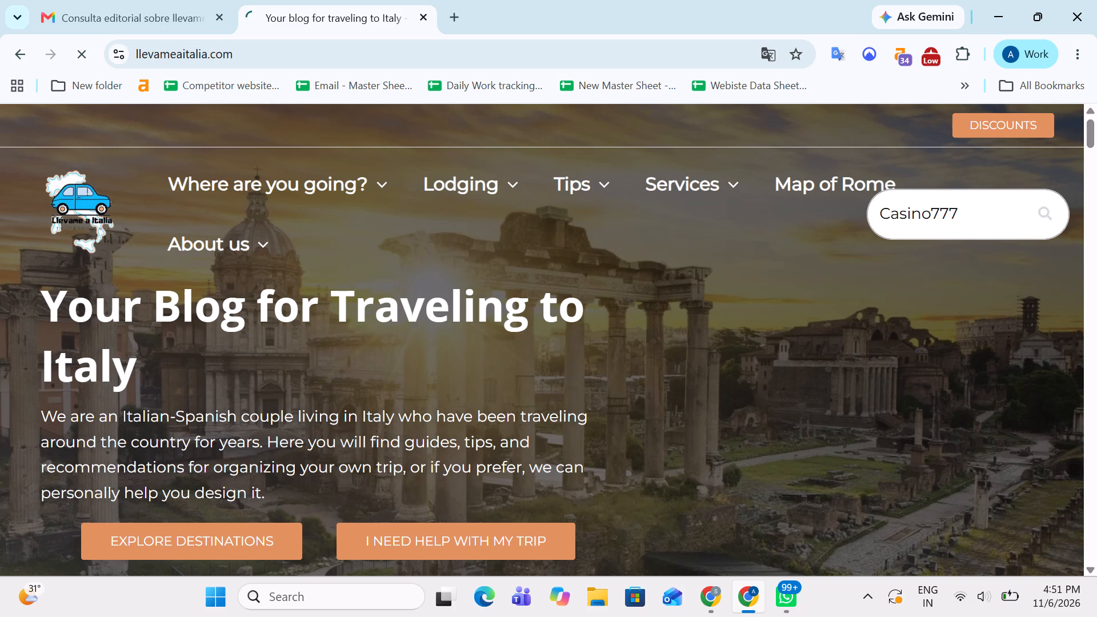
Set the niche of the llevameaitalia.com row in the master sheet to Tour & Travel.
key(alt+Tab)
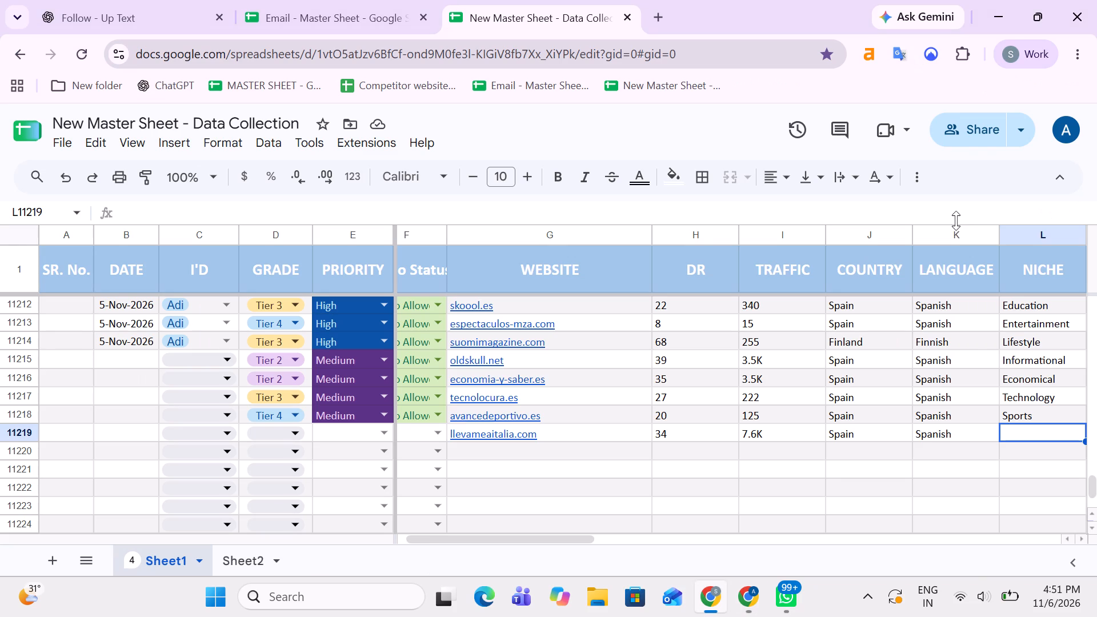
key(Right)
key(Left)
text(Tou)
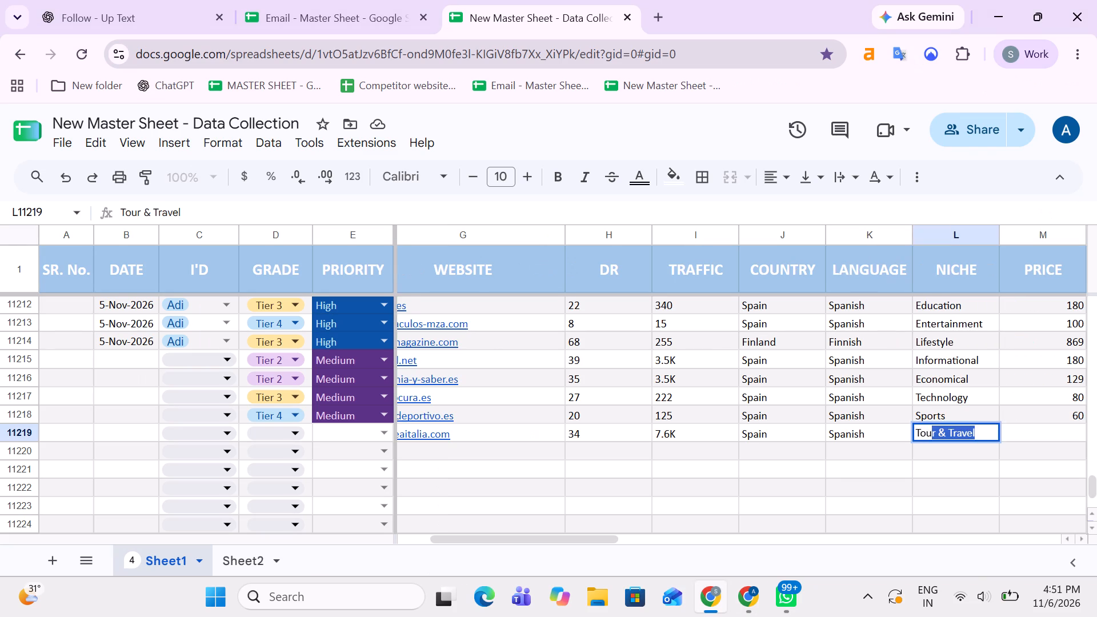
key(Right)
key(Right)
key(Right)
key(Left)
key(Left)
Return to the llevameaitalia.com site to check the Casino777 search results.
key(alt+Tab)
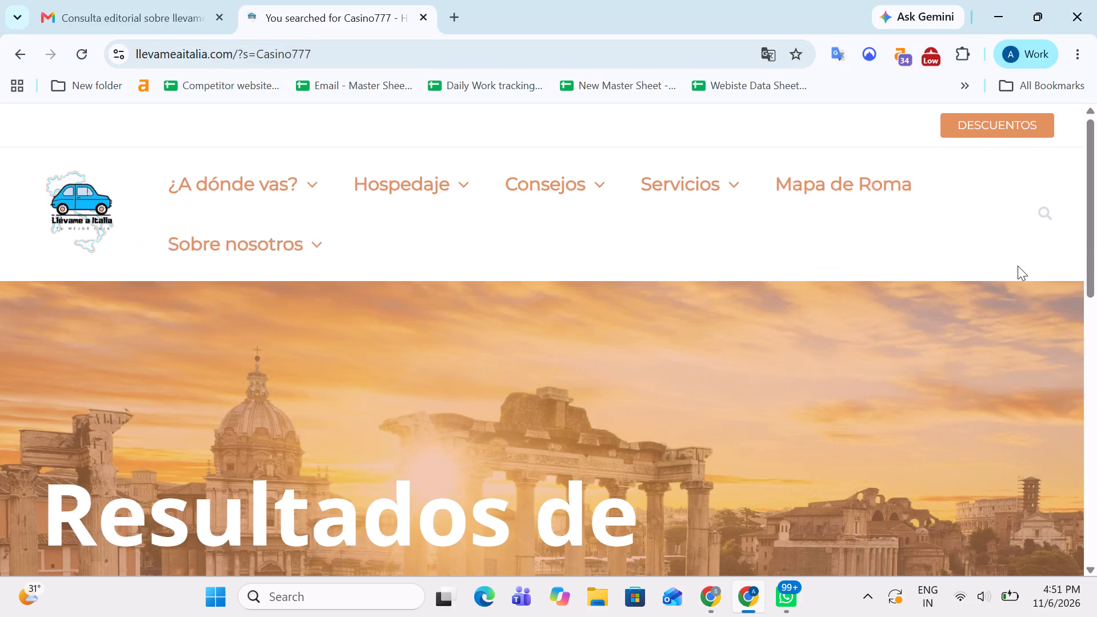
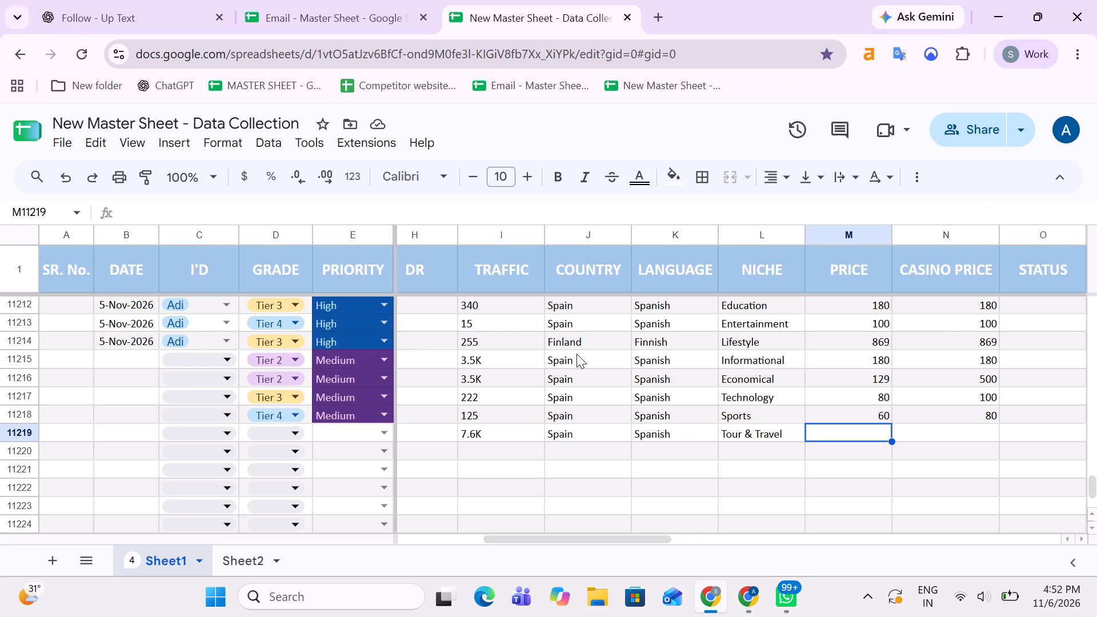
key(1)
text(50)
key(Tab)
Set the status of the llevameaitalia.com row to Strict and its website type to Unique, leaving the casino price blank.
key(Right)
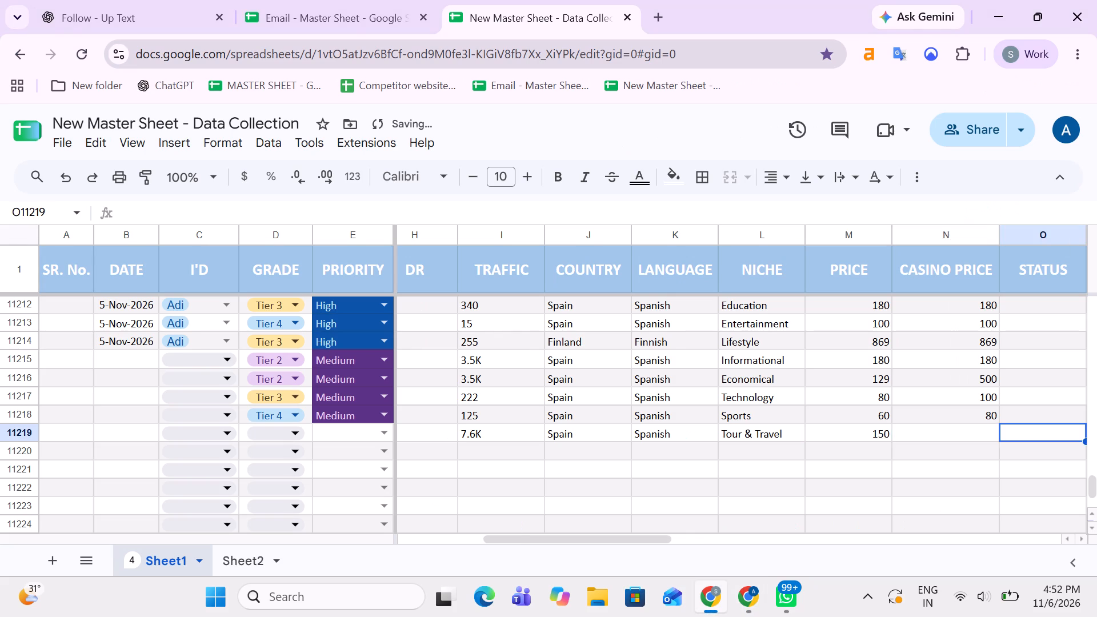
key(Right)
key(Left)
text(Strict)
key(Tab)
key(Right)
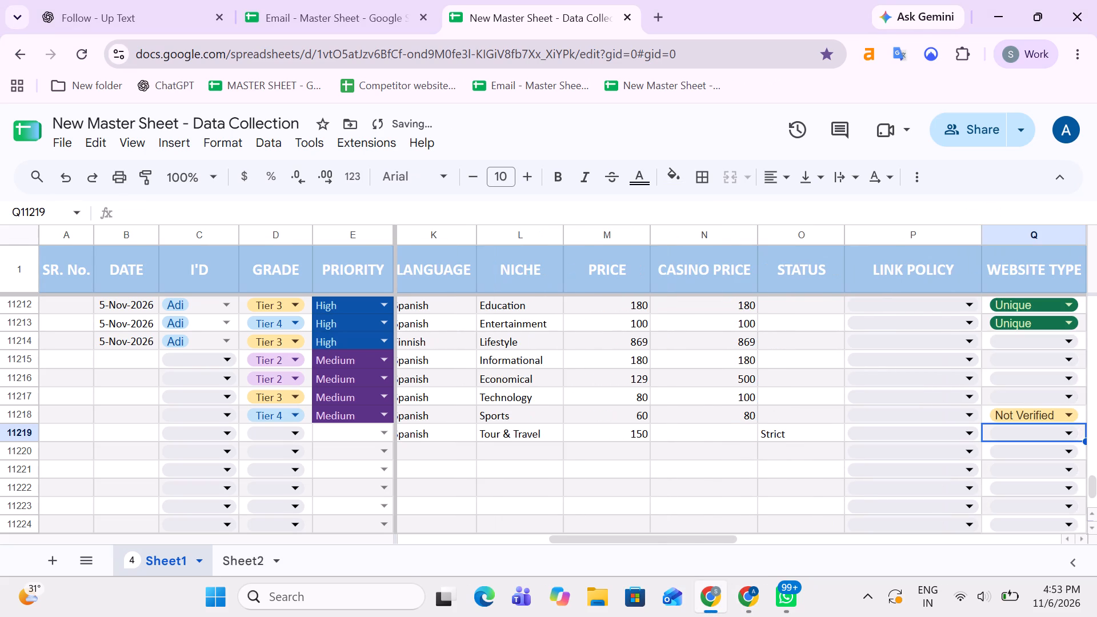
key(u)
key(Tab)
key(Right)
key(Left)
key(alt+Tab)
scroll(532, 349, up, 2)
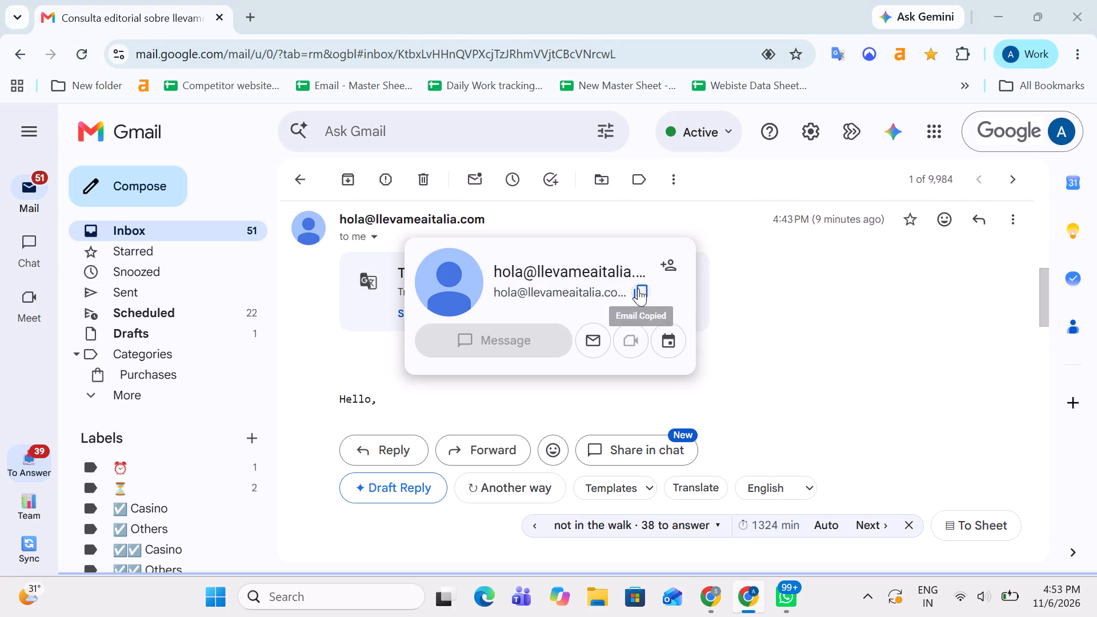
key(ctrl+v)
Set the grade of the llevameaitalia.com row to Tier 2.
key(Left)
key(Left)
key(Left)
key(Left)
key(Left)
key(Left)
key(Left)
key(Left)
key(Left)
key(Left)
key(Left)
key(Left)
key(Left)
key(Left)
key(Left)
key(Left)
key(Left)
key(Left)
key(Left)
key(Left)
key(Right)
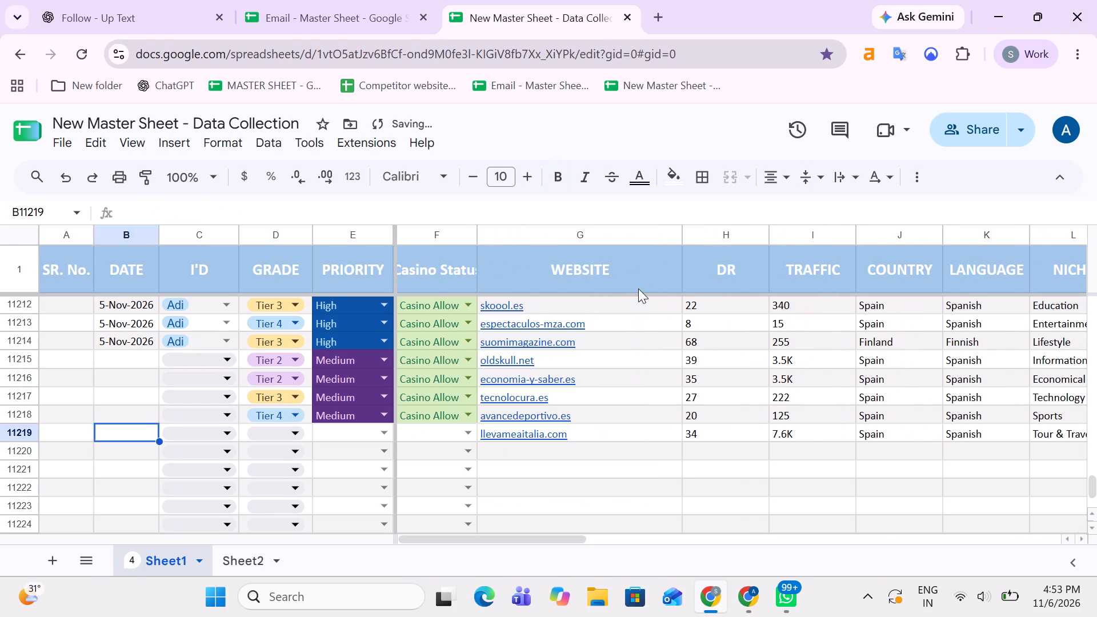
key(Right)
key(Right)
key(Right)
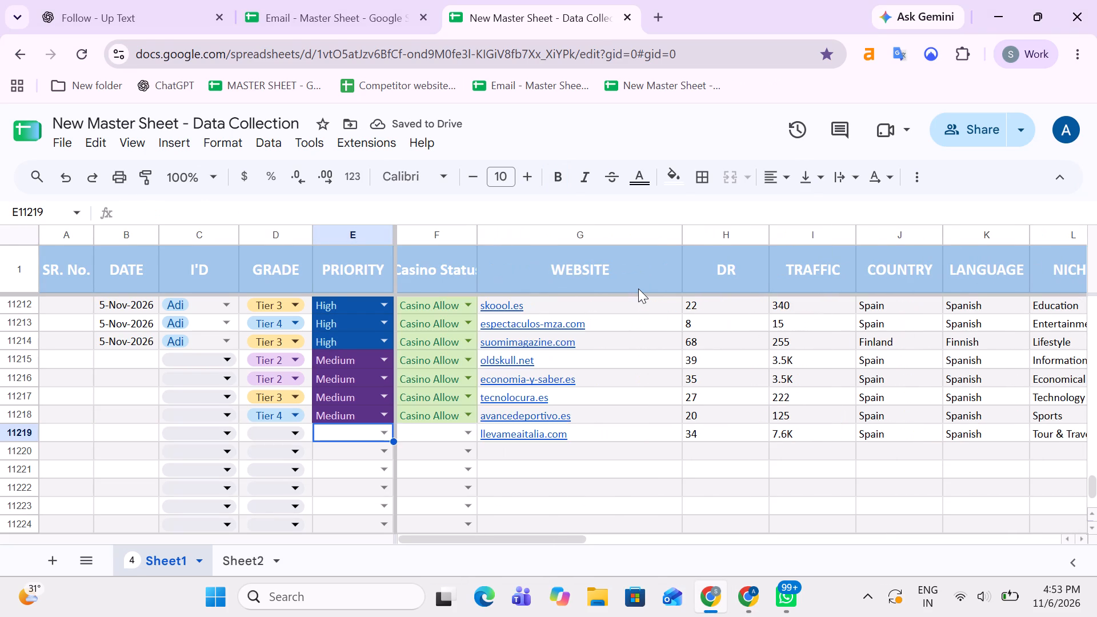
key(Left)
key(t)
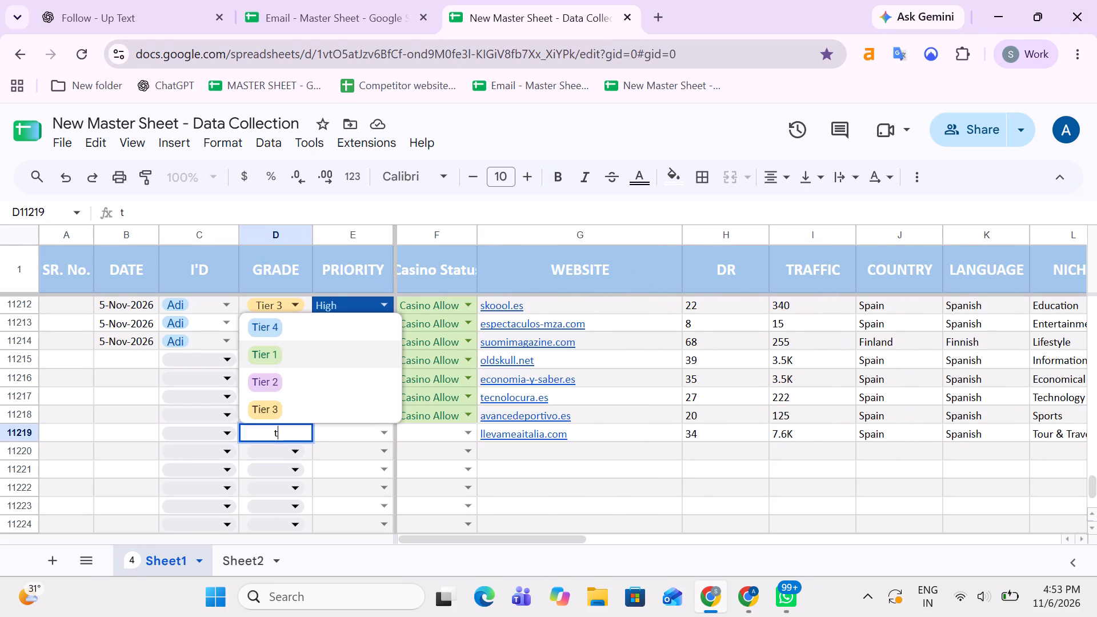
key(Up)
key(Up)
key(Up)
key(Return)
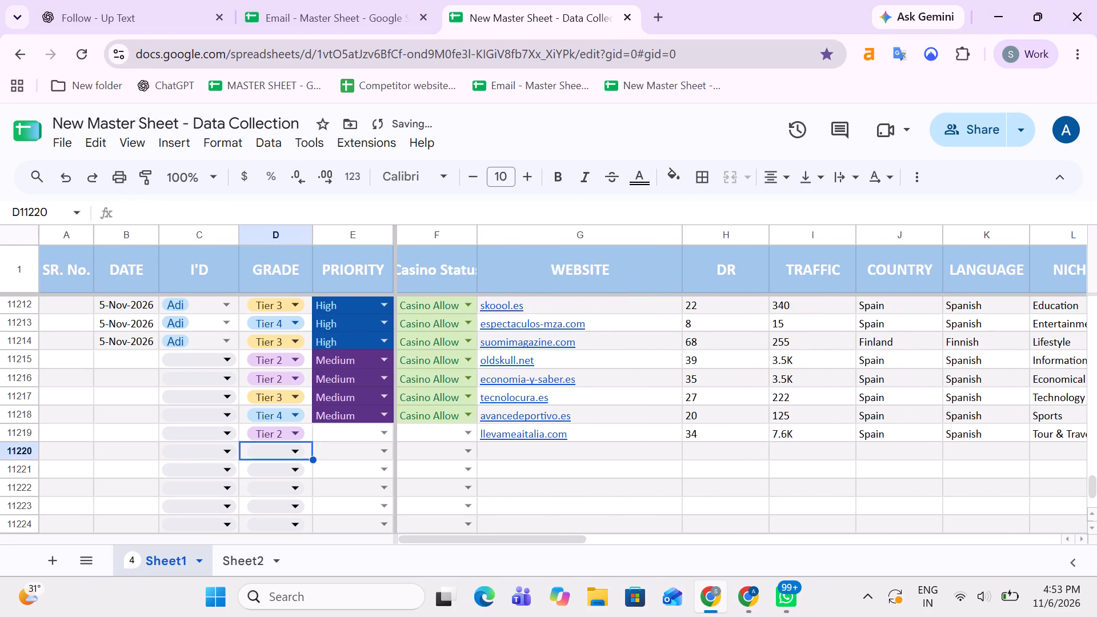
key(Up)
key(Right)
key(Right)
key(Right)
key(alt+Tab)
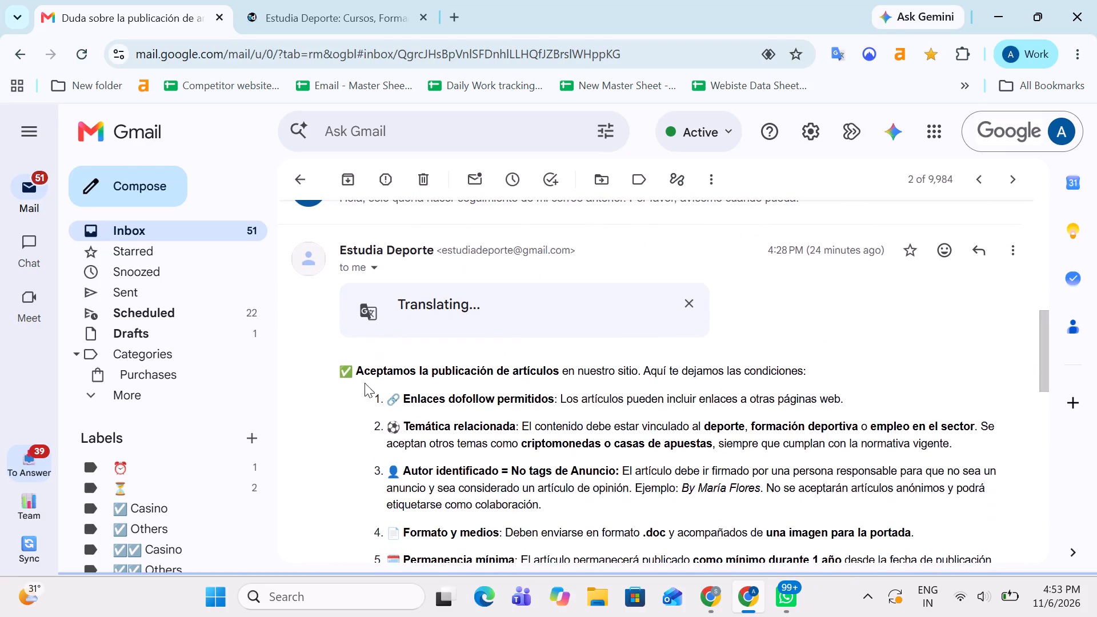
click(341, 391)
drag(341, 391, 459, 432)
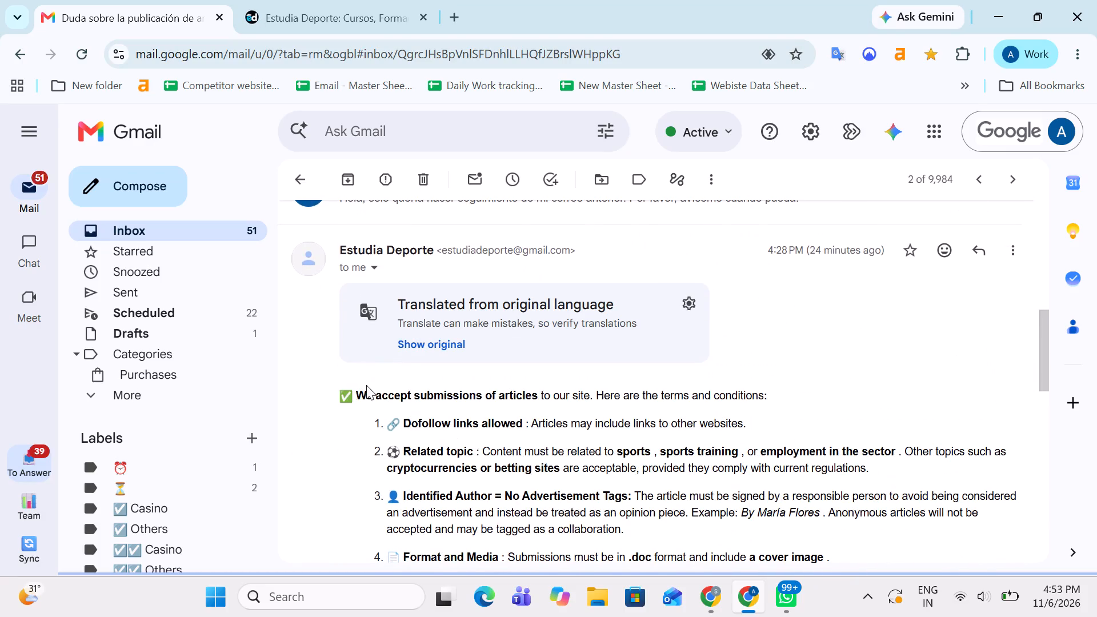
click(366, 391)
drag(366, 391, 441, 445)
scroll(507, 399, down, 10)
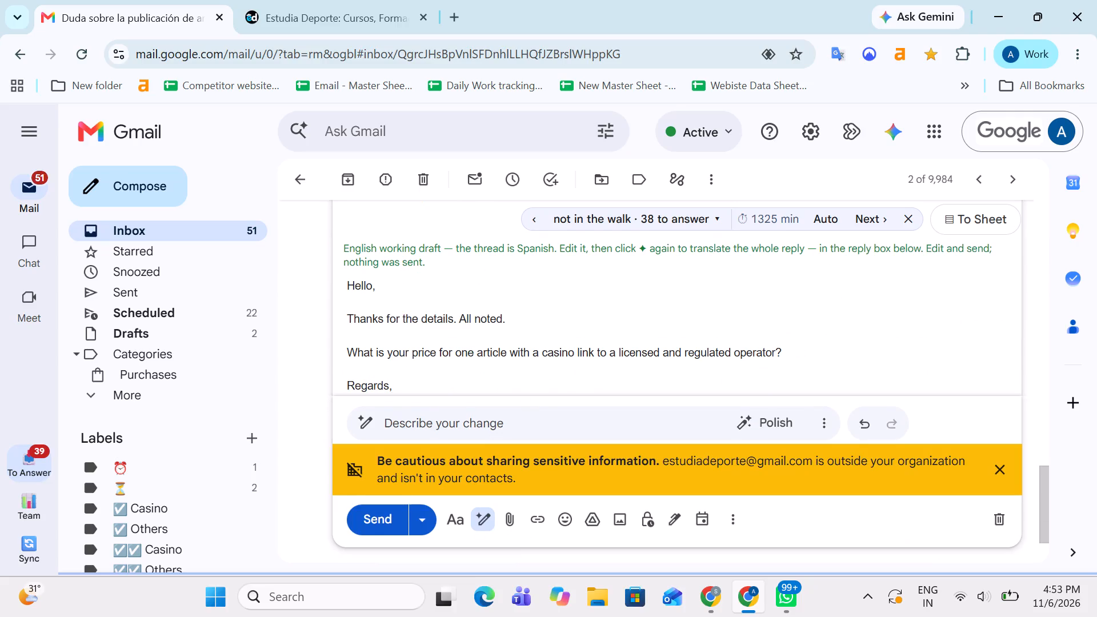
scroll(529, 354, up, 2)
scroll(499, 311, up, 2)
shift+click(627, 391)
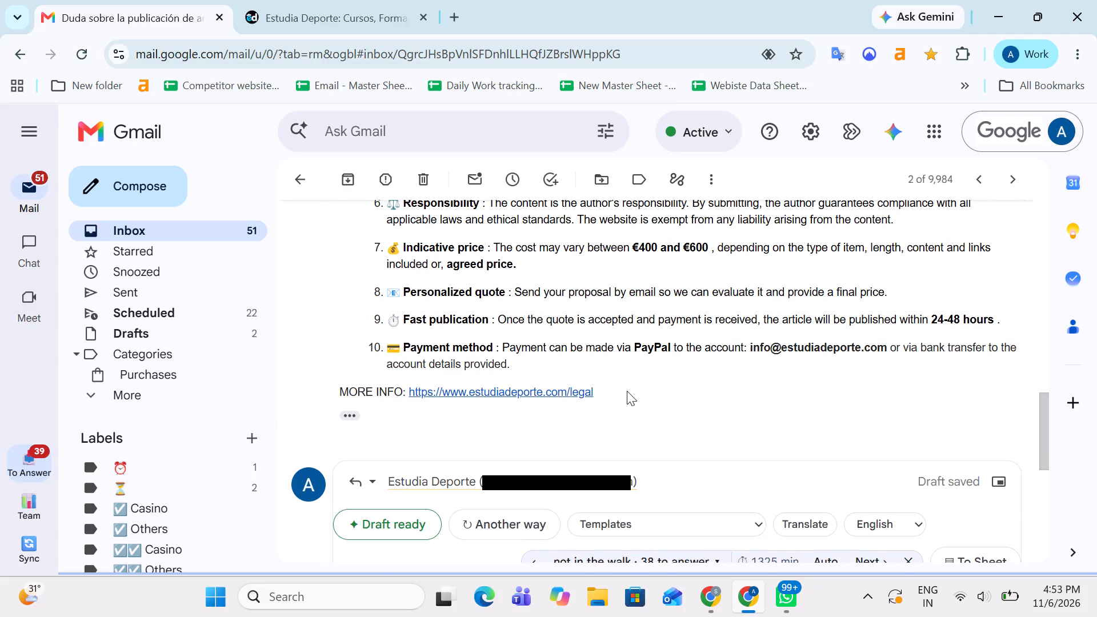
key(ctrl+c)
key(ctrl+c)
key(ctrl+c)
key(ctrl+c)
shift+click(608, 387)
scroll(607, 387, up, 6)
click(354, 498)
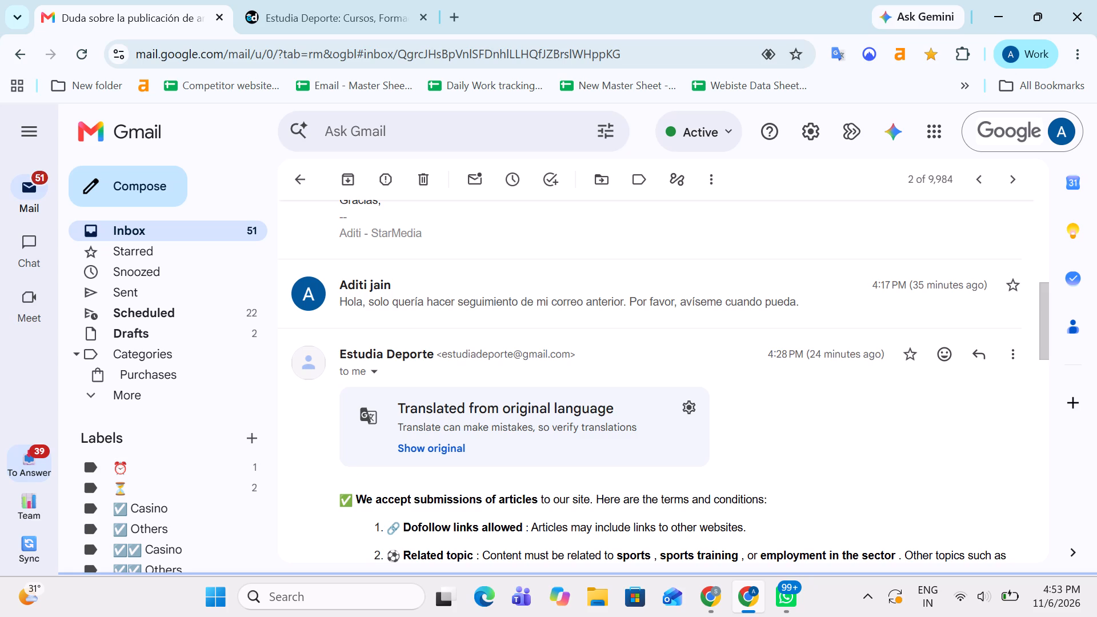
drag(354, 498, 406, 527)
scroll(463, 438, down, 5)
scroll(567, 459, down, 1)
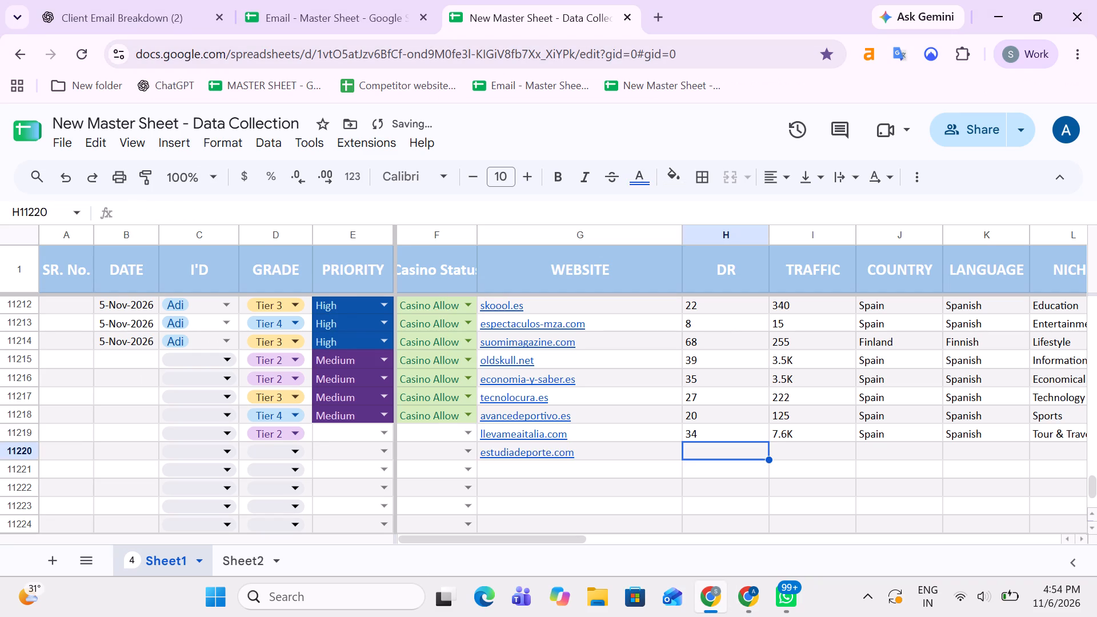
Look through the Estudia Deporte homepage and its course search options to judge the site's content.
key(alt+Tab)
scroll(680, 349, down, 8)
scroll(682, 335, up, 9)
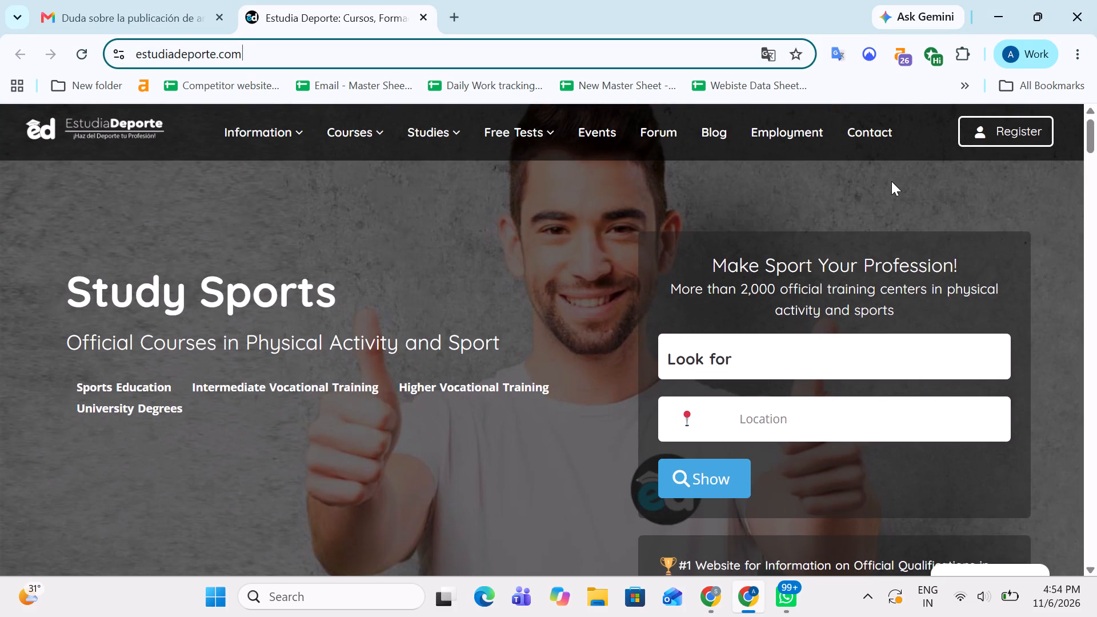
scroll(806, 402, down, 2)
click(713, 179)
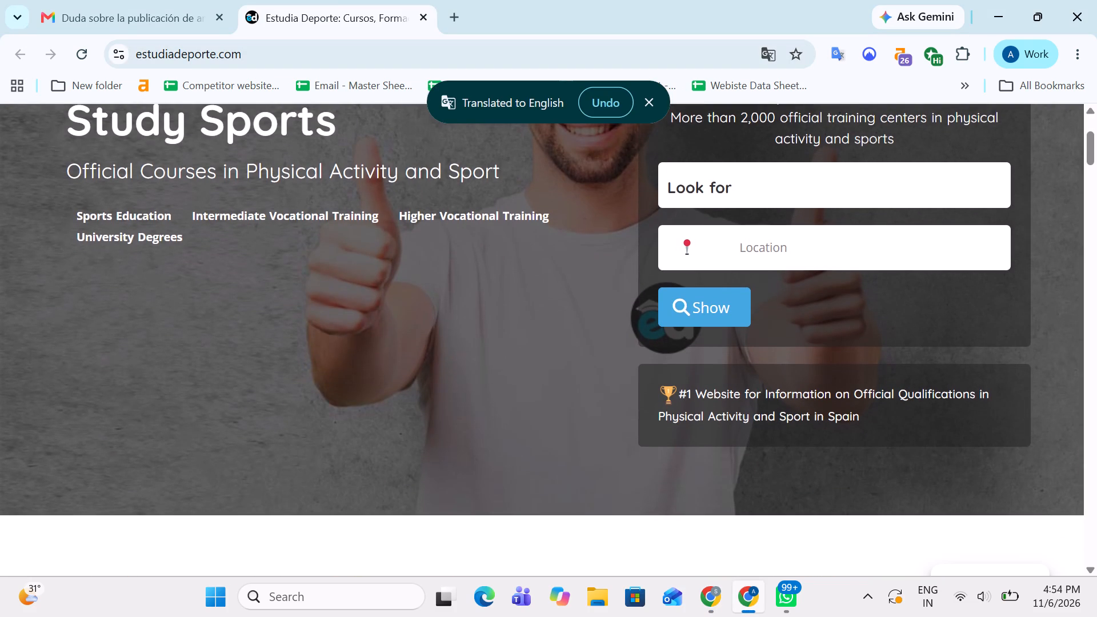
click(713, 186)
scroll(717, 212, up, 1)
click(703, 289)
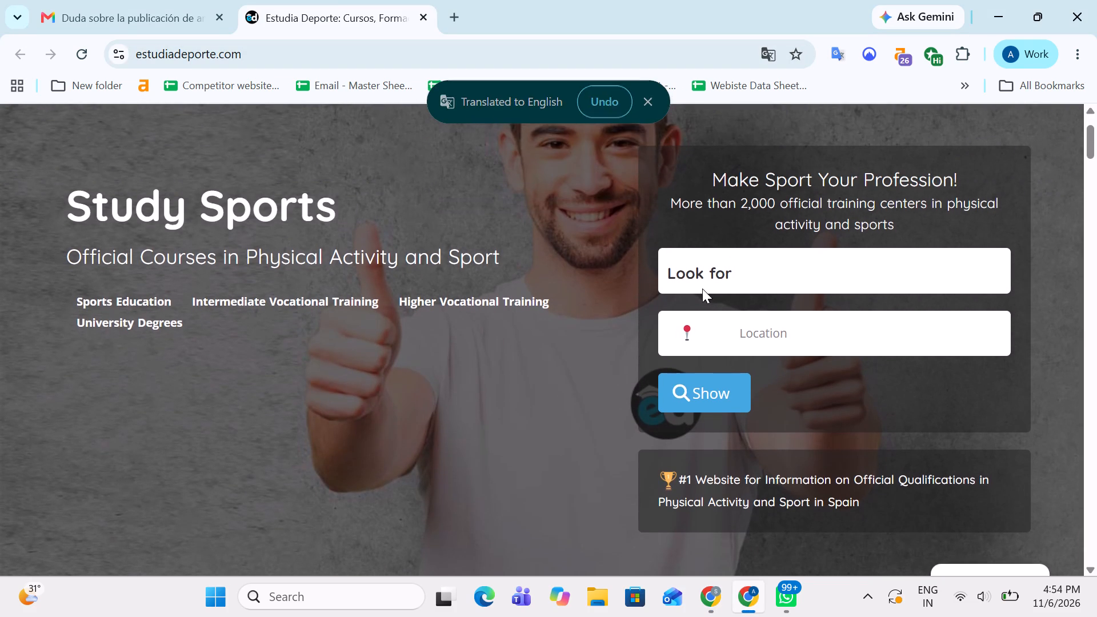
triple_click(701, 274)
click(701, 274)
click(780, 271)
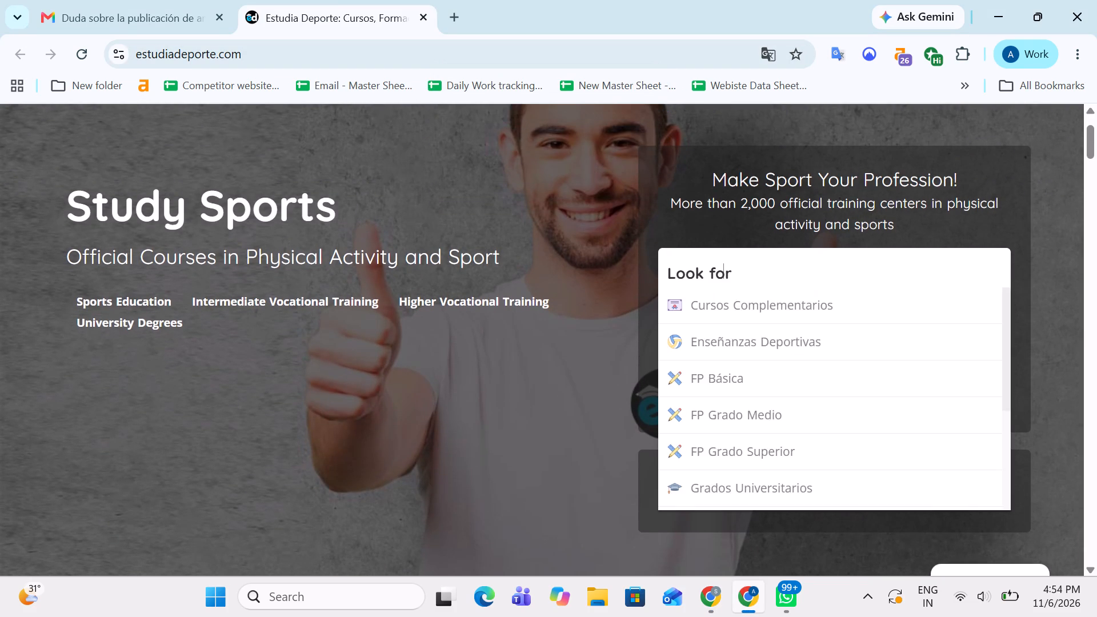
scroll(791, 354, down, 6)
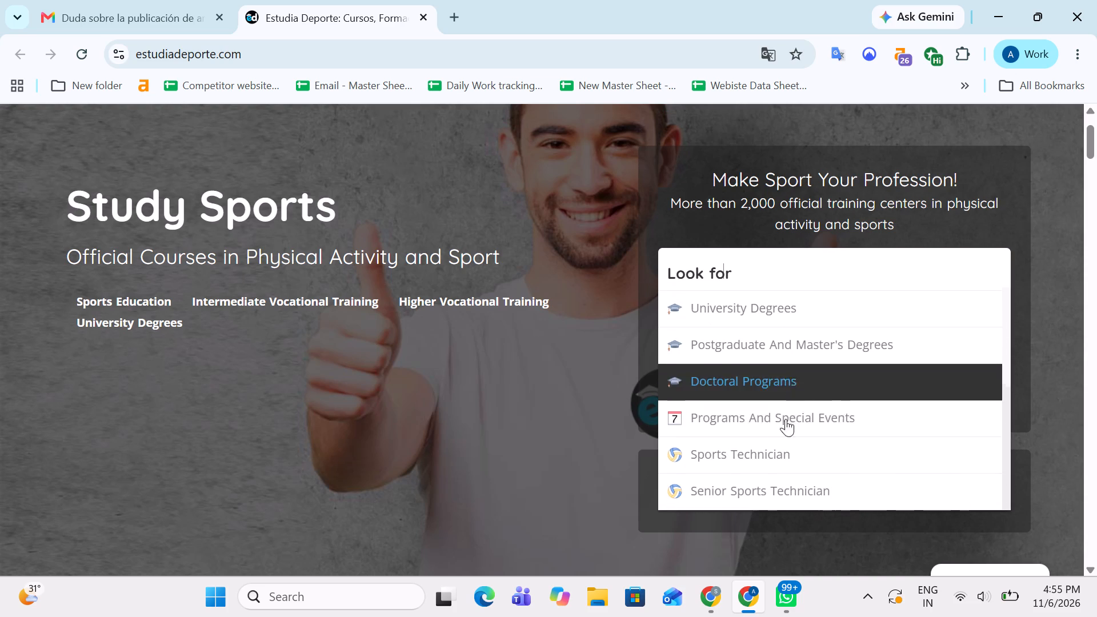
click(265, 395)
scroll(1083, 360, down, 8)
scroll(900, 323, up, 6)
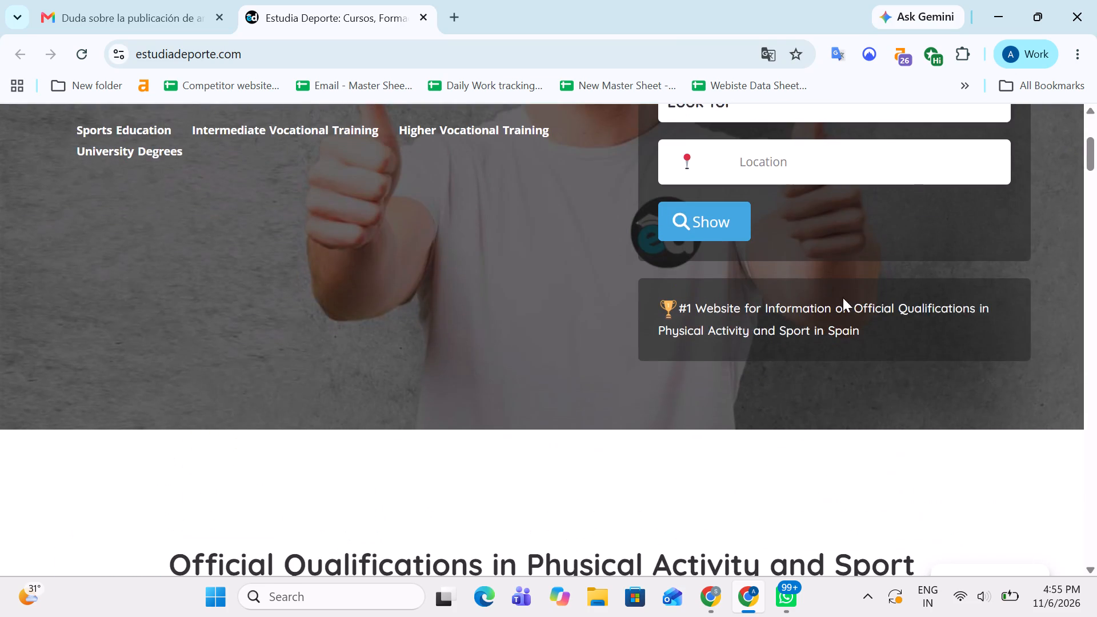
scroll(695, 254, down, 10)
scroll(723, 380, up, 19)
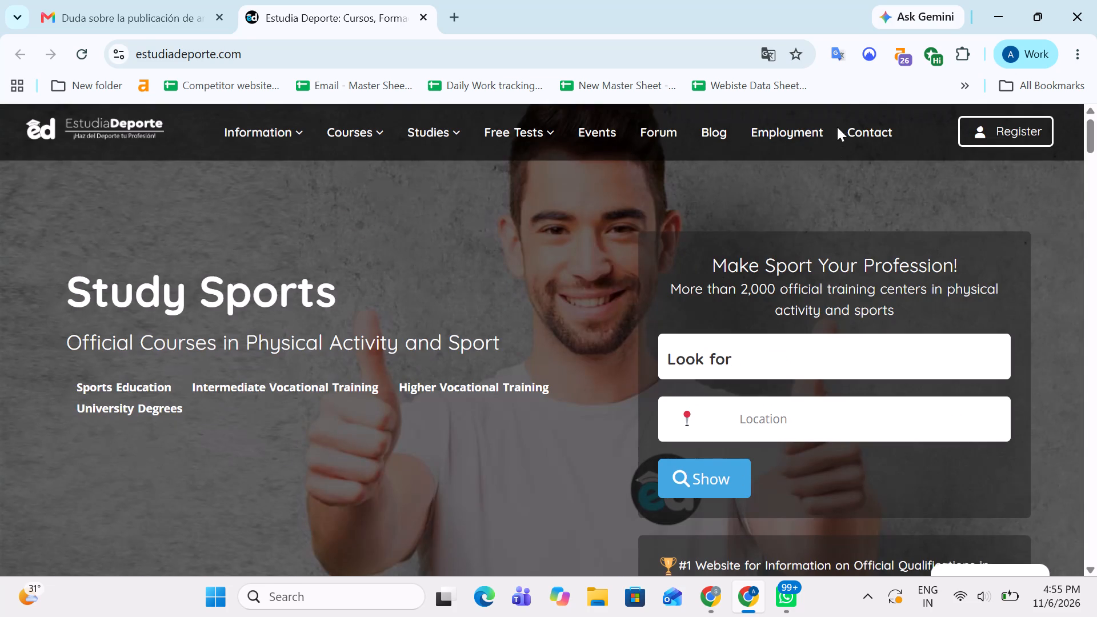
Check the site's Ahrefs domain metrics and record DR 26 and traffic 5.2K in the estudiadeporte.com row.
click(904, 54)
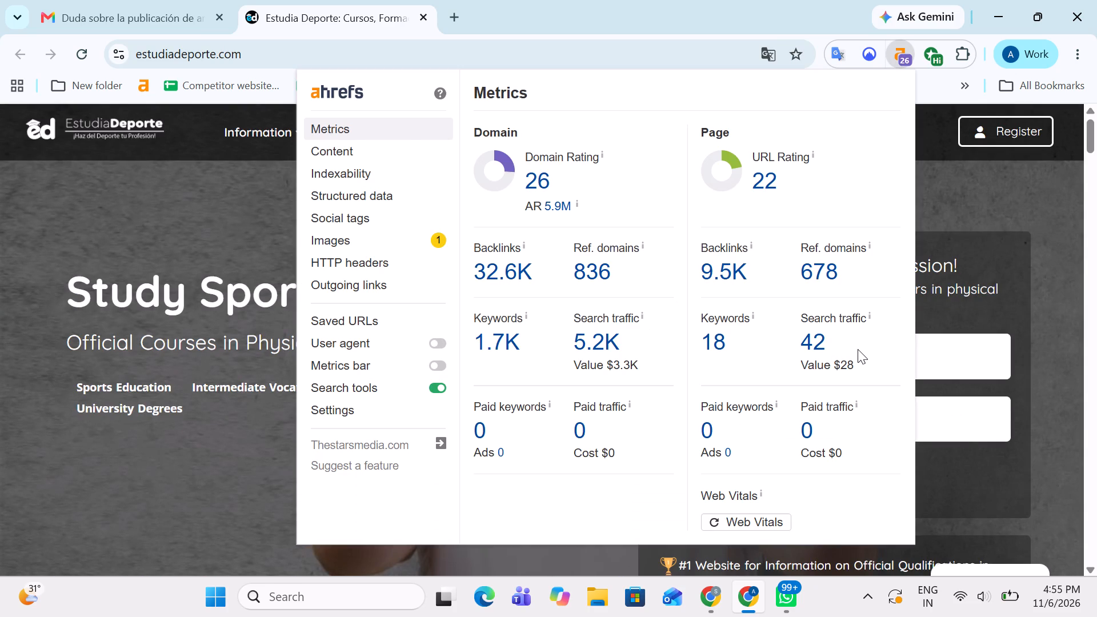
key(alt+Tab)
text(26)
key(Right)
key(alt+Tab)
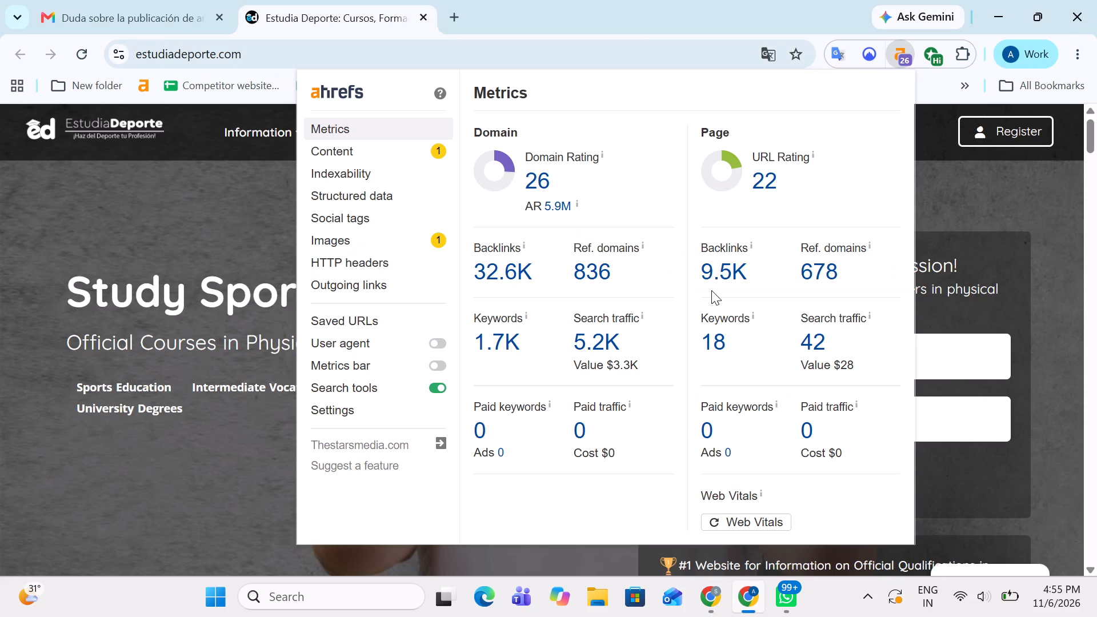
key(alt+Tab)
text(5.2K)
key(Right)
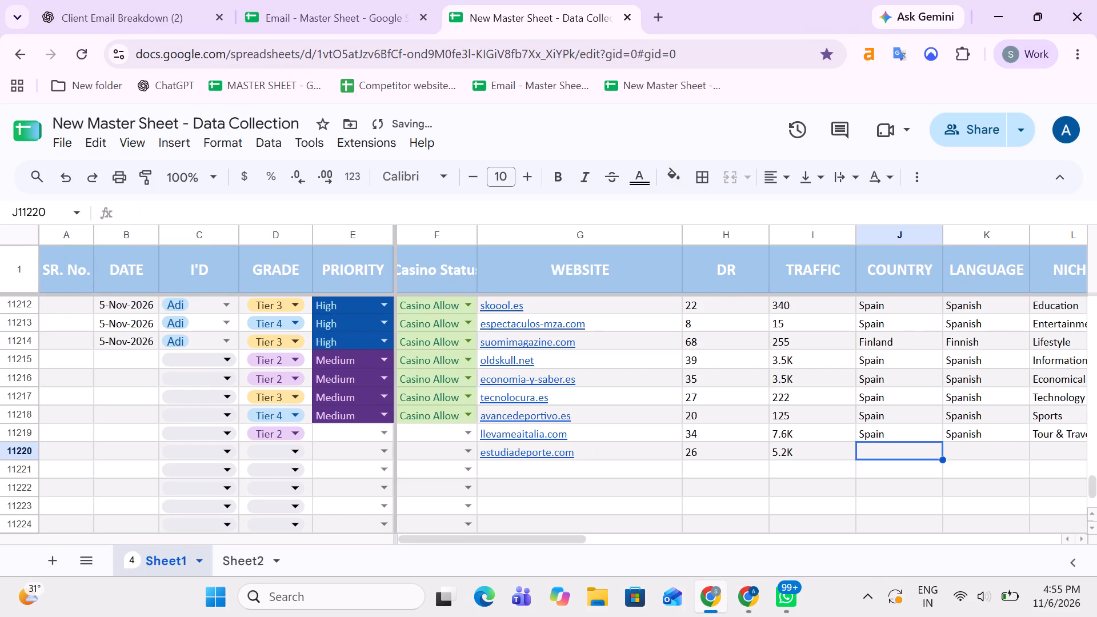
Set the estudiadeporte.com row's country to Spain, language to Spanish and niche to Sports.
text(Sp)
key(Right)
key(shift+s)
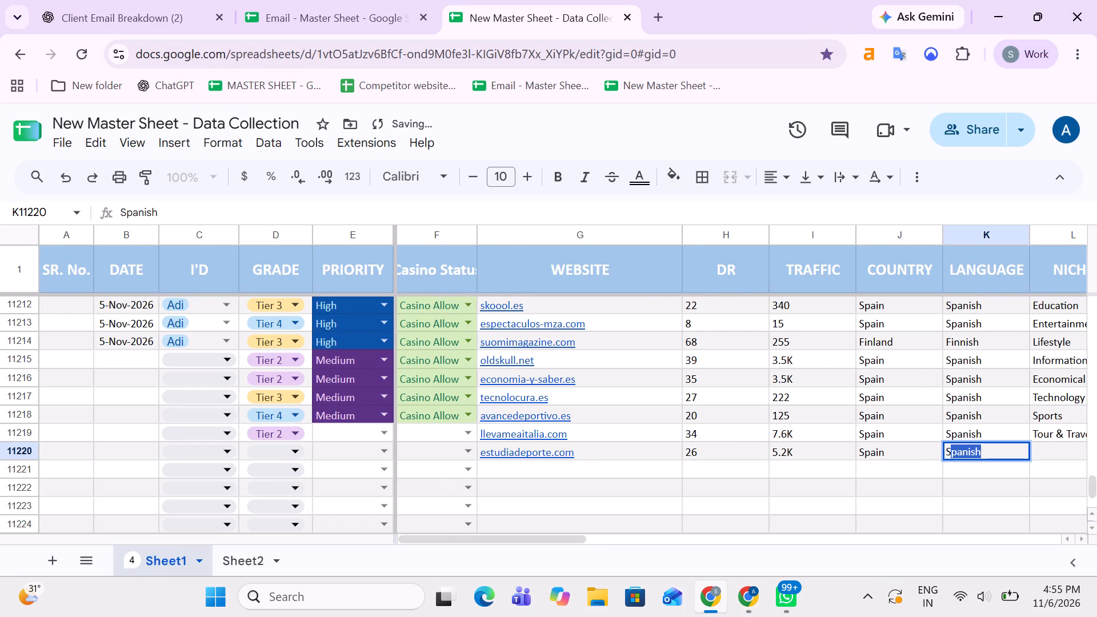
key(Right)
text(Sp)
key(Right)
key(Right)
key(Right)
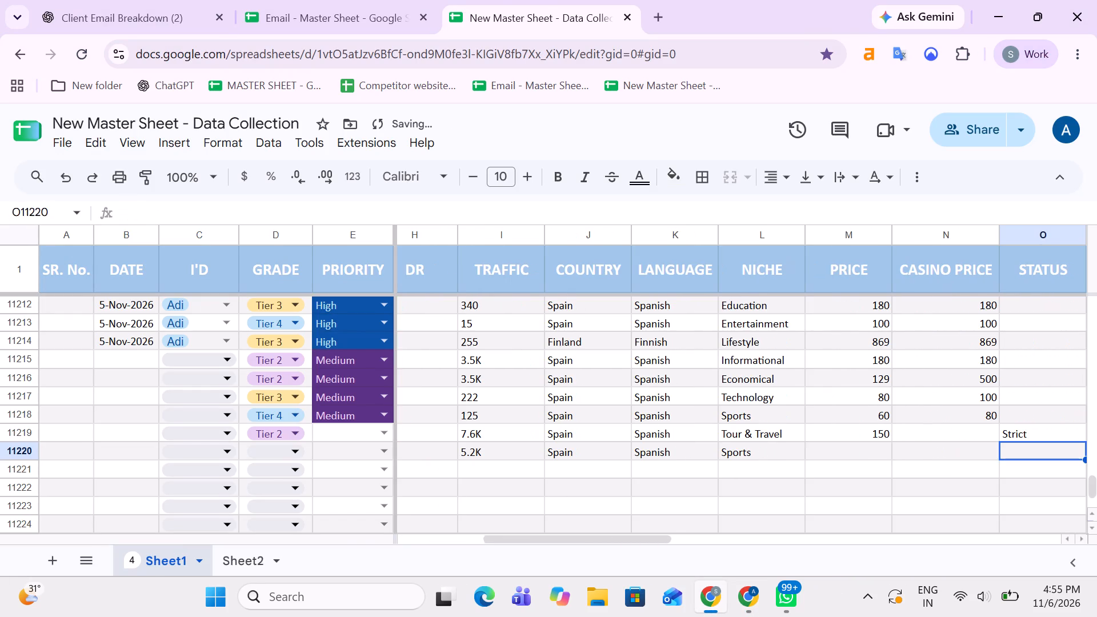
Close the Estudia Deporte site, return to its email, and enter 400 as the price in the estudiadeporte.com row.
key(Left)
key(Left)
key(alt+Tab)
click(0, 275)
scroll(708, 196, up, 5)
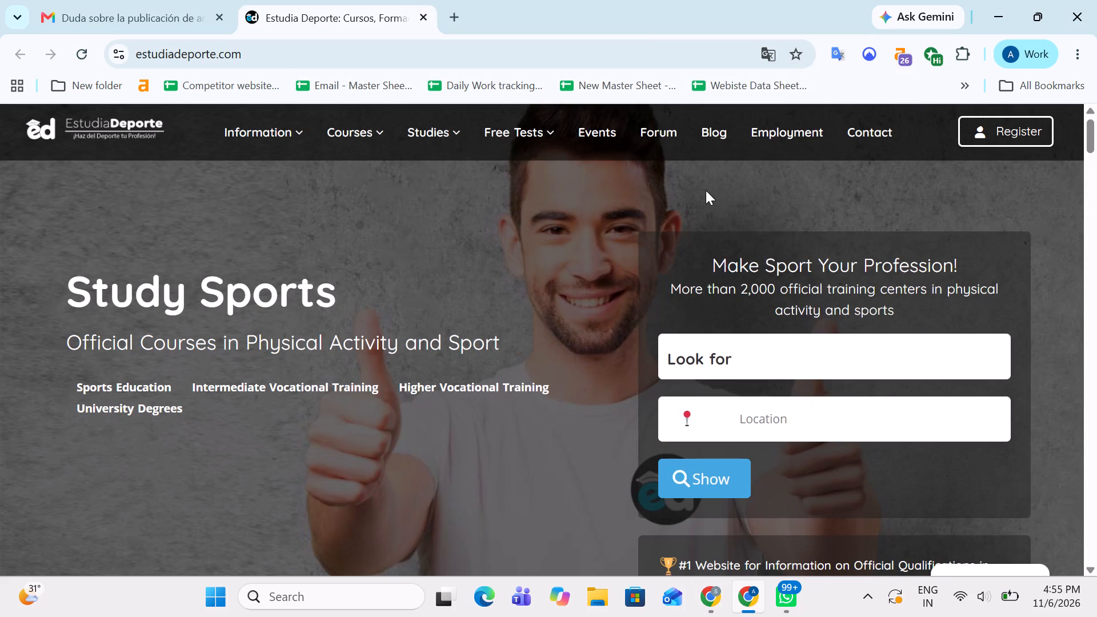
click(412, 19)
click(423, 19)
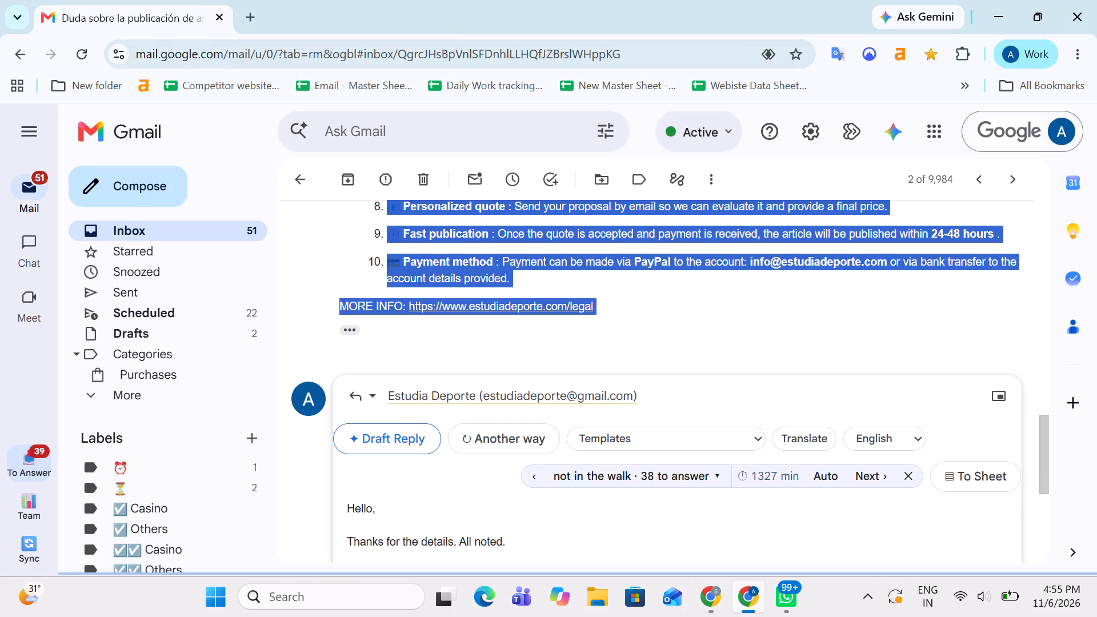
scroll(623, 400, up, 2)
click(627, 362)
key(alt+Tab)
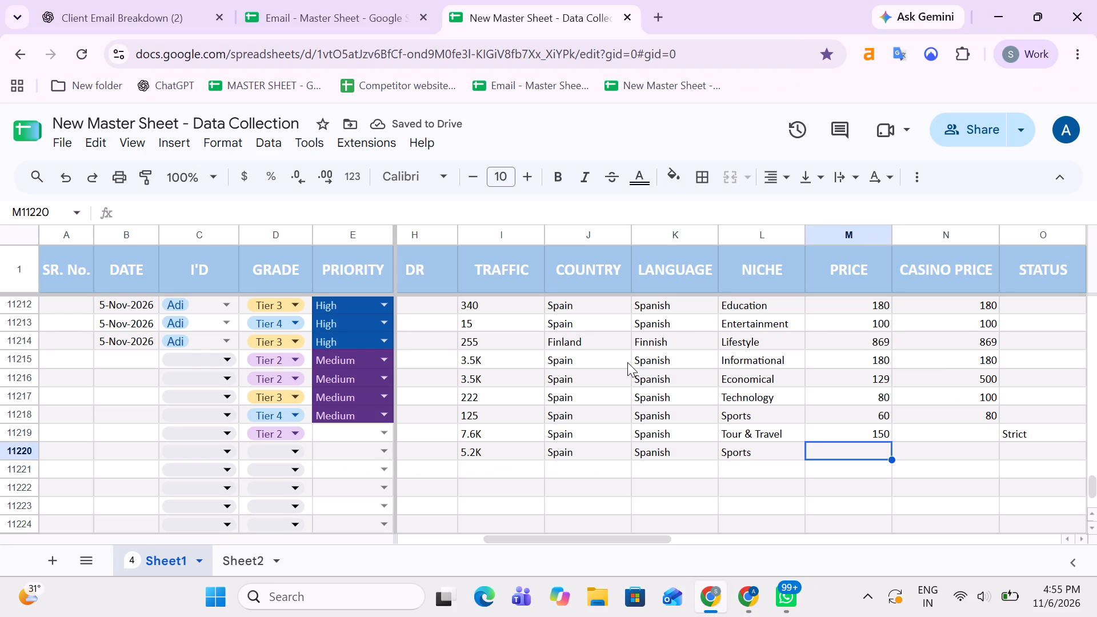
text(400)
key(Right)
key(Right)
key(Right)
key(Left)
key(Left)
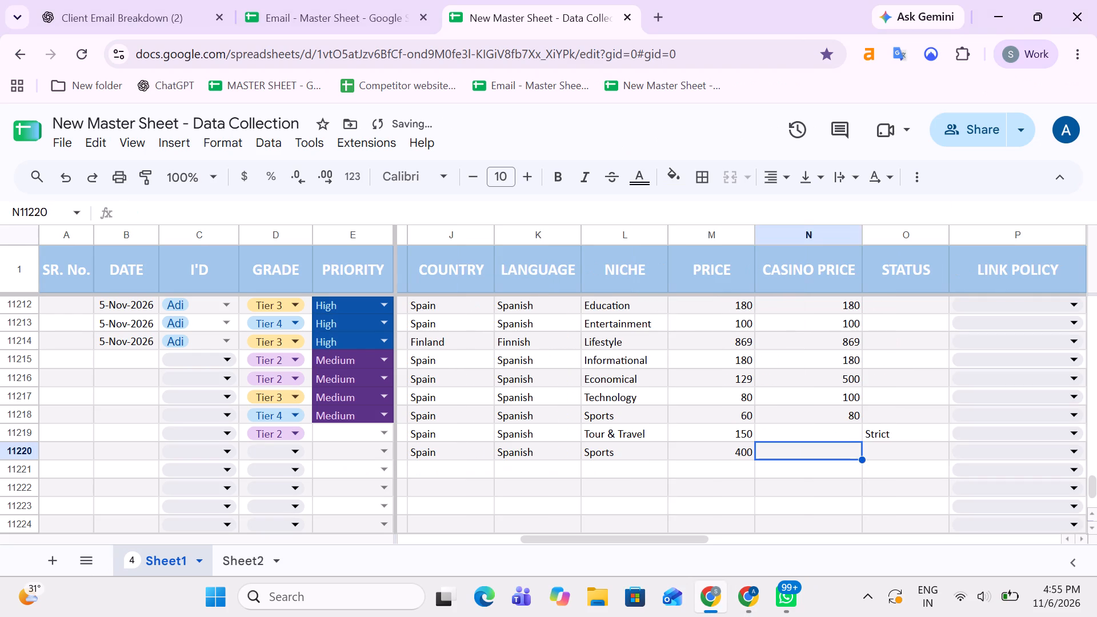
Set the website type of the estudiadeporte.com row to Not Verified.
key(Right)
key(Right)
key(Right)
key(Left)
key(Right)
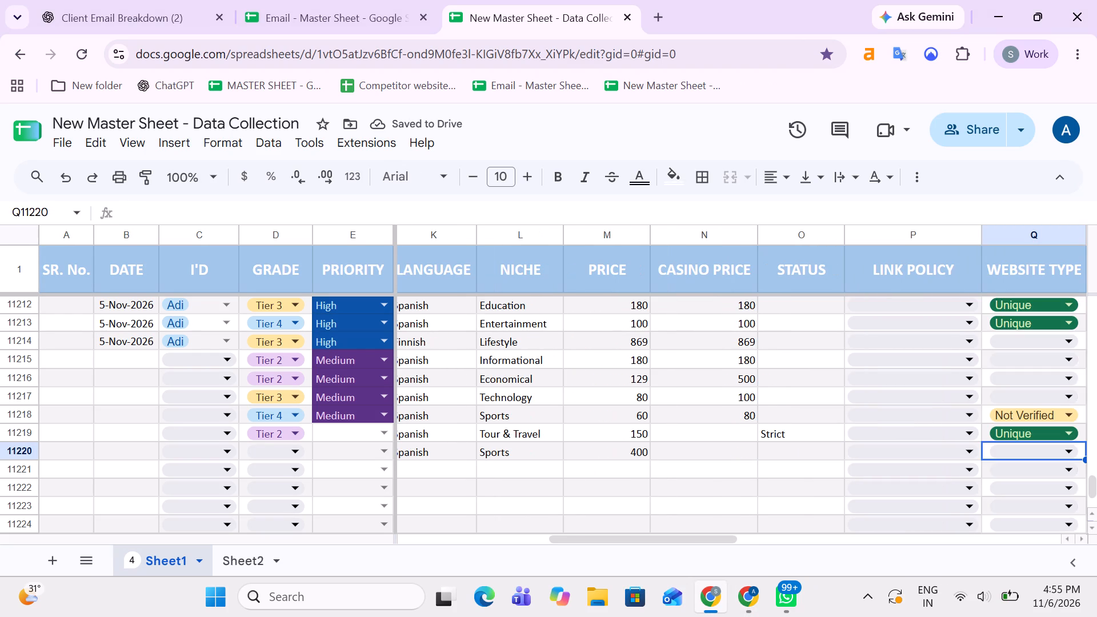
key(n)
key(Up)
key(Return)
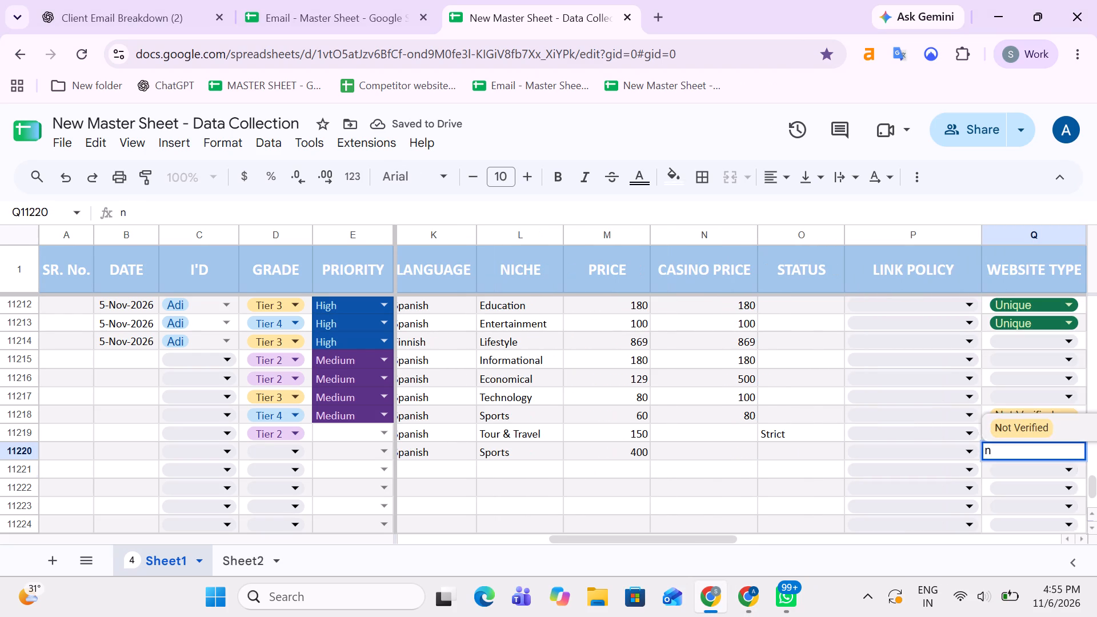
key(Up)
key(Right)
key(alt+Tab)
scroll(401, 368, up, 4)
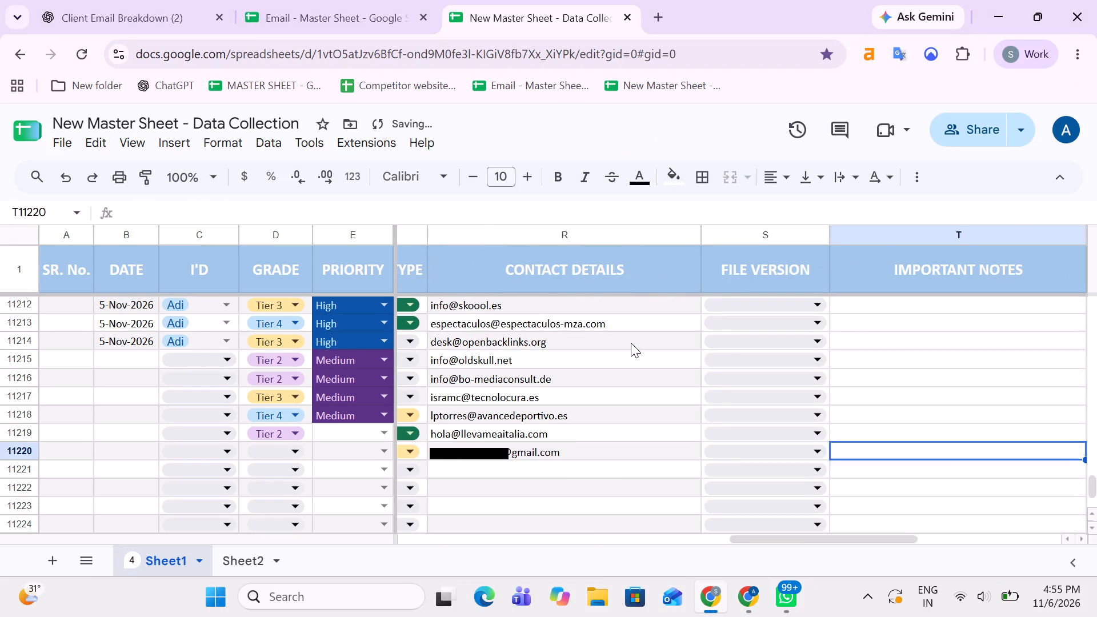
key(Left)
key(Left)
key(Right)
key(Right)
key(Left)
key(Left)
key(Left)
key(Right)
key(Left)
key(Left)
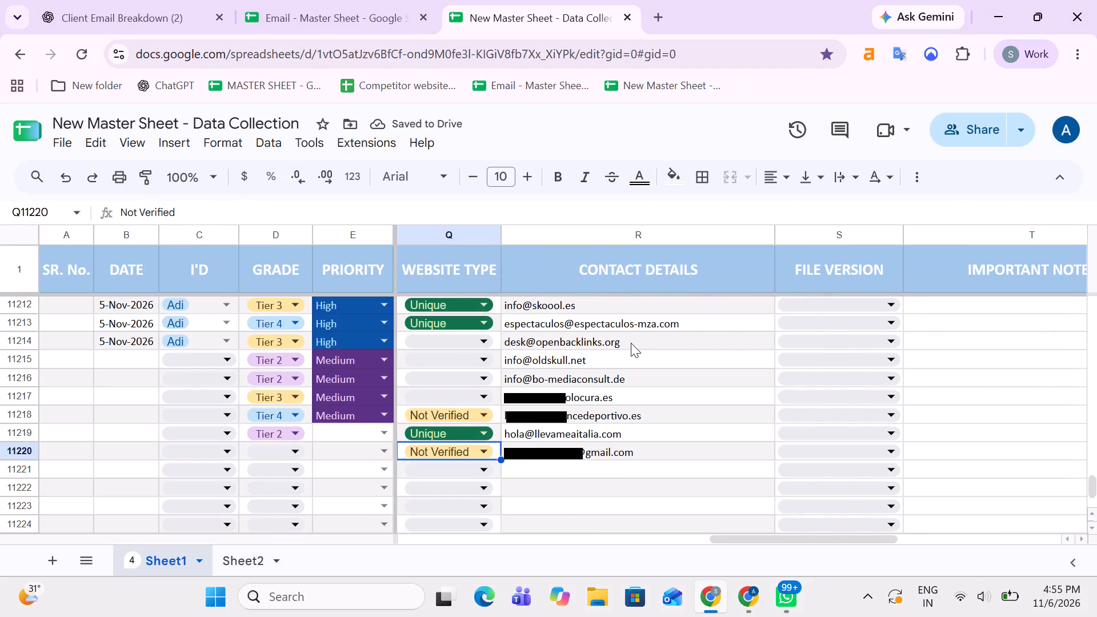
key(Right)
key(Left)
key(Left)
key(Left)
key(Left)
key(Left)
key(Right)
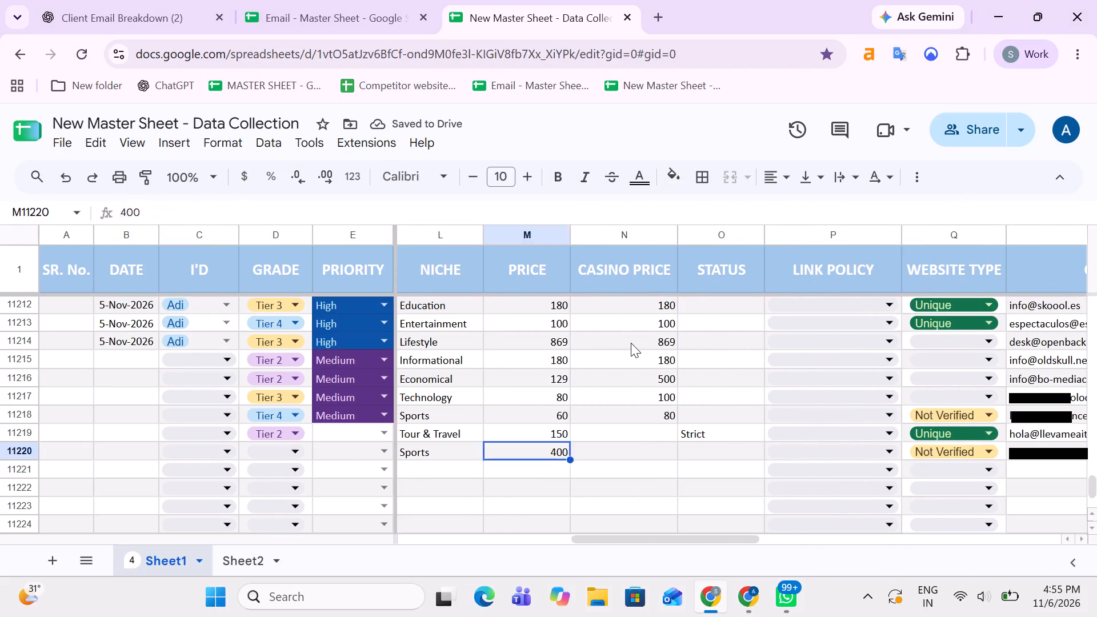
key(Right)
key(Right)
key(Right)
Set the priority of the estudiadeporte.com row to Medium.
key(Left)
key(Left)
key(Left)
key(Left)
key(Left)
key(Left)
key(Left)
key(Left)
key(Left)
key(Left)
key(Left)
key(Left)
key(Left)
key(Left)
key(Left)
key(Left)
key(Left)
key(Left)
key(Left)
key(Left)
key(Right)
key(Right)
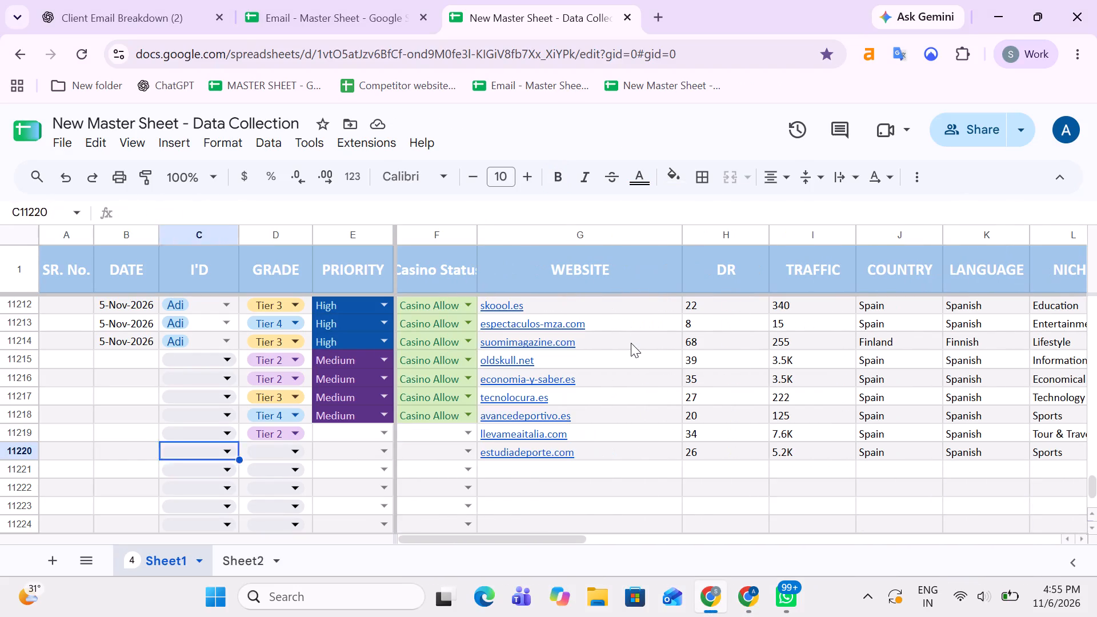
key(Right)
key(Right)
key(Right)
key(Left)
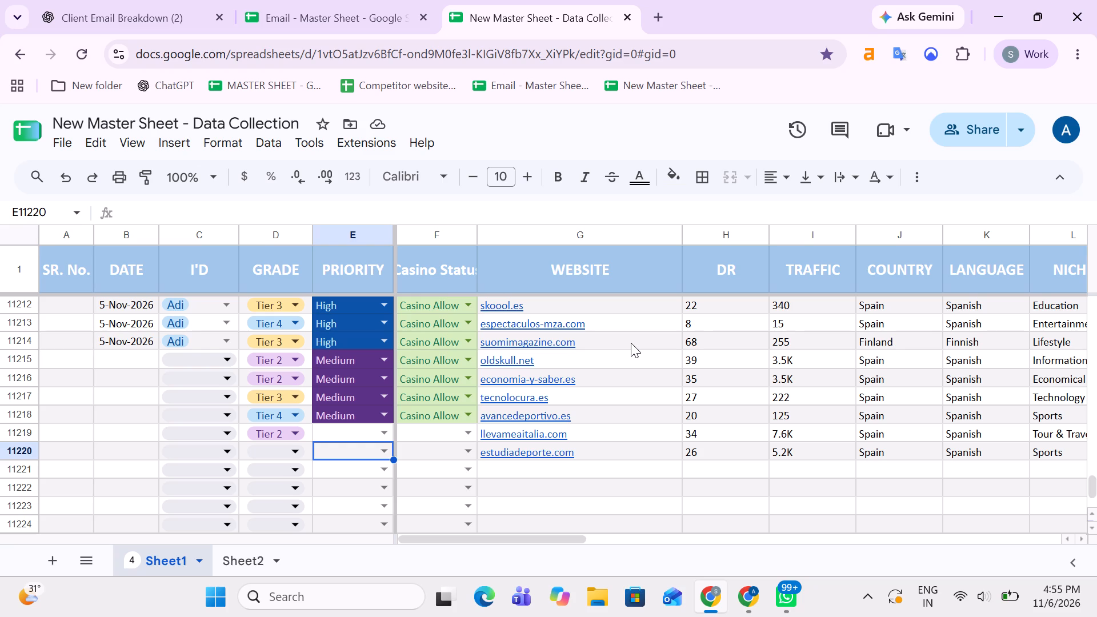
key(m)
key(Down)
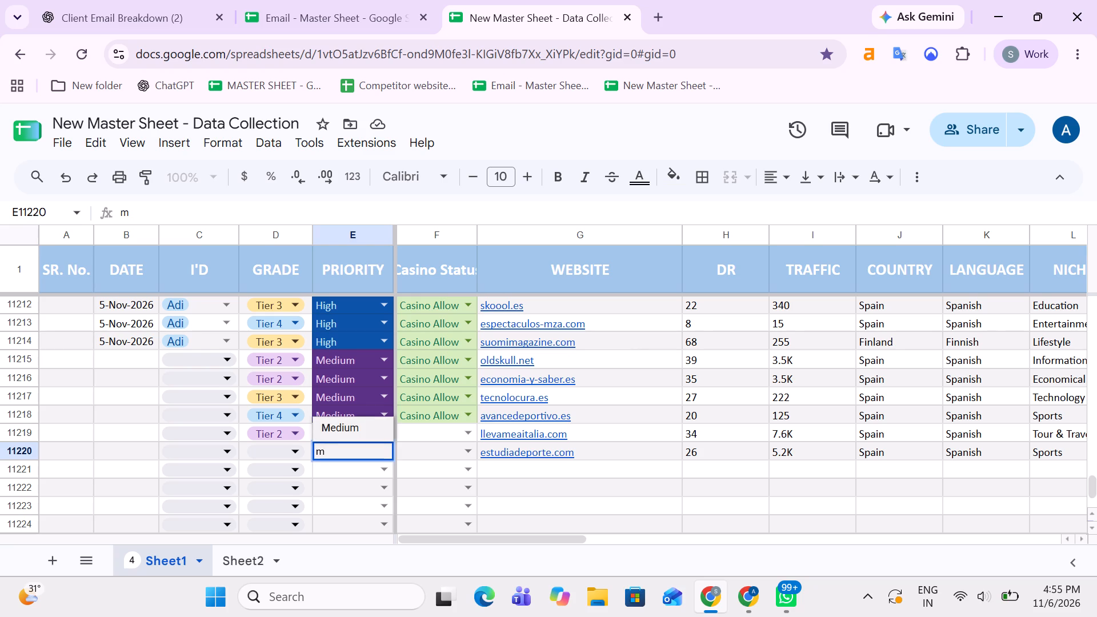
key(Return)
key(Up)
Choose a tier for the grade of the estudiadeporte.com row.
key(Left)
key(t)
key(Up)
key(Up)
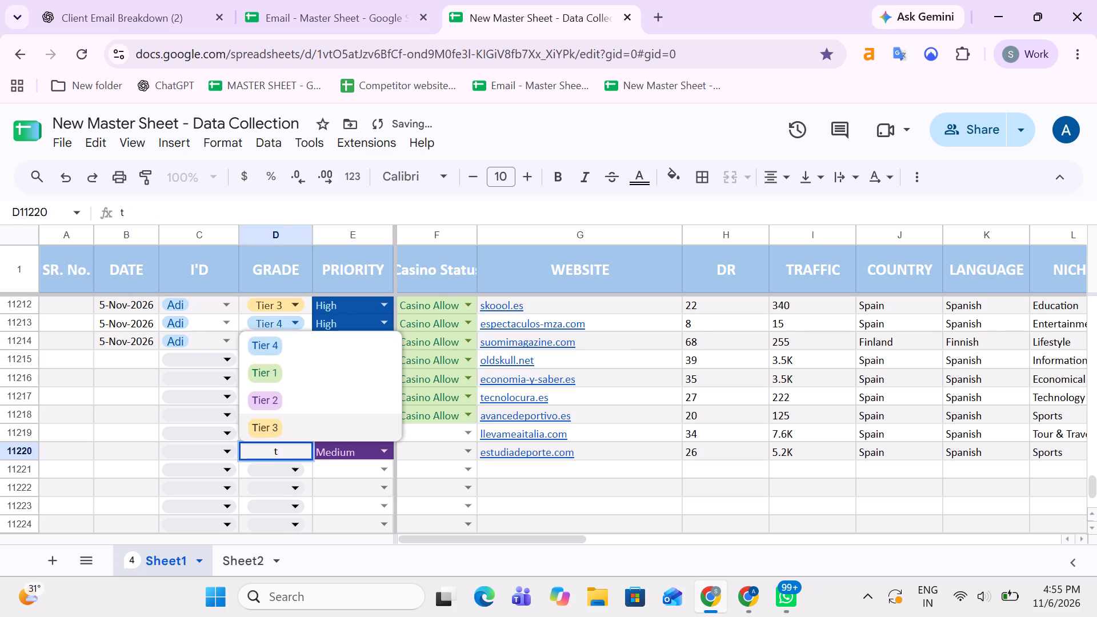
key(Return)
key(Up)
key(Right)
key(Right)
key(Right)
key(alt+Tab)
scroll(806, 329, down, 6)
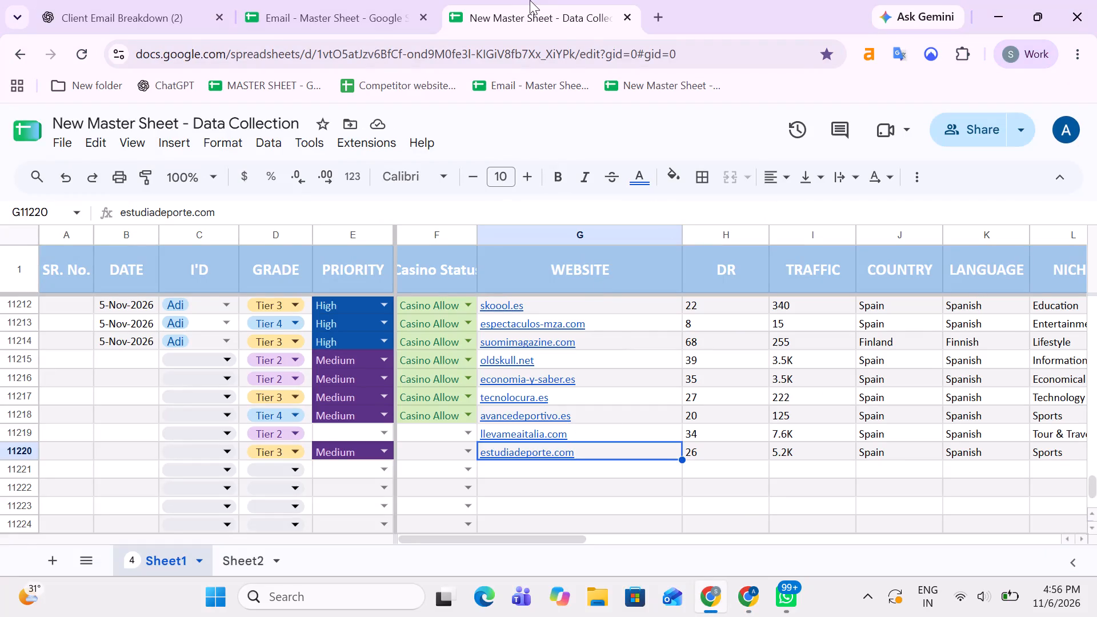
key(Right)
key(Right)
key(Right)
key(Right)
key(Right)
key(Right)
key(Right)
key(Right)
key(Right)
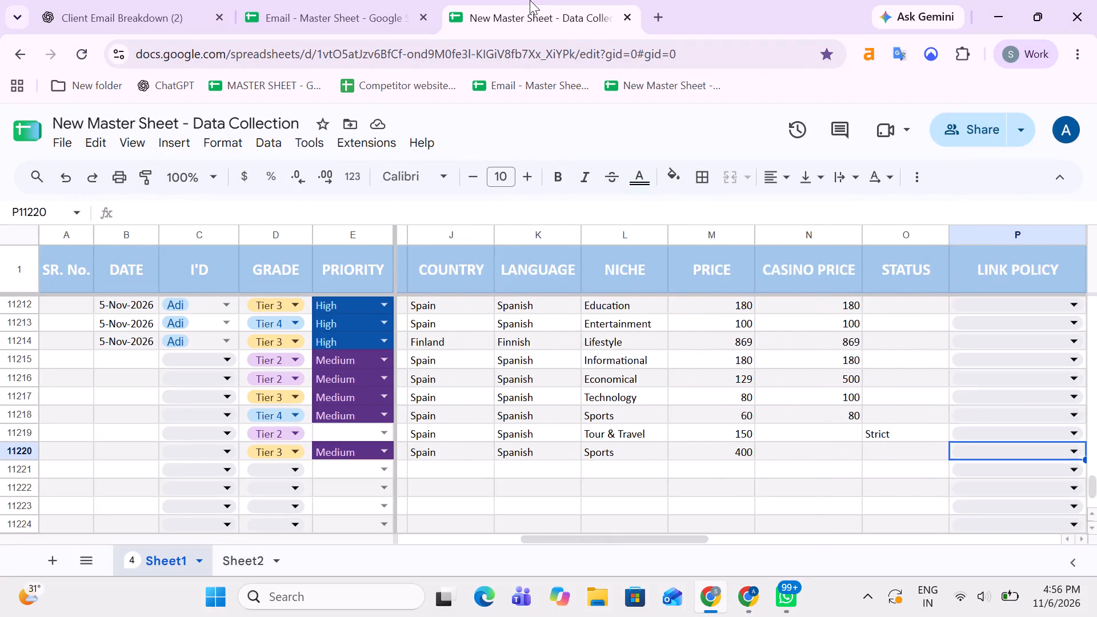
key(Right)
key(Right)
key(Left)
key(Left)
key(Left)
key(Left)
key(Right)
key(Right)
key(Right)
key(Right)
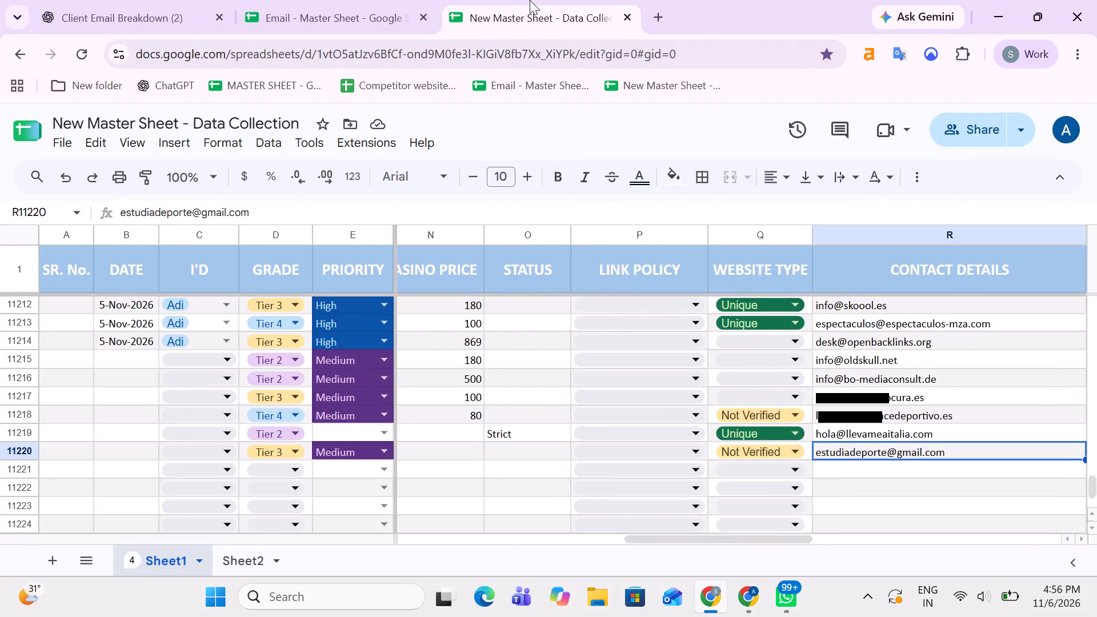
key(Left)
key(Left)
key(Left)
key(Left)
key(Left)
key(Left)
key(Left)
key(Left)
key(Left)
key(Left)
key(Left)
key(Left)
key(Left)
key(Left)
key(Left)
key(Left)
key(Left)
key(Left)
key(Right)
key(Right)
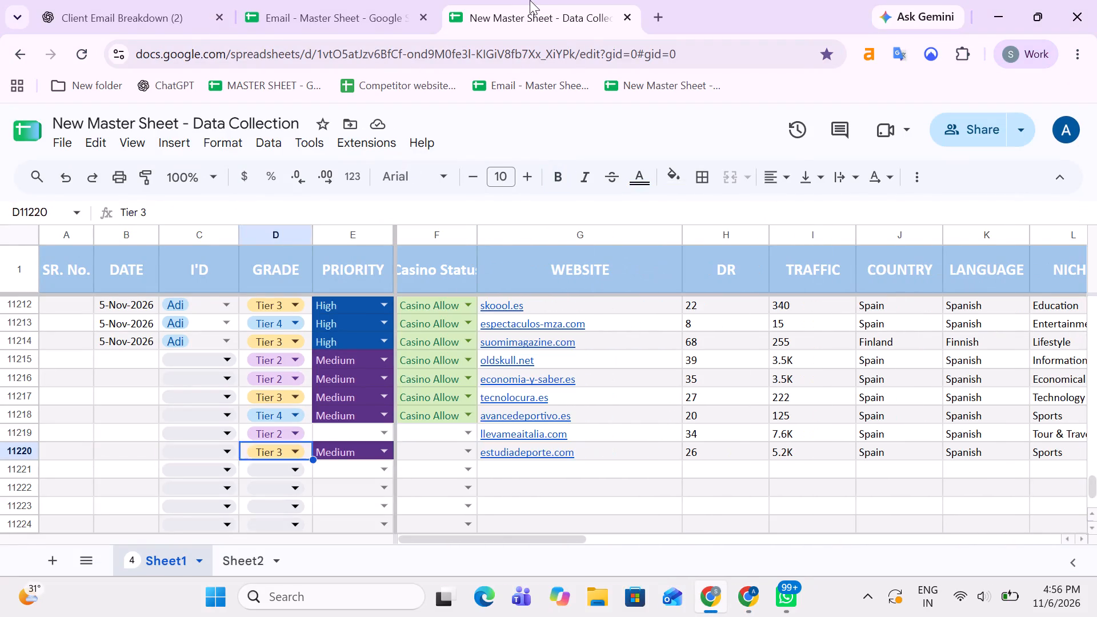
key(Right)
key(Right)
key(Right)
key(Right)
key(Left)
key(Left)
key(Right)
key(Right)
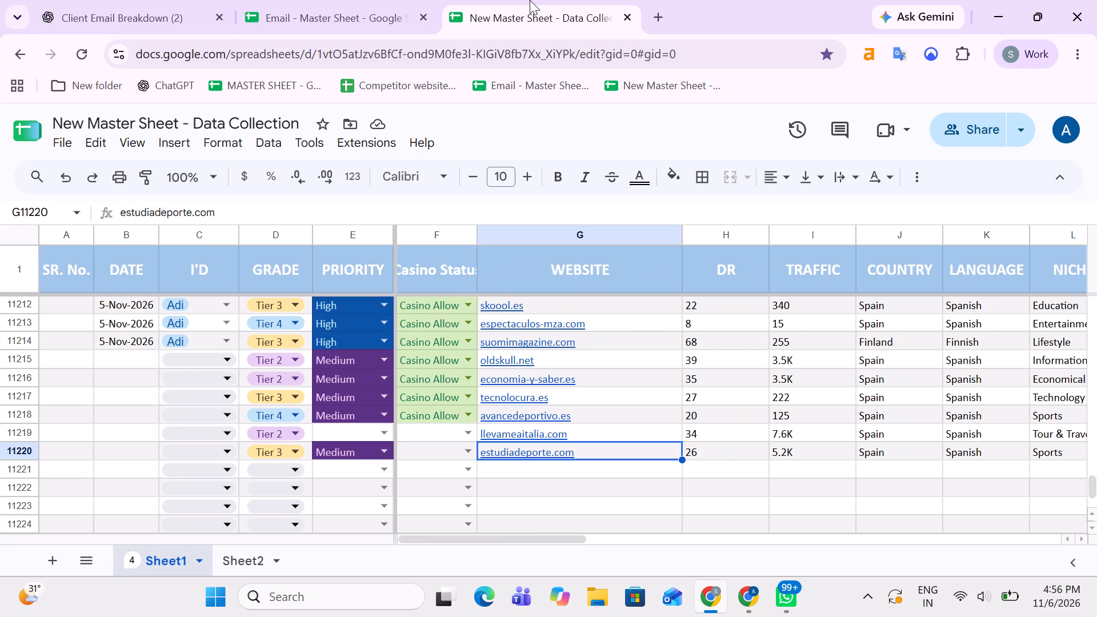
key(Left)
key(Left)
key(Left)
key(Left)
key(Left)
Set the Casino Status of the estudiadeporte.com row to Casino Allow.
key(Right)
key(Right)
key(Right)
key(Right)
key(Right)
key(Left)
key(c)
key(Return)
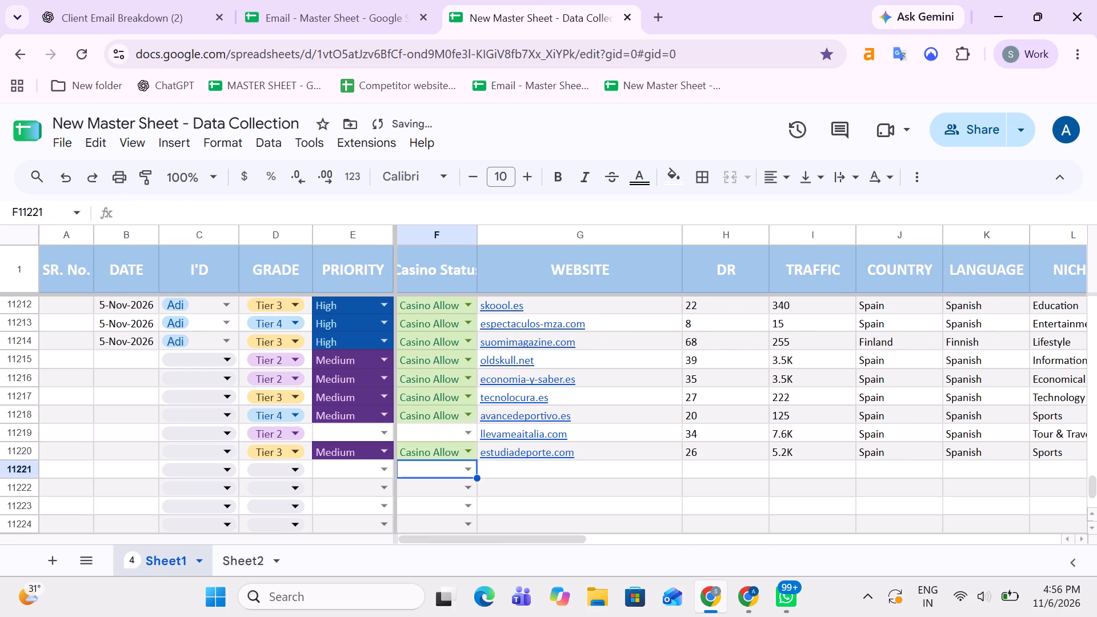
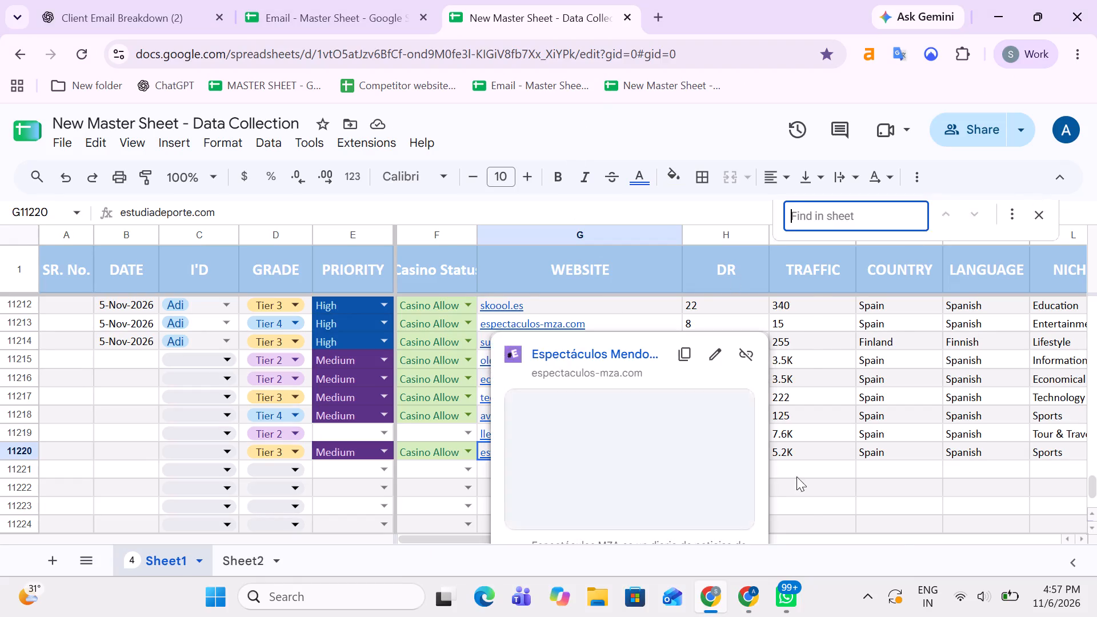
key(ctrl+v)
click(544, 428)
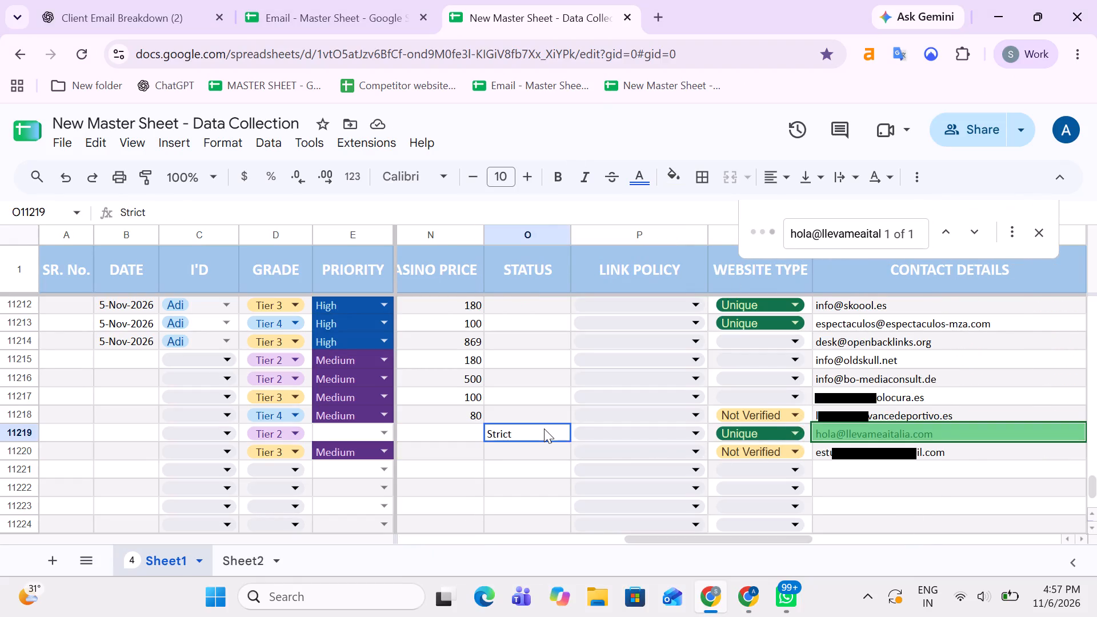
key(Right)
key(Right)
key(BackSpace)
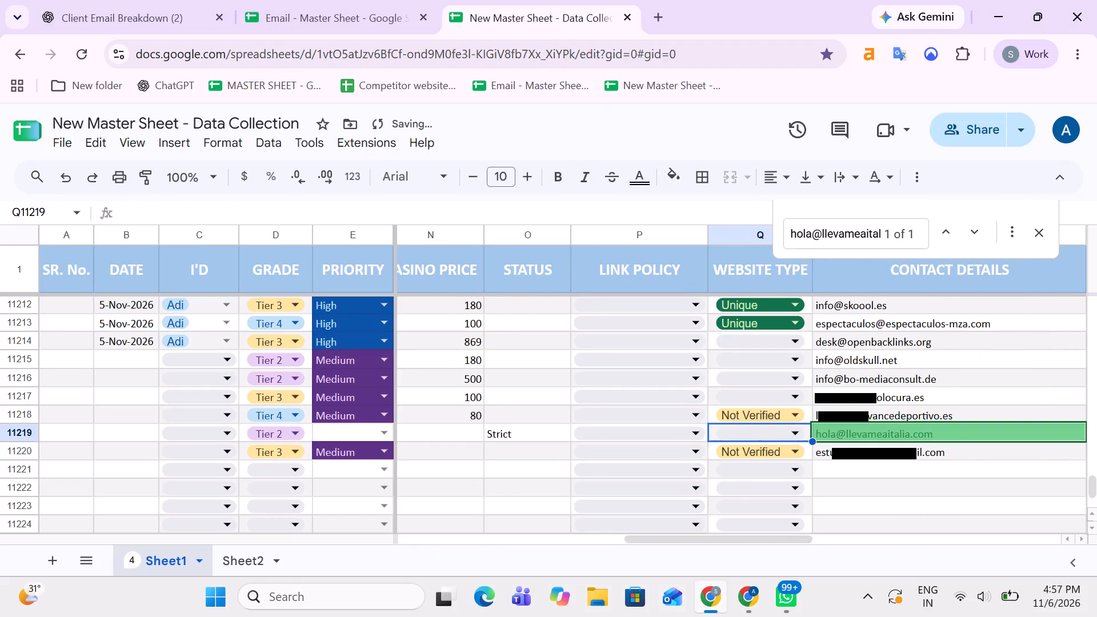
Set the casino price of the llevameaitalia.com row to NA and clear its status.
key(Left)
key(Left)
key(Left)
key(Left)
key(Left)
key(Left)
key(Right)
key(Right)
key(Right)
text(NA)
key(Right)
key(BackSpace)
Set the link policy of the llevameaitalia.com row to No gambling.
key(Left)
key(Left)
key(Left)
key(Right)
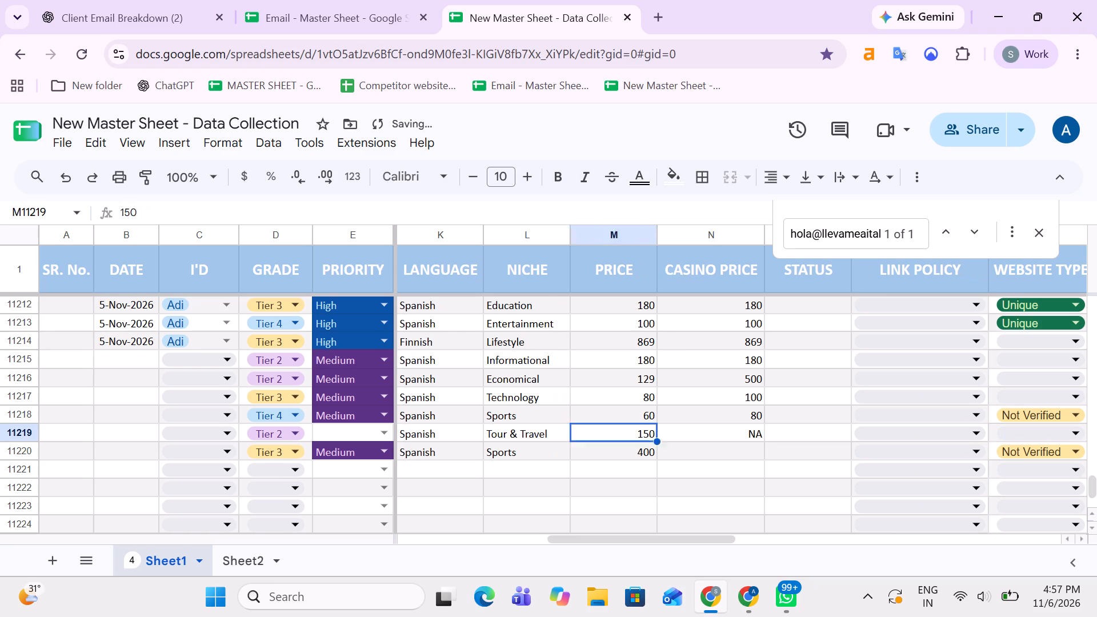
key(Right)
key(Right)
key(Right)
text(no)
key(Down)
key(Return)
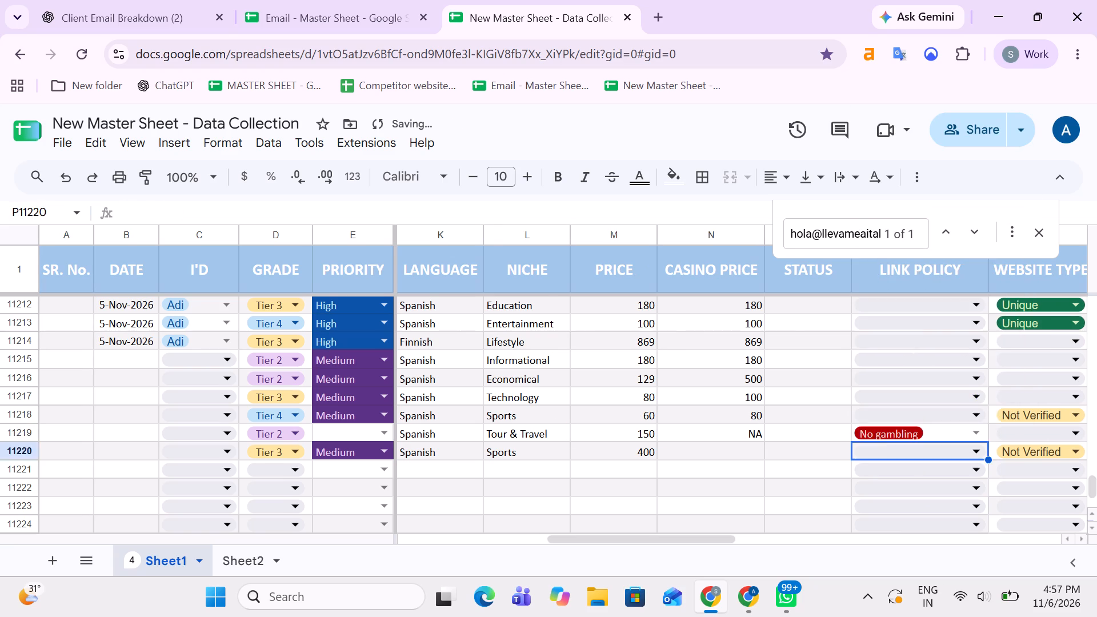
Set the priority of the llevameaitalia.com row to Low.
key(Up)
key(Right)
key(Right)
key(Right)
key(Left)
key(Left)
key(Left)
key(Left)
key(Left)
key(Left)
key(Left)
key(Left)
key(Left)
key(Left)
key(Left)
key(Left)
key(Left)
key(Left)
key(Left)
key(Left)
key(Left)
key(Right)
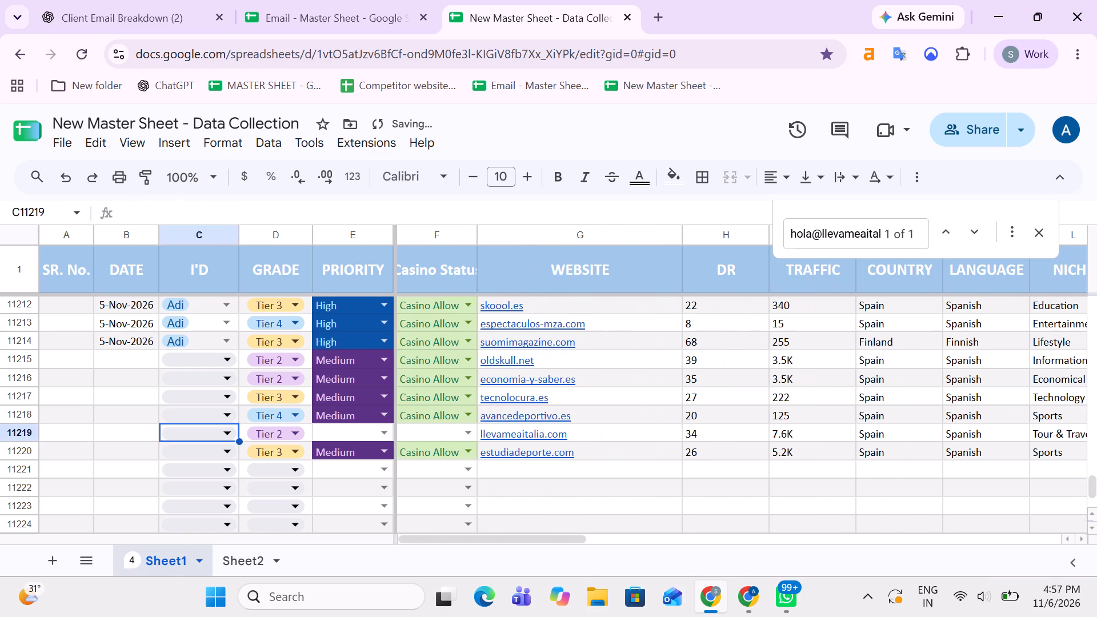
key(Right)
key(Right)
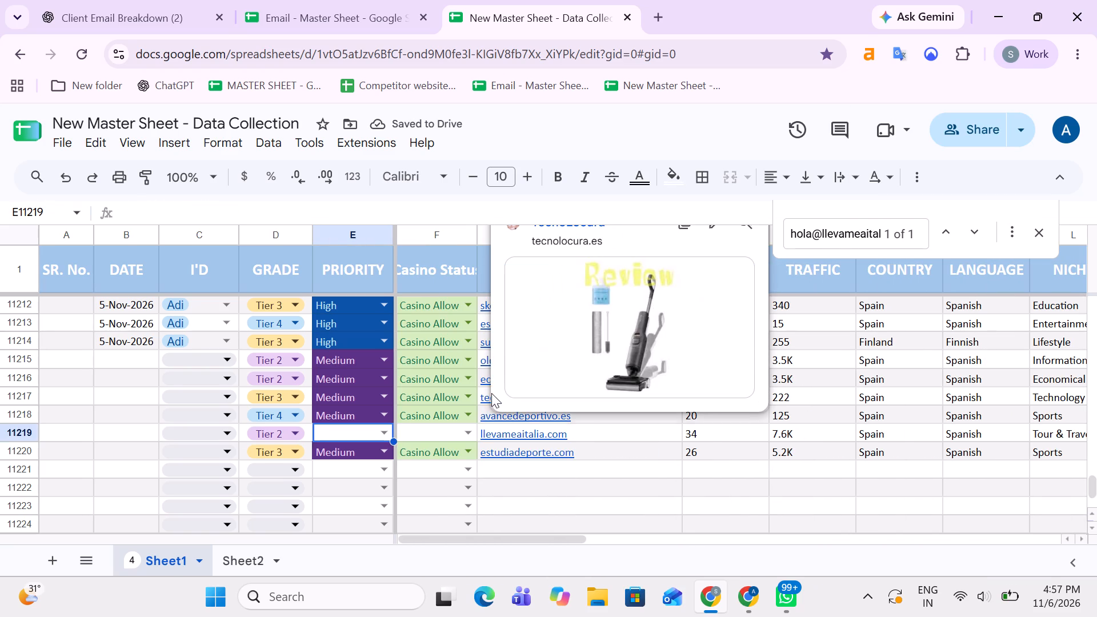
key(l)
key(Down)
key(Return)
Check the remaining columns of the llevameaitalia.com row, from the casino status onwards.
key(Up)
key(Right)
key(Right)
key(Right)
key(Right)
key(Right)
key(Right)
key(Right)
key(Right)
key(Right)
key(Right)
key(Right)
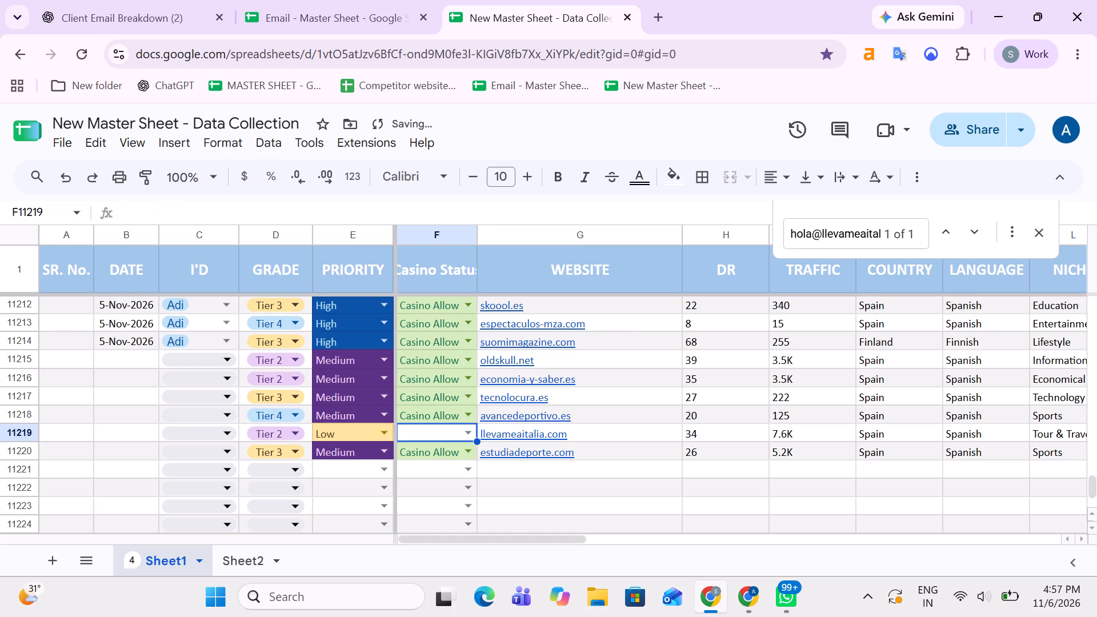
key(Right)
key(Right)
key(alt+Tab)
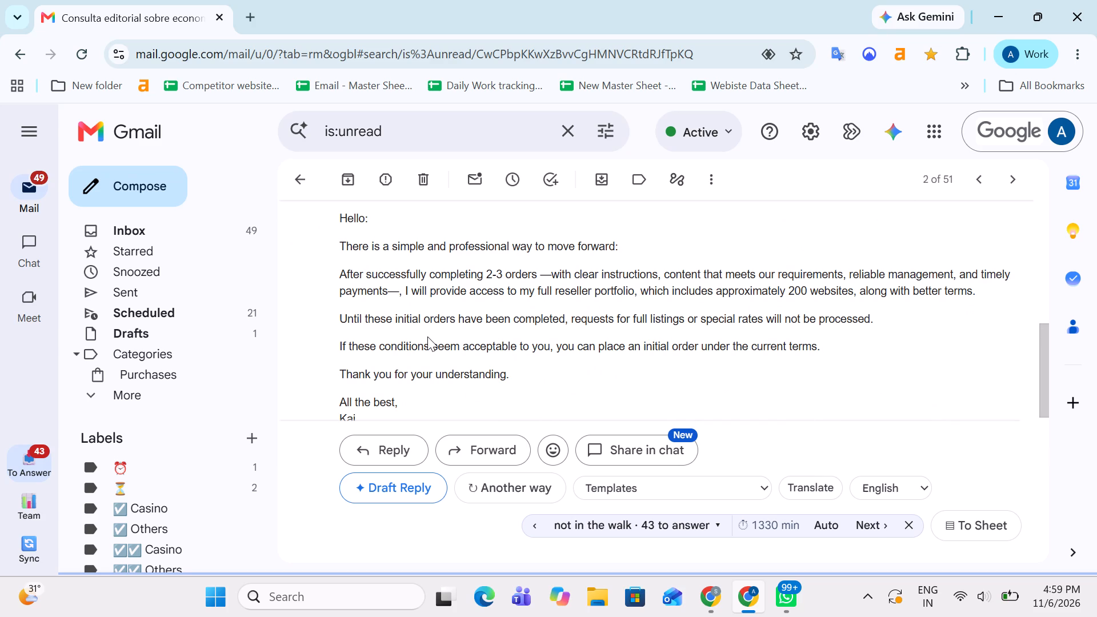
Generate a draft reply to the bo mediaconsult email and review it against the translated message.
scroll(431, 340, down, 2)
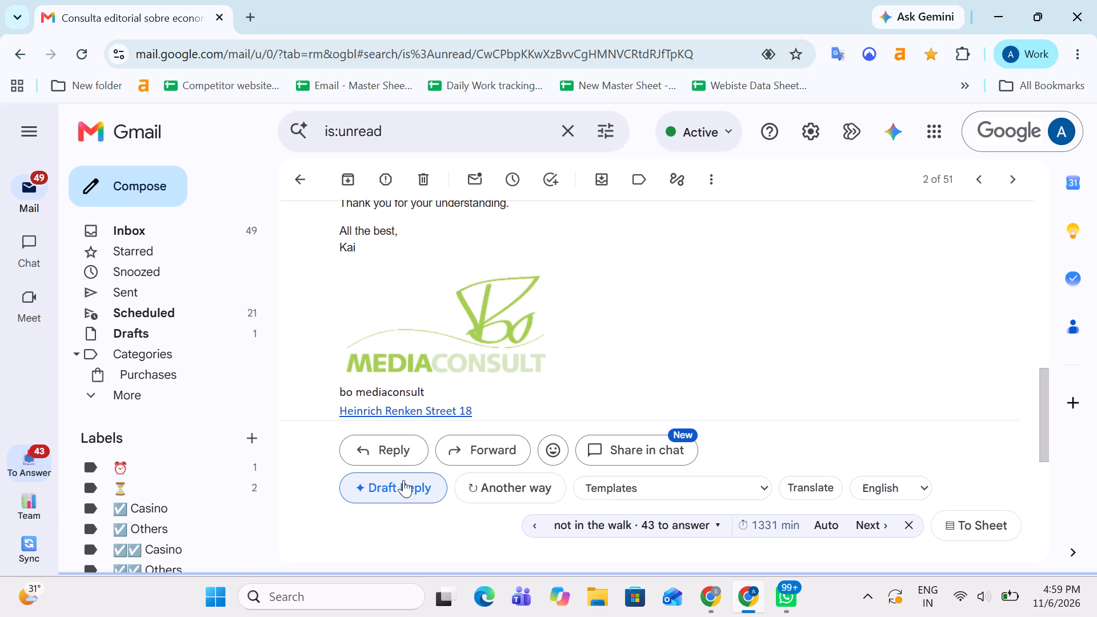
click(405, 486)
scroll(509, 366, down, 1)
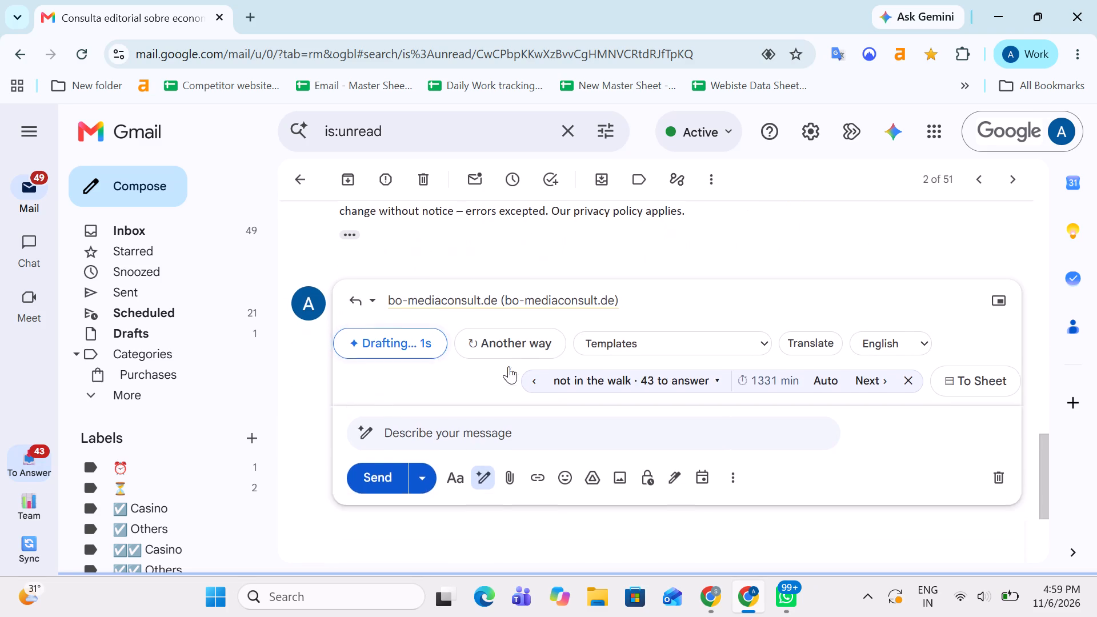
scroll(509, 366, up, 1)
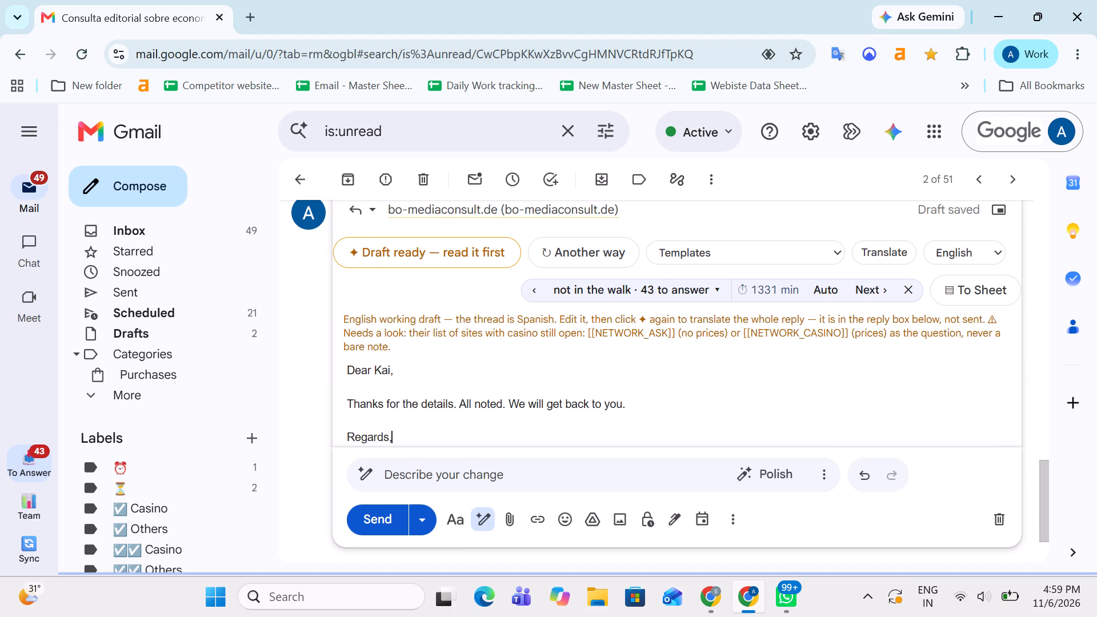
scroll(542, 378, up, 8)
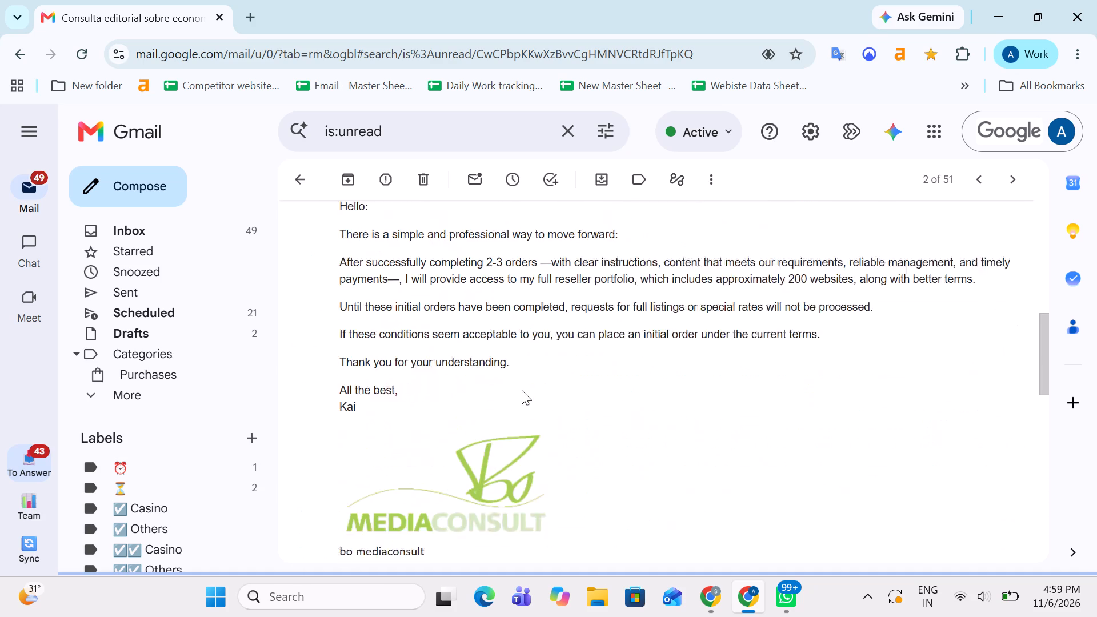
scroll(522, 390, up, 1)
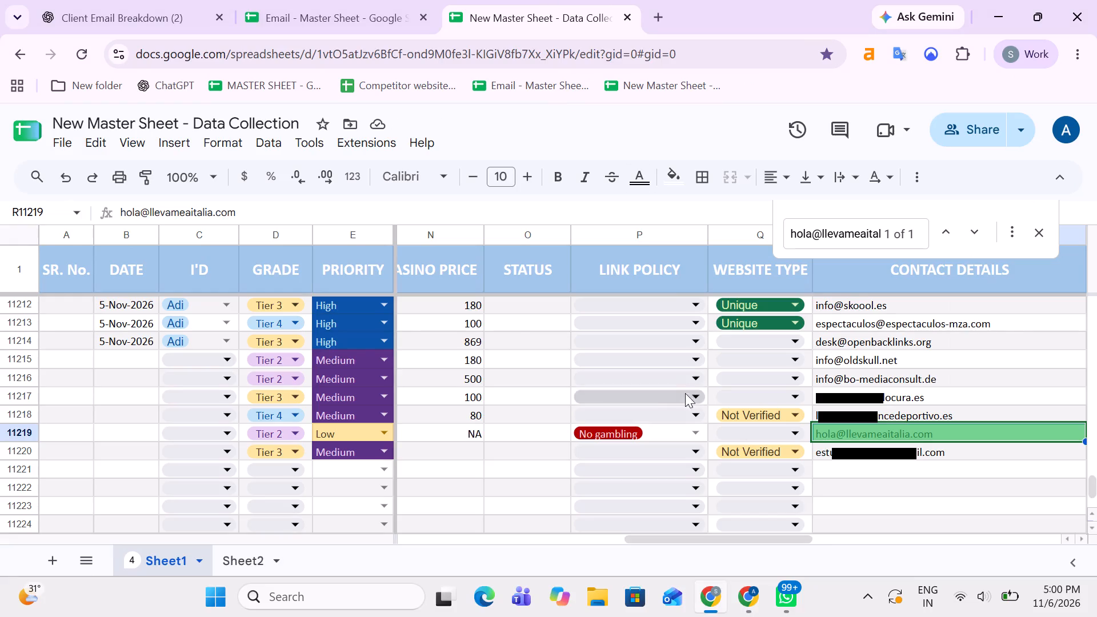
triple_click(832, 232)
key(ctrl+v)
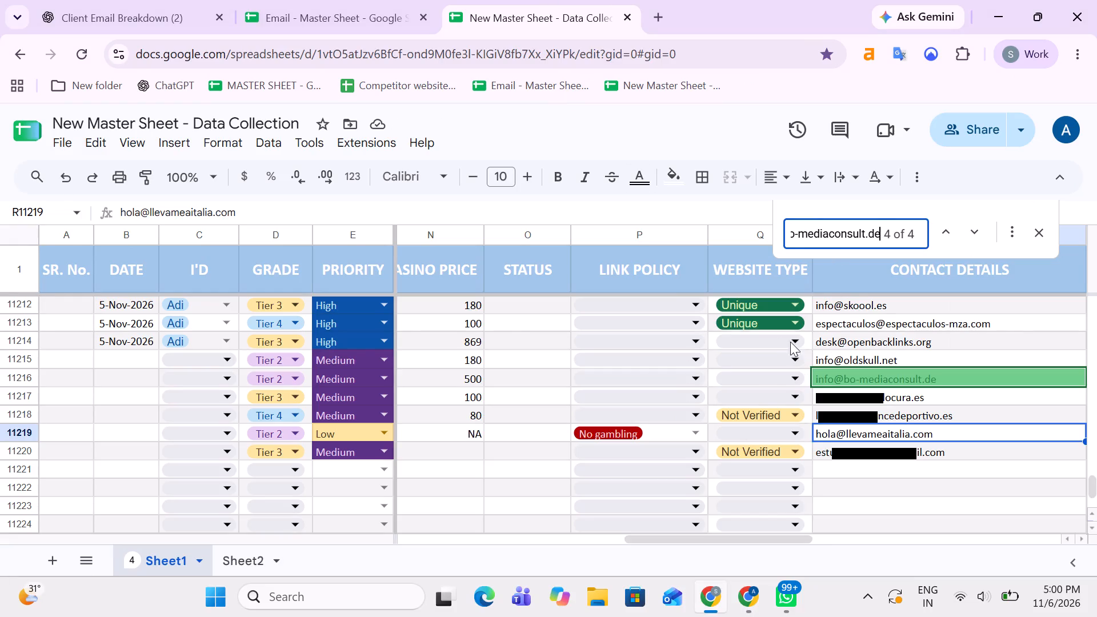
Enter "Check Note" as the status in the economia-y-saber.es row.
click(559, 381)
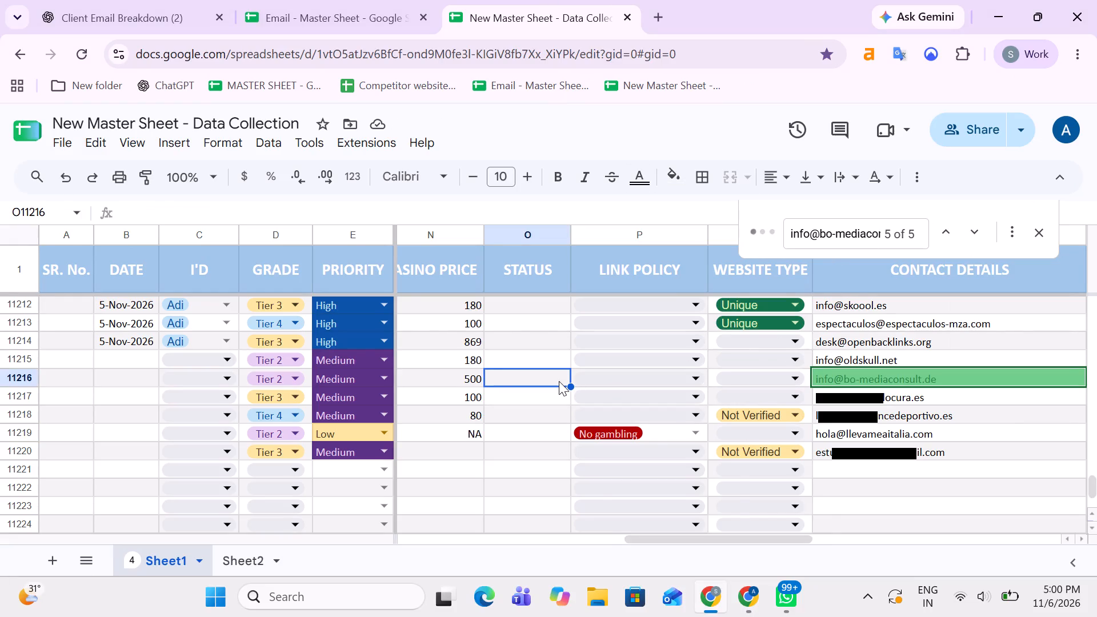
key(Left)
key(Left)
key(Left)
key(Left)
key(Right)
key(Right)
key(Right)
key(Right)
key(Right)
key(Left)
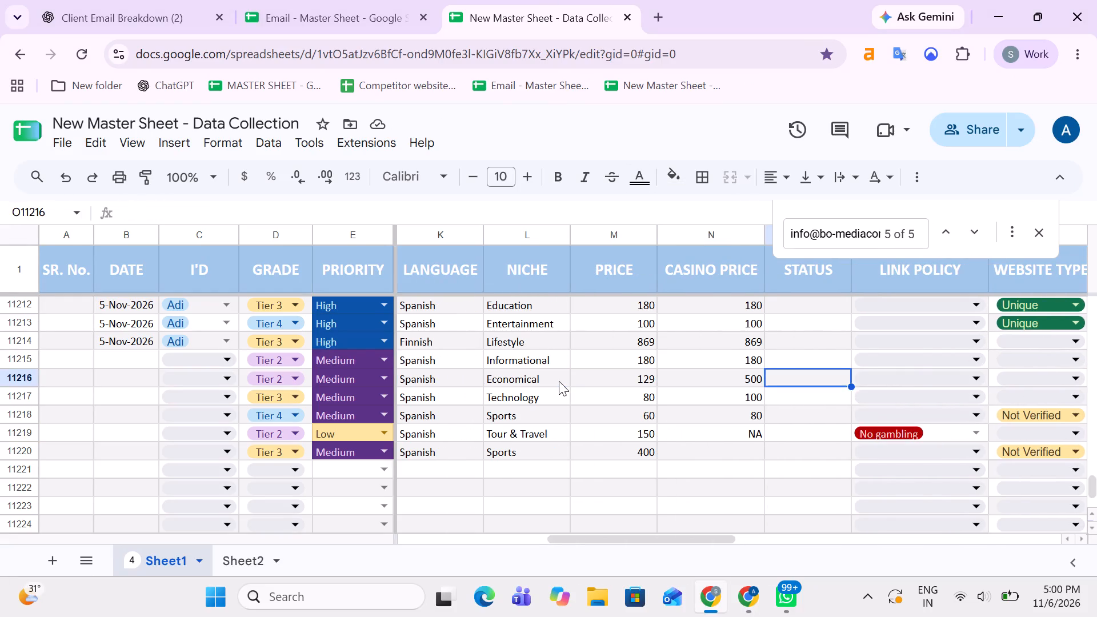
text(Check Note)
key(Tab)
Add the important note "Full list available will share after 2-3 complete order" to the same row and close the sheet search.
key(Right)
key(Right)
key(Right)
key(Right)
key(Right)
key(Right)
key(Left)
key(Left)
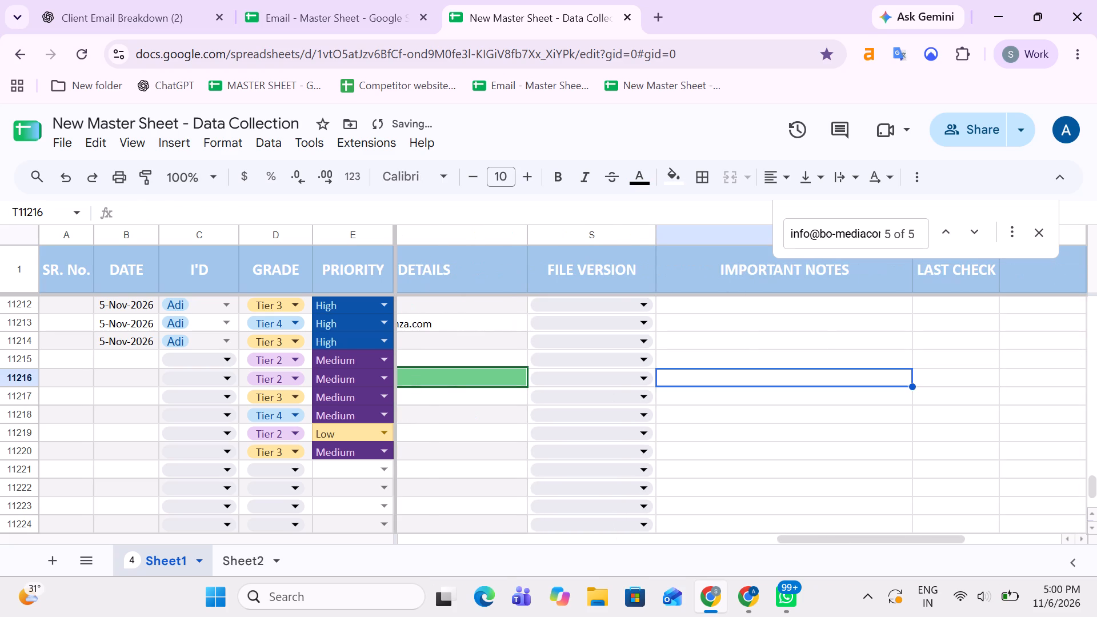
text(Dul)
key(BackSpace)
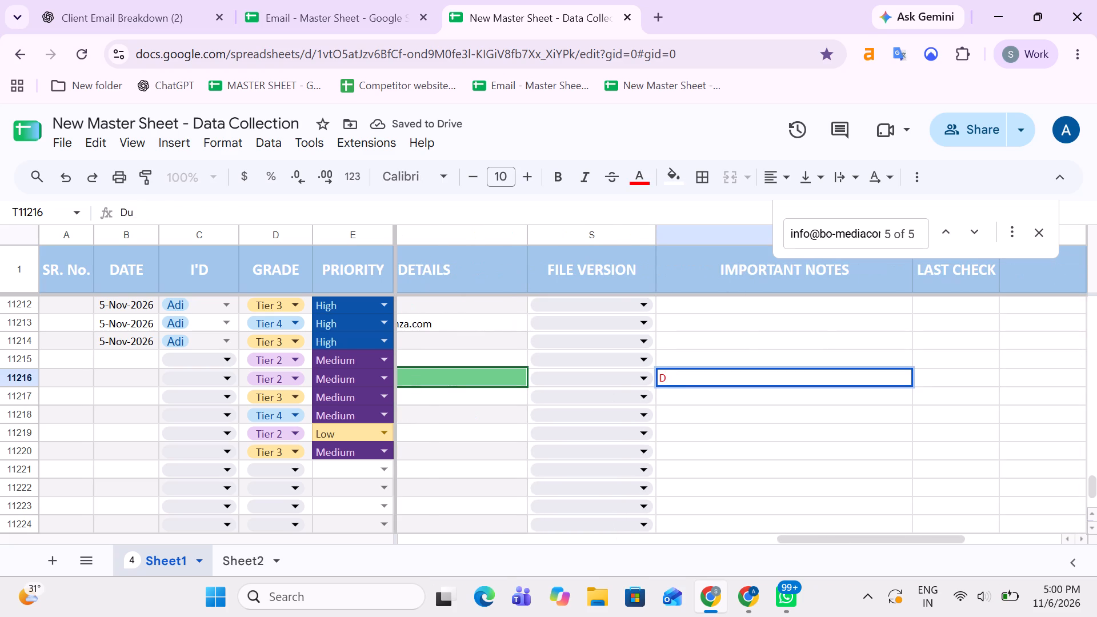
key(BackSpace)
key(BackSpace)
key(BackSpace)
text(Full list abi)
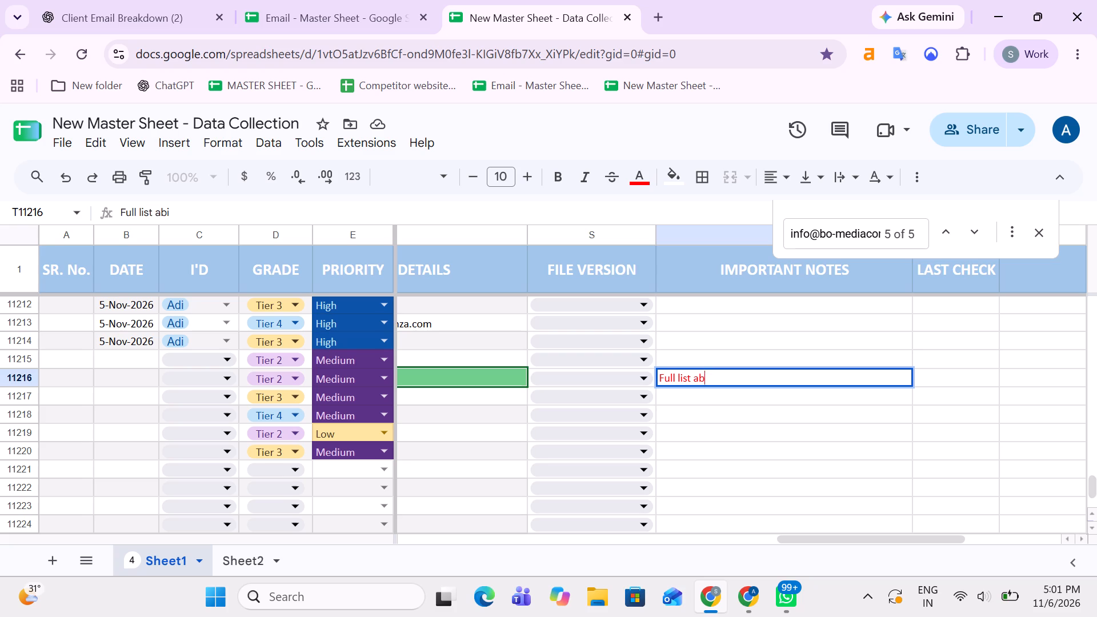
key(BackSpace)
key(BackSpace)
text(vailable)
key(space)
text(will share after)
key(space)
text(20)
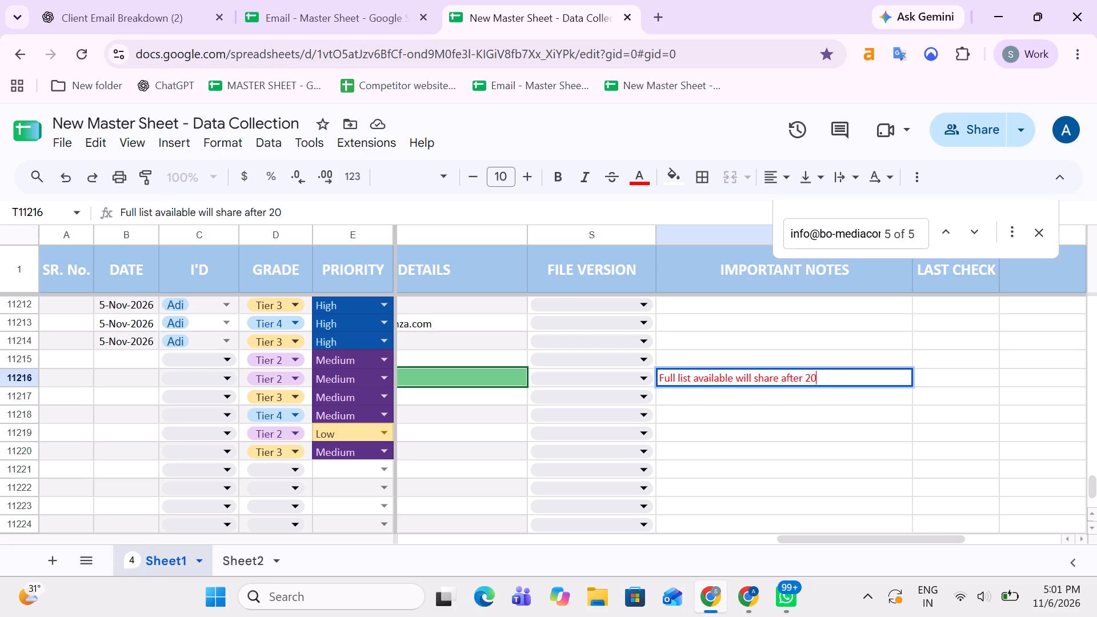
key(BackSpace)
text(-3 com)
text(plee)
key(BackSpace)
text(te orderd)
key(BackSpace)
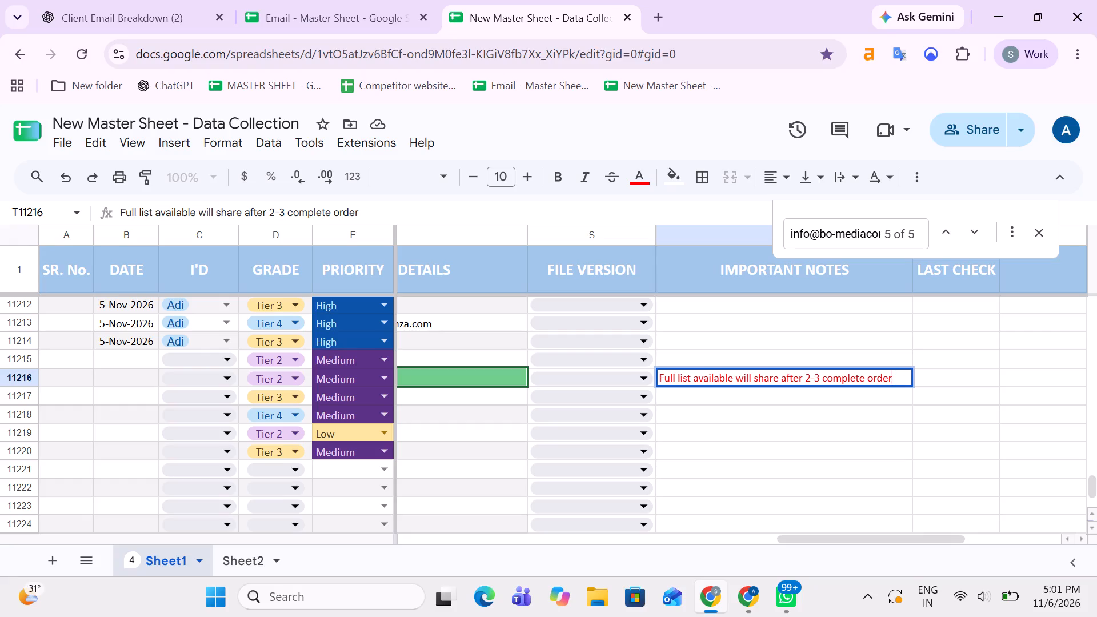
click(930, 374)
click(1037, 235)
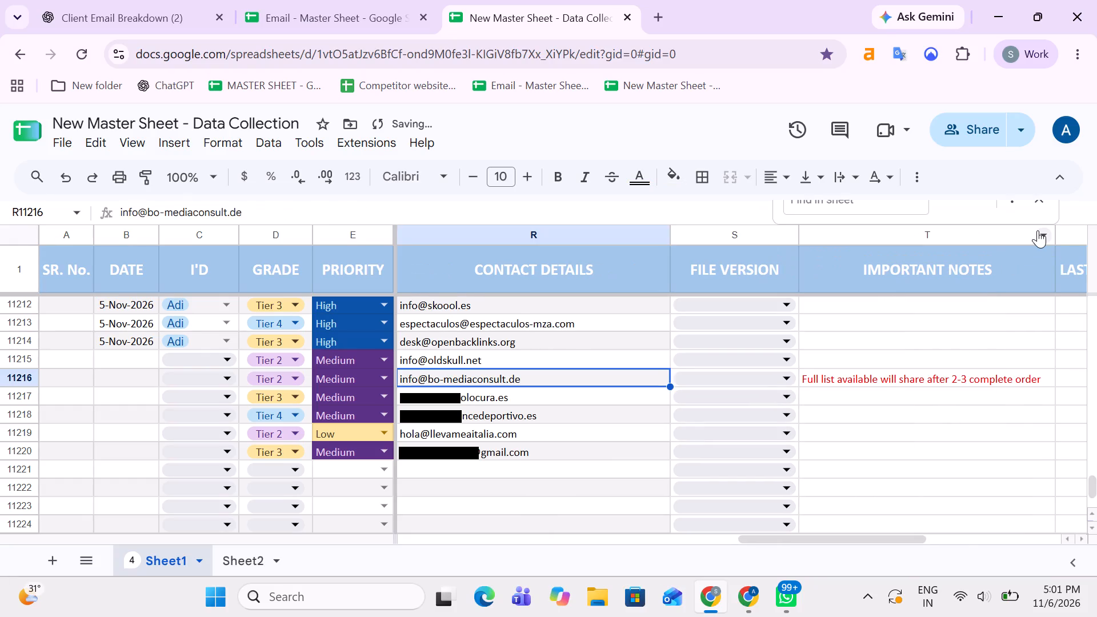
Check the economia-y-saber.es row's entries from the notes back to the website column.
key(Right)
key(Right)
key(Left)
key(Left)
key(Left)
key(Left)
key(Left)
key(Left)
key(Left)
key(Left)
key(Left)
key(Left)
key(Left)
key(Left)
key(Left)
key(Right)
key(Right)
key(Right)
key(Left)
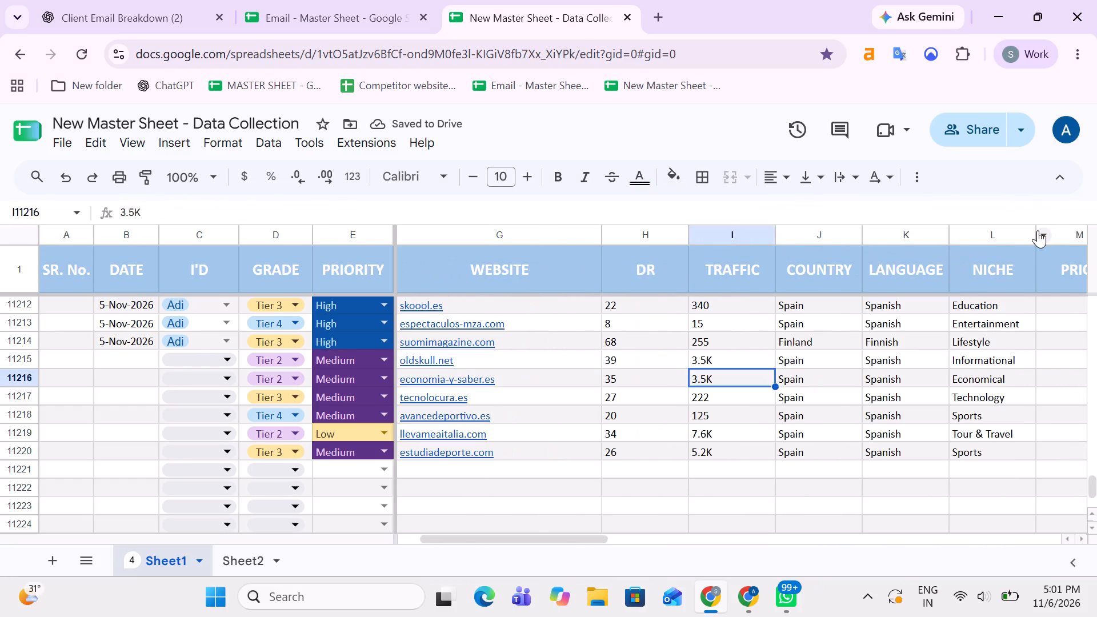
key(Left)
key(Left)
key(alt+Tab)
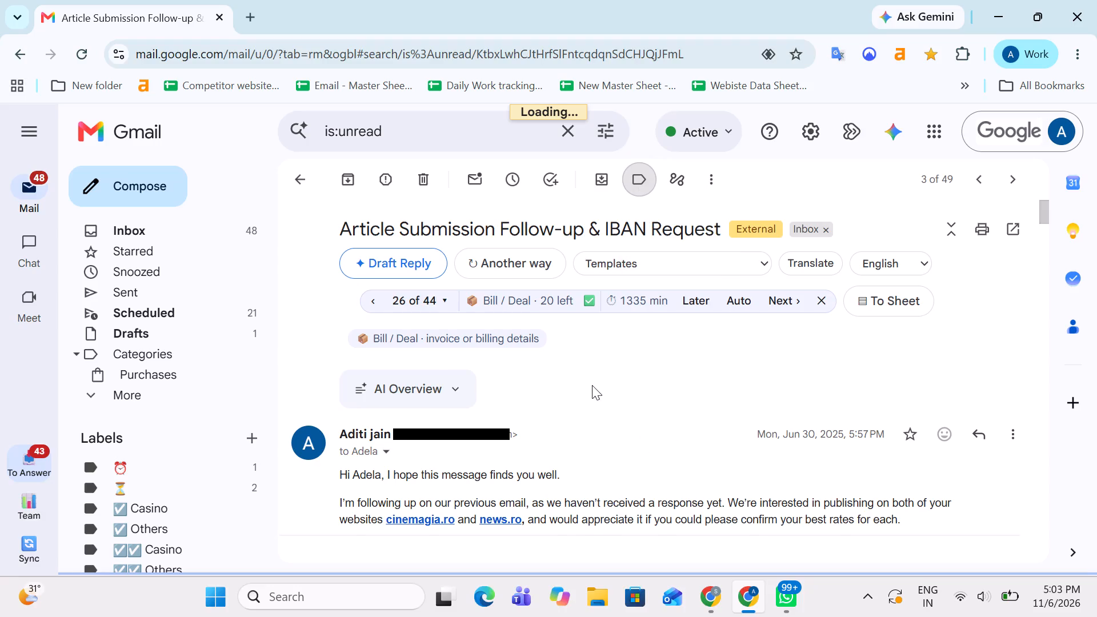
Read the Article Submission Follow-up & IBAN Request thread on cinemagia.ro and news.ro, and label the conversation Deal.
scroll(592, 385, down, 14)
scroll(583, 394, up, 6)
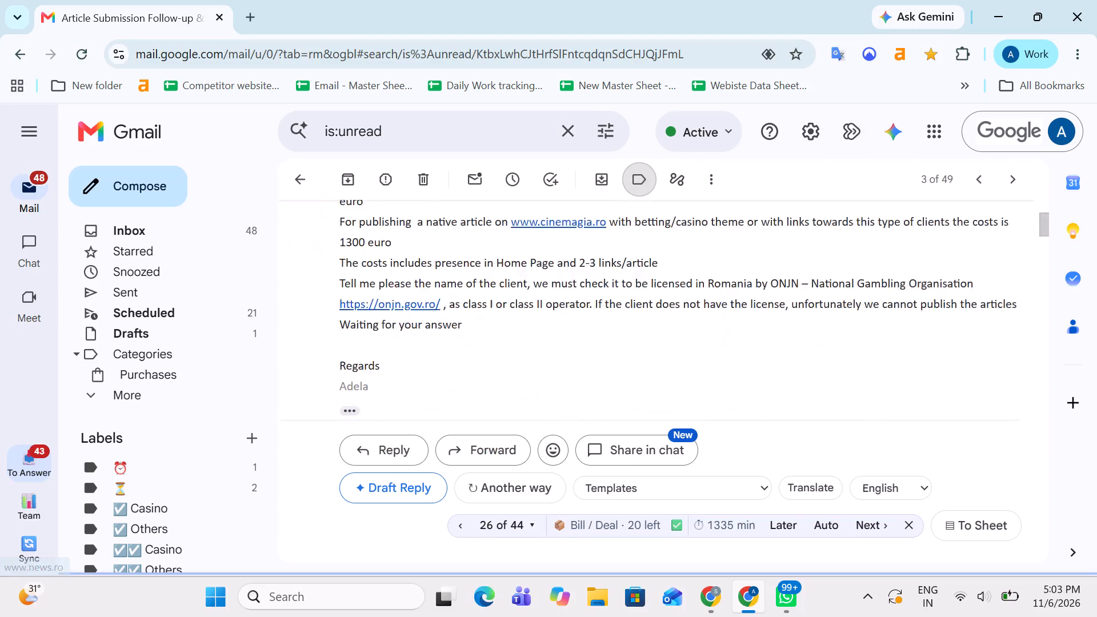
scroll(583, 394, up, 14)
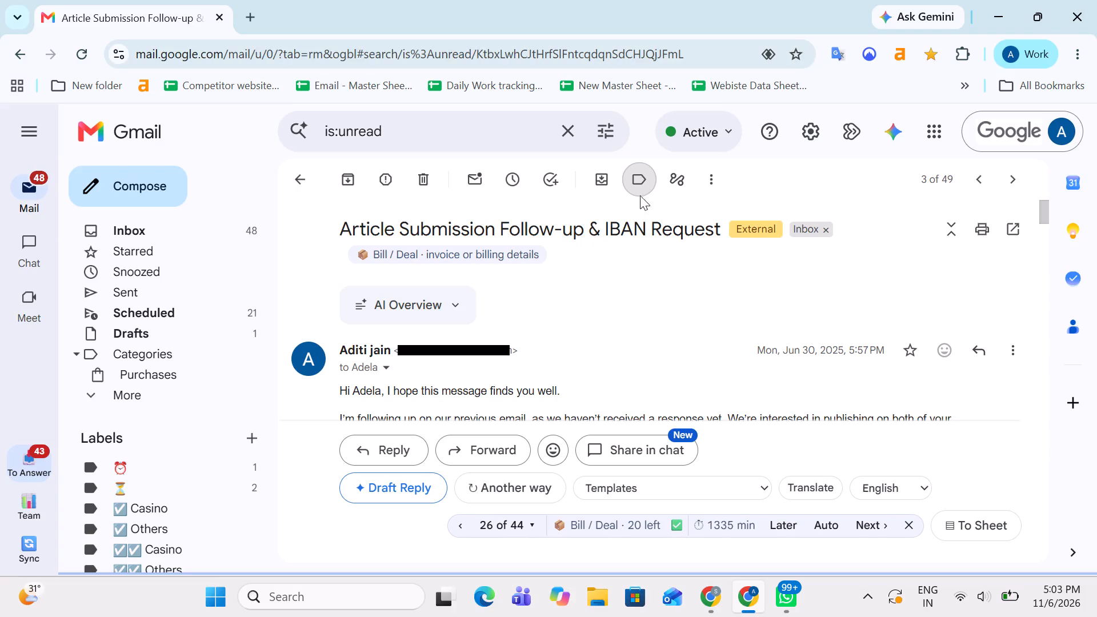
click(639, 183)
scroll(726, 421, down, 5)
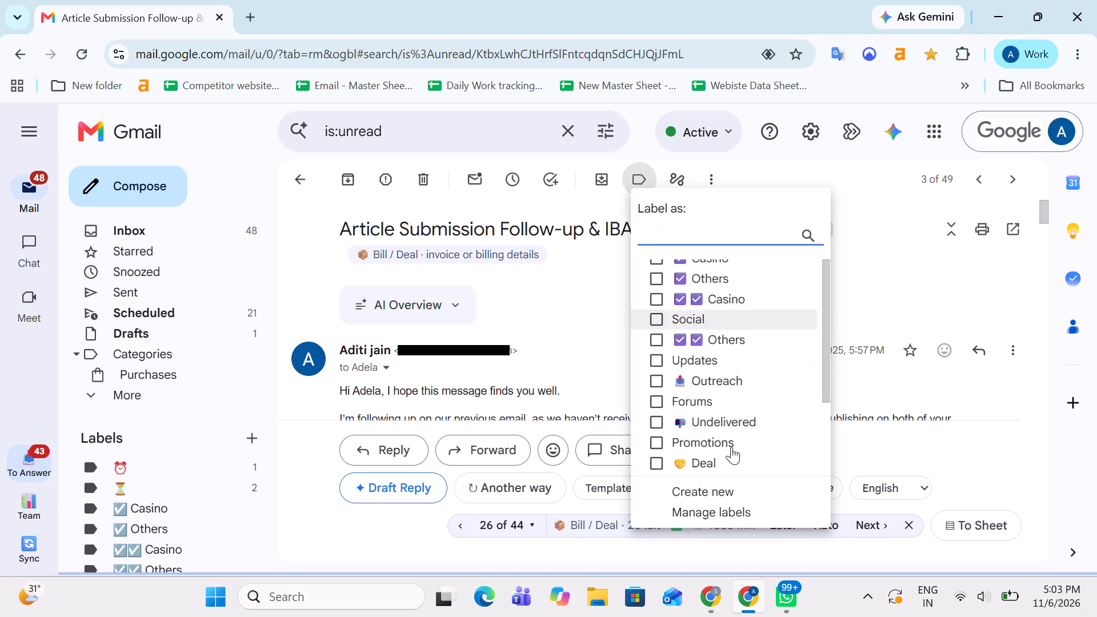
click(687, 417)
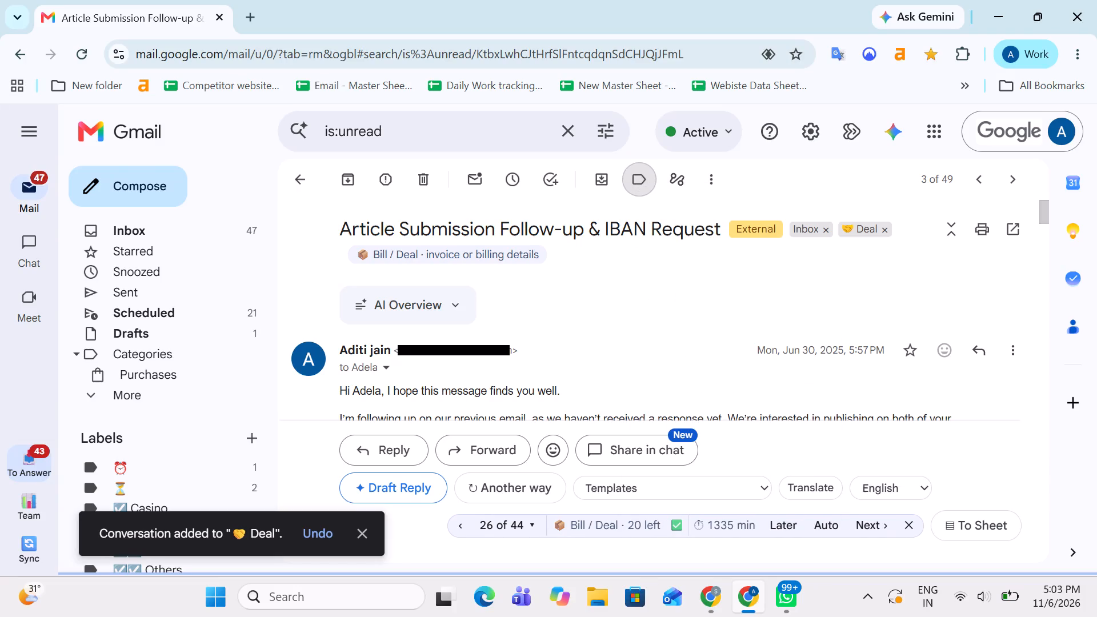
Mark the Article Submission Follow-up & IBAN Request conversation as unread.
scroll(549, 402, down, 17)
click(476, 174)
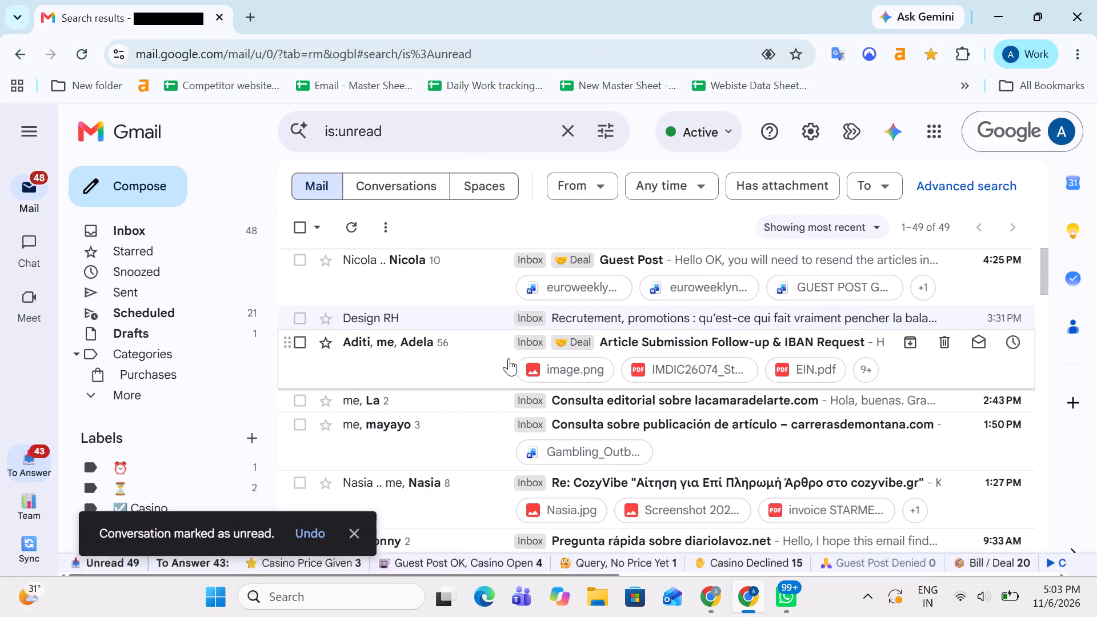
Open the unread conversation Consulta editorial sobre lacamaradelarte.com and translate La Cámara del Arte's reply.
click(398, 402)
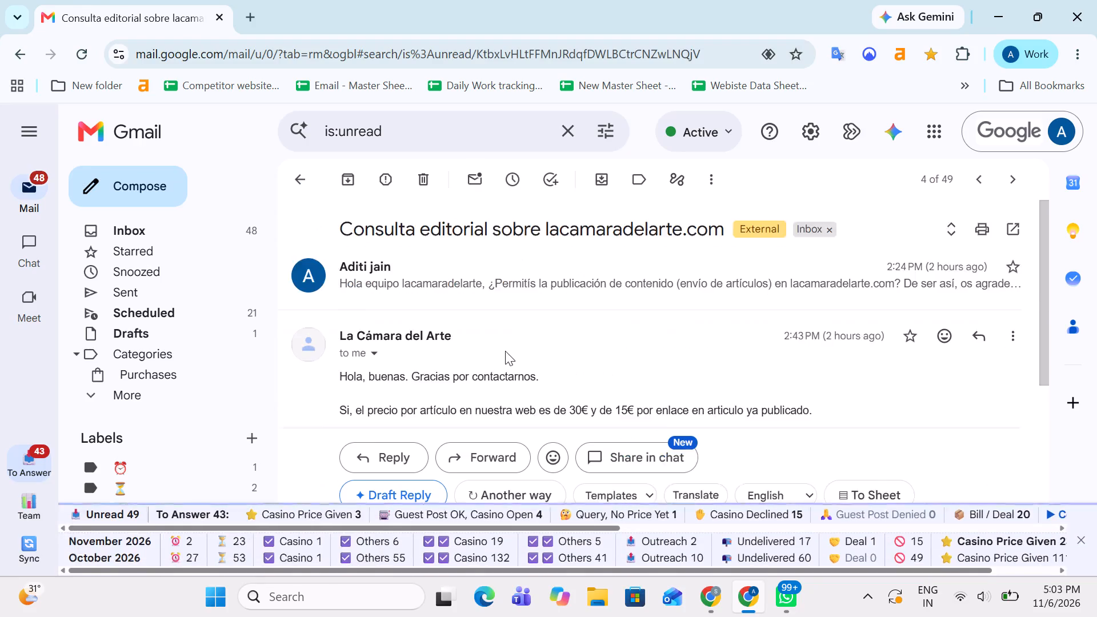
scroll(505, 351, down, 1)
click(1010, 251)
scroll(917, 369, down, 4)
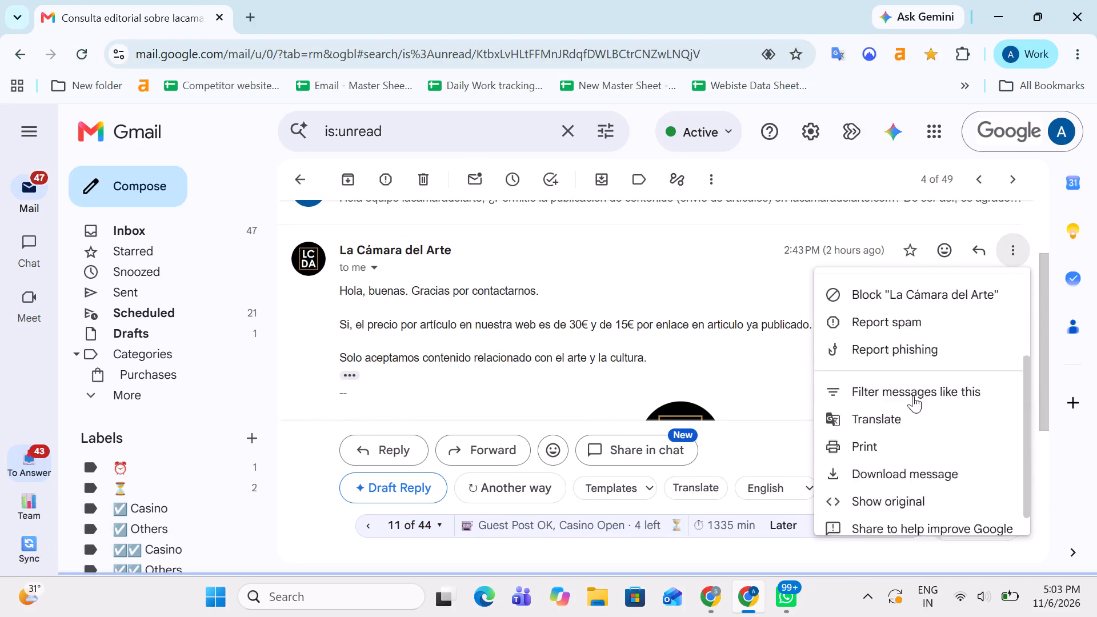
click(884, 417)
Generate a draft reply to La Cámara del Arte's message.
scroll(495, 367, down, 2)
click(395, 481)
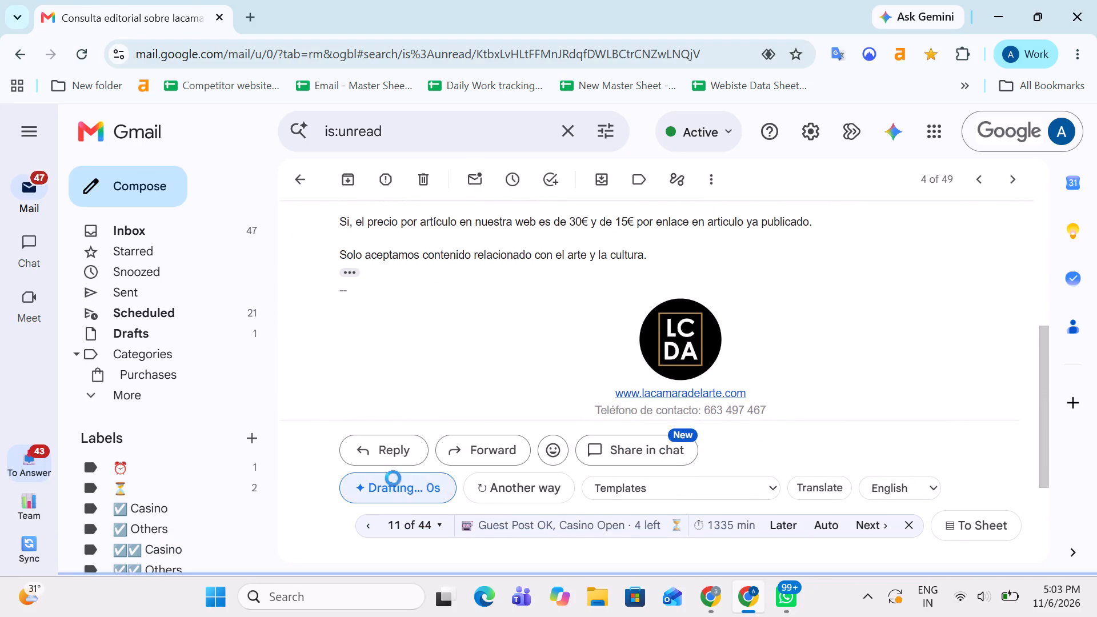
Expand the original inquiry to La Cámara del Arte, open its lacamaradelarte.com link, and go back to their reply.
scroll(511, 343, up, 5)
click(476, 317)
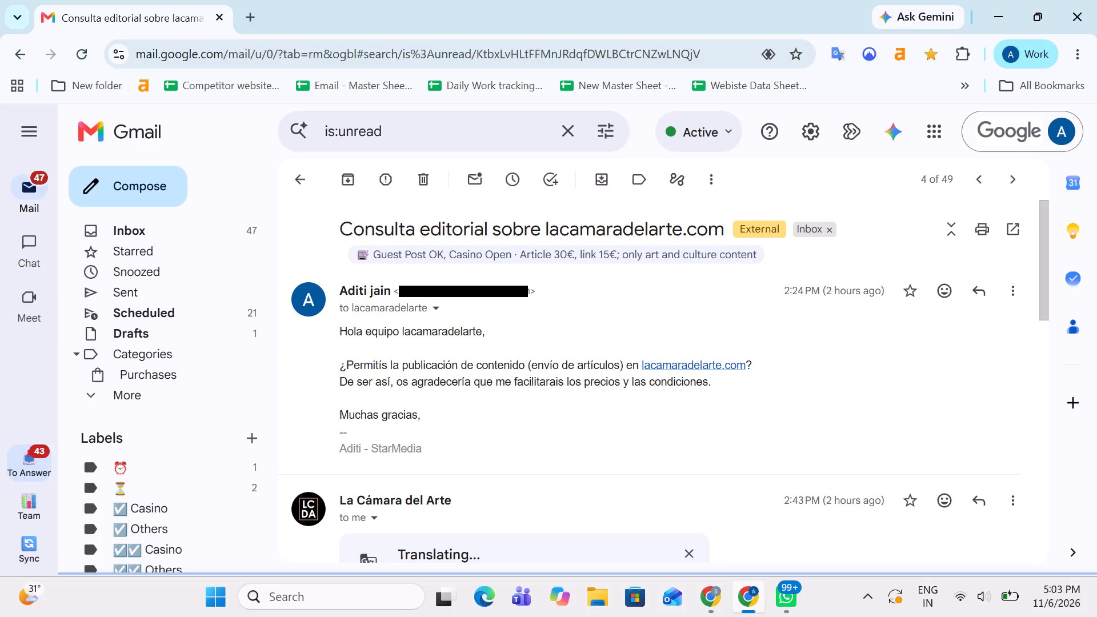
ctrl+click(681, 363)
scroll(560, 412, down, 4)
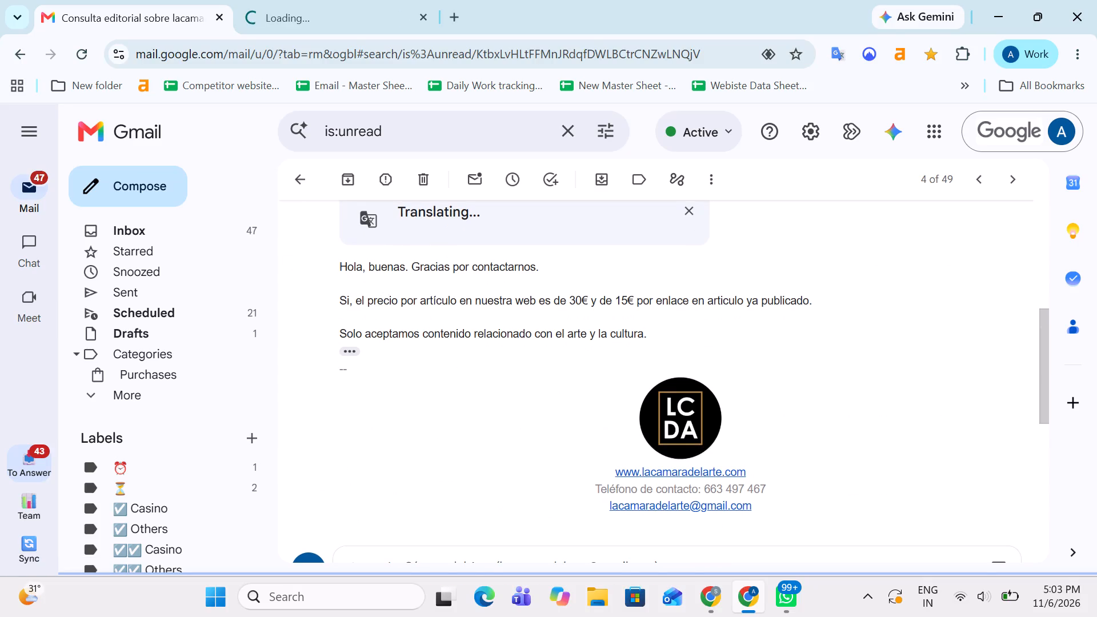
Read La Cámara del Arte's translated reply on article pricing and accepted content, and check on the reply draft being generated.
triple_click(410, 295)
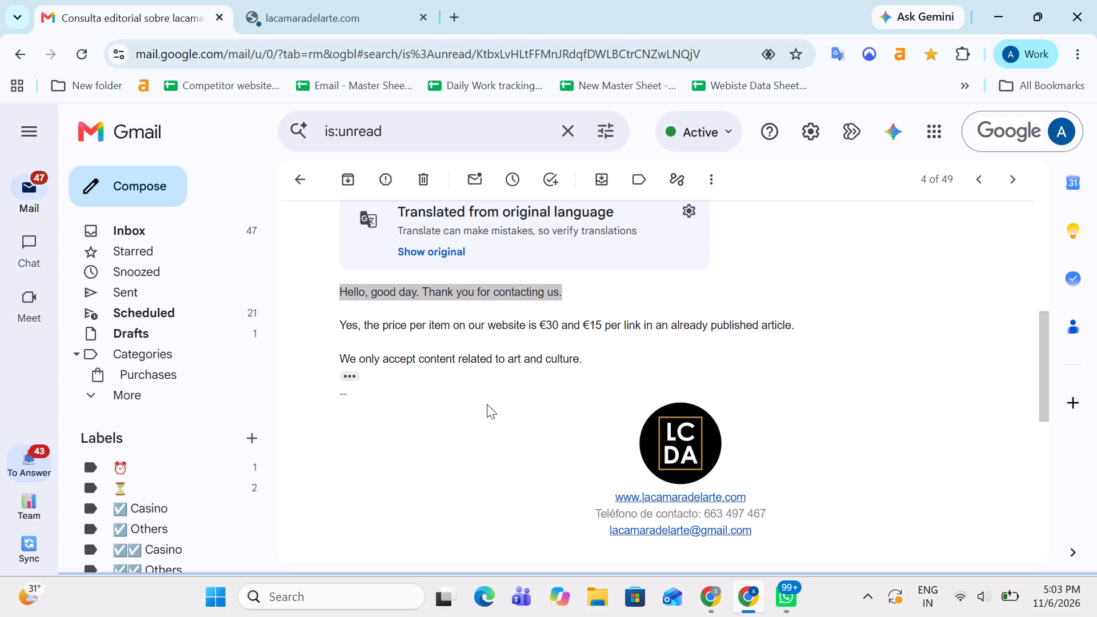
scroll(506, 381, down, 4)
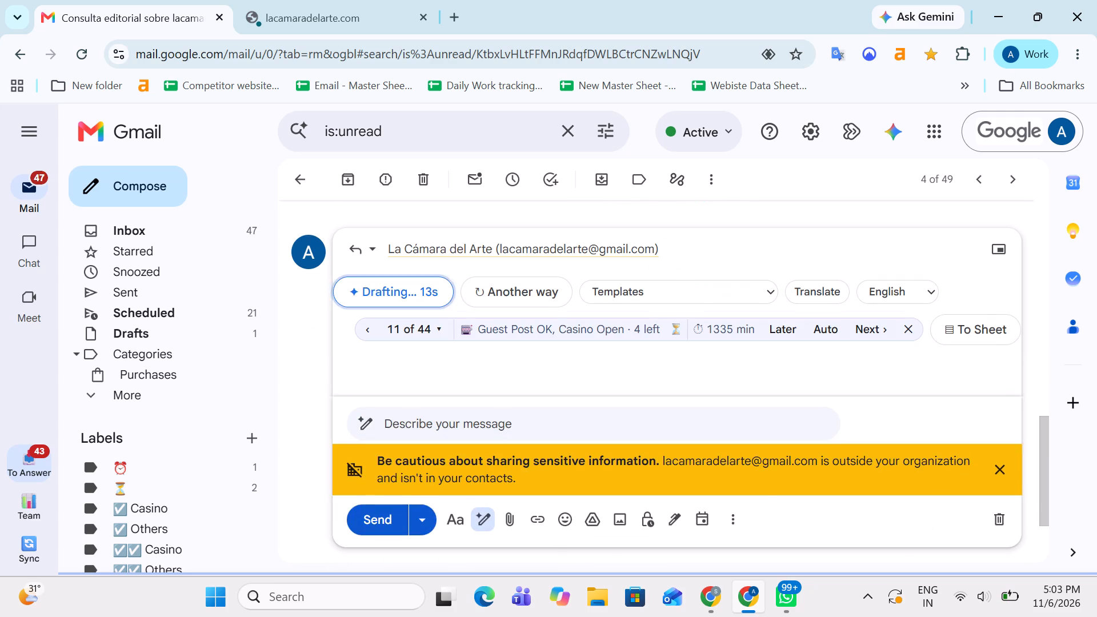
scroll(475, 364, down, 2)
scroll(466, 327, up, 2)
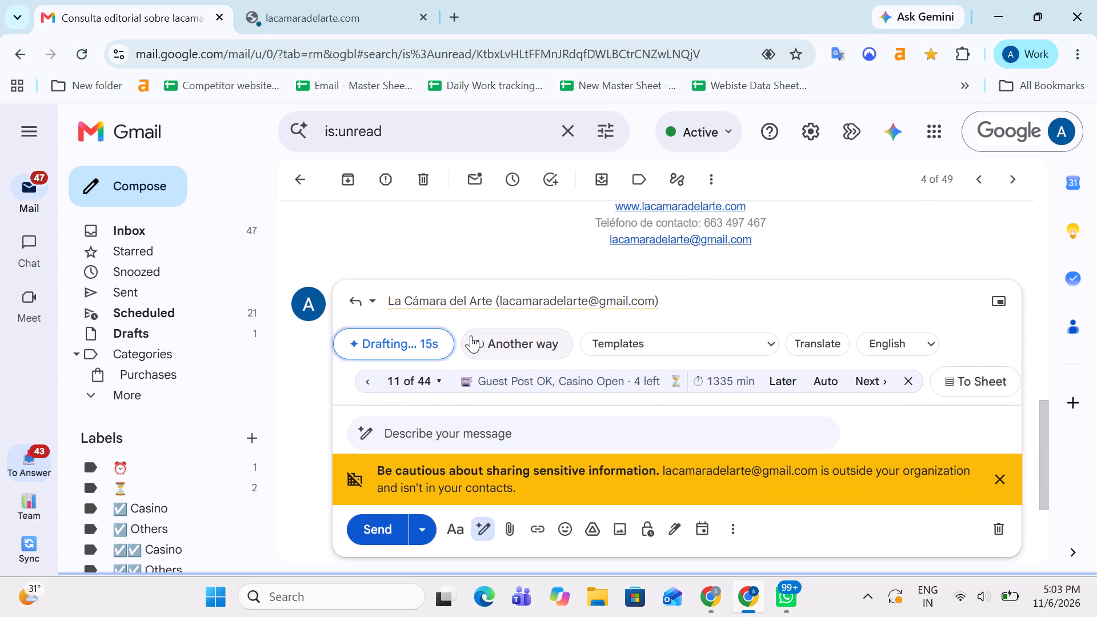
scroll(471, 335, down, 2)
scroll(466, 326, up, 1)
click(318, 0)
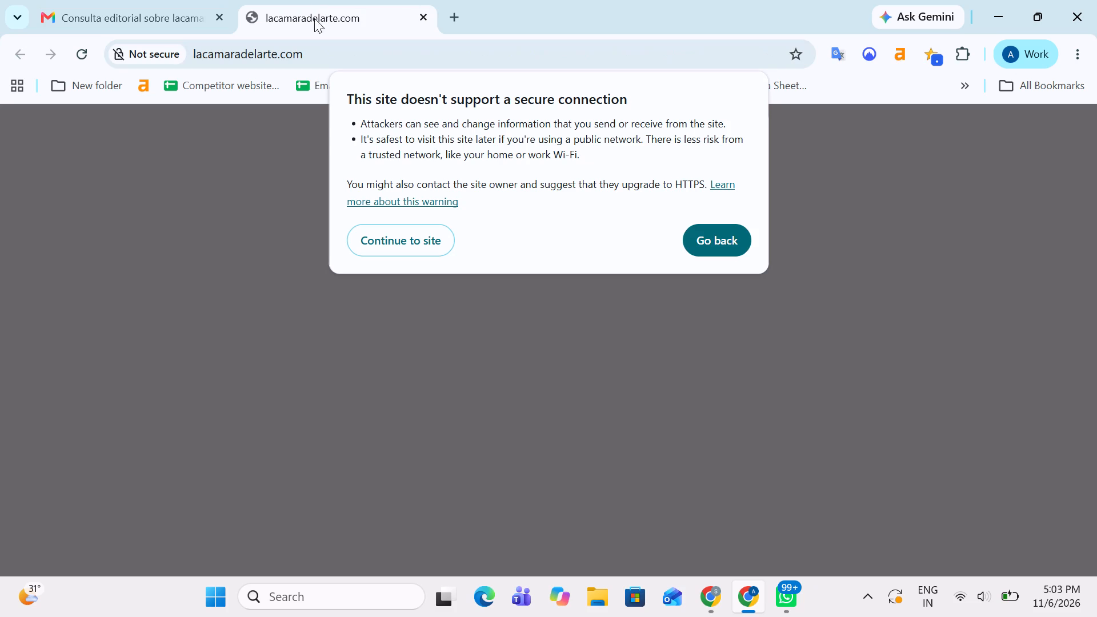